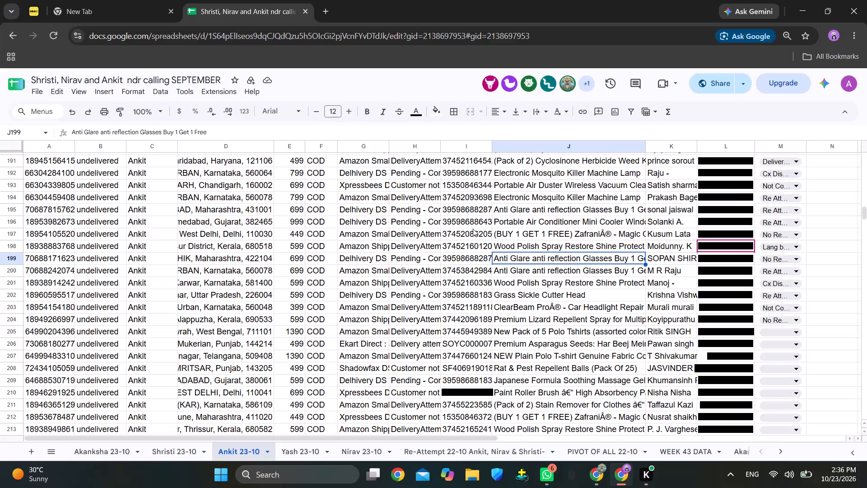
# Check the list of people currently viewing the spreadsheet.
pyautogui.click(588, 83)
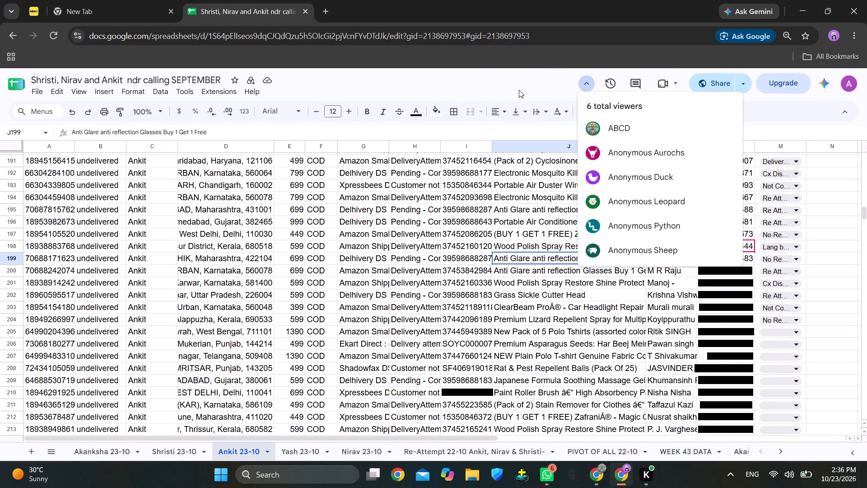
pyautogui.click(517, 81)
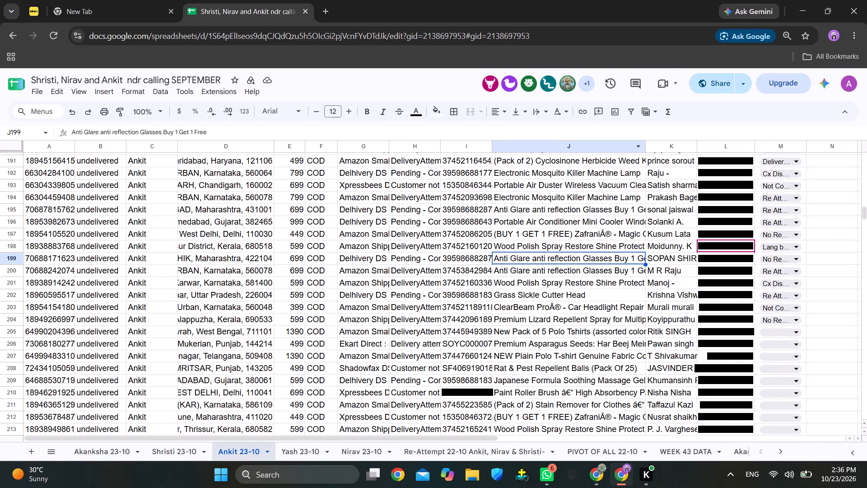
# Review how far the Remarks column is filled in on the Akanksha, Shristi, Ankit, Yash and Nirav 23-10 sheets.
pyautogui.click(97, 450)
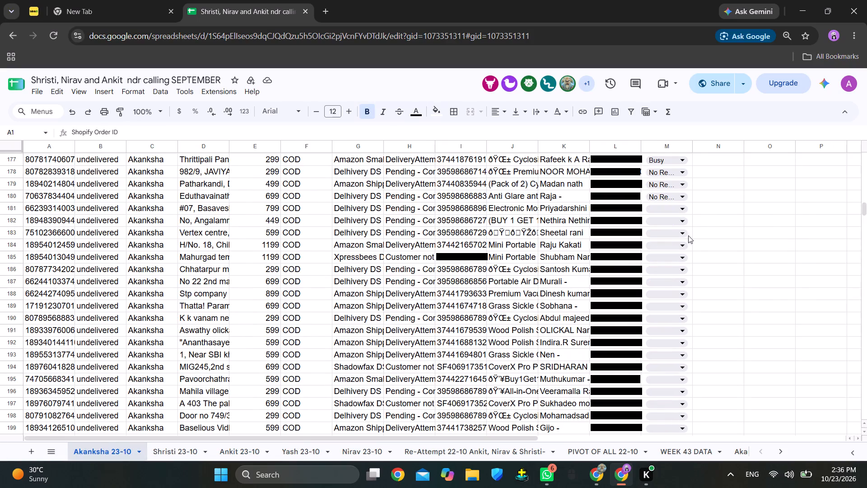
pyautogui.click(182, 452)
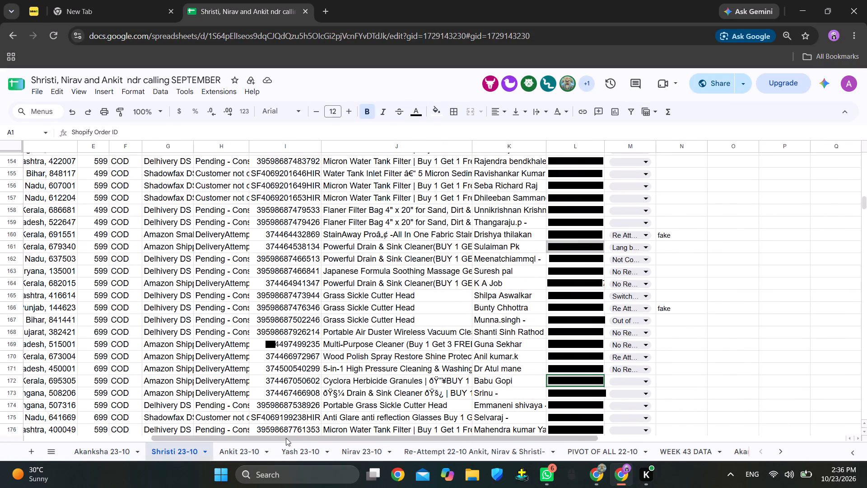
pyautogui.click(249, 451)
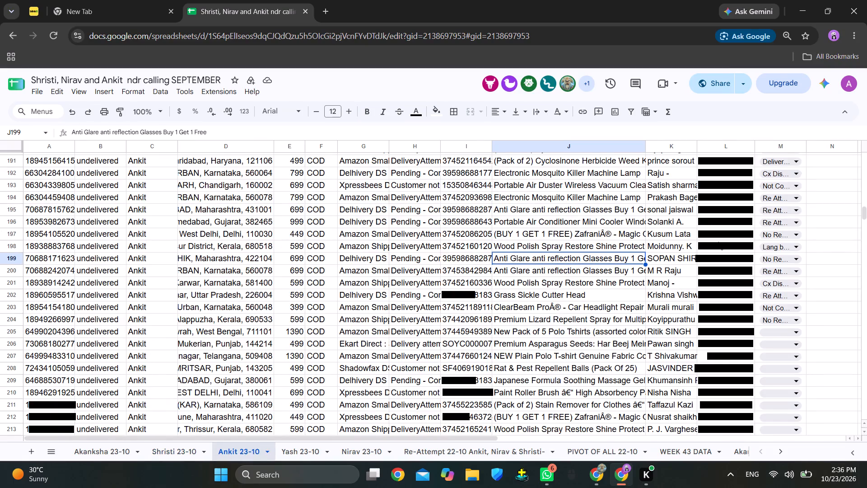
pyautogui.scroll(1, 797, 263)
pyautogui.scroll(-1, 796, 264)
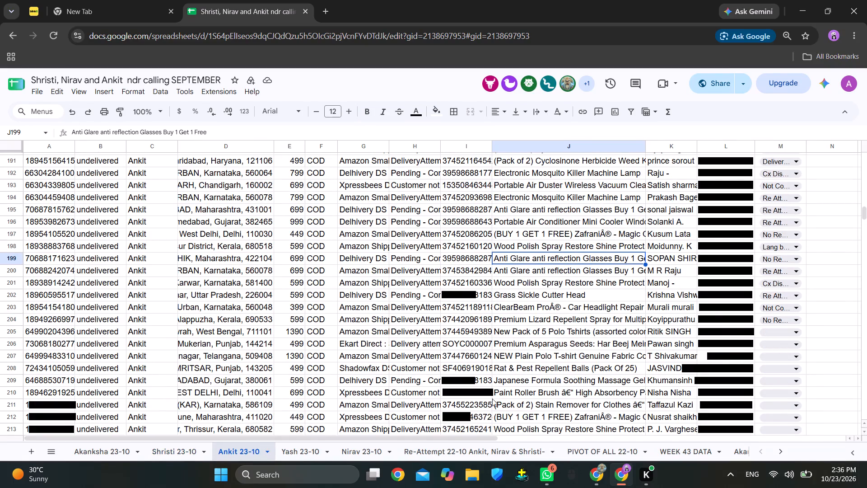
pyautogui.click(294, 455)
pyautogui.scroll(-3, 671, 256)
pyautogui.scroll(1, 671, 257)
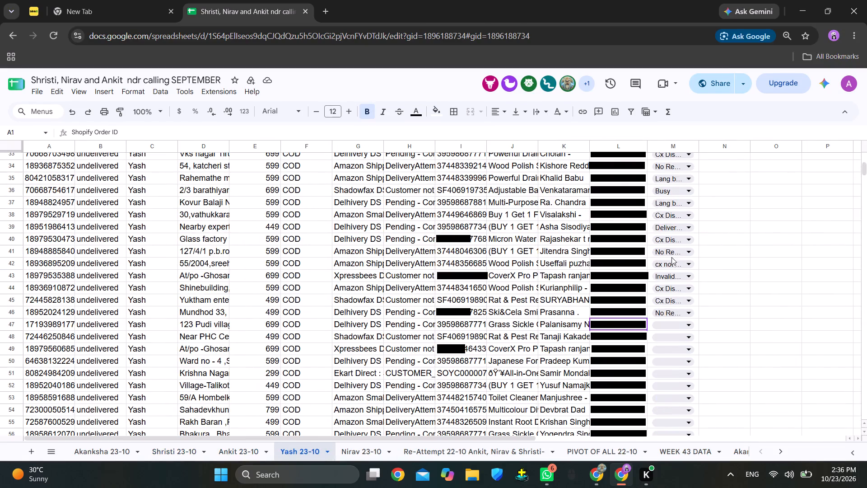
pyautogui.scroll(-1, 666, 281)
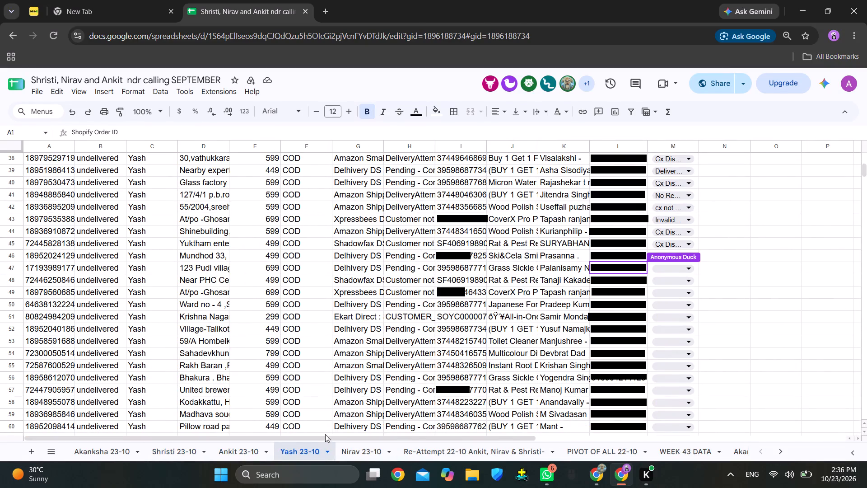
pyautogui.click(367, 456)
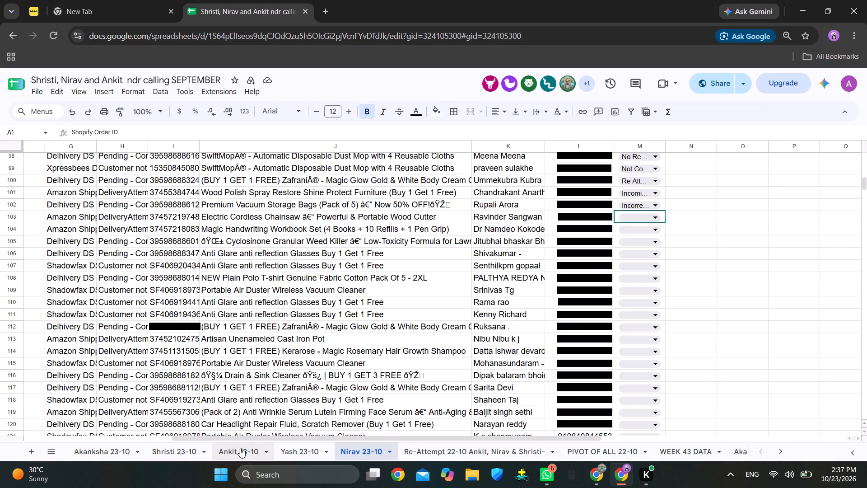
# Copy the whole data range A1:N251 of the Ankit 23-10 sheet.
pyautogui.click(240, 447)
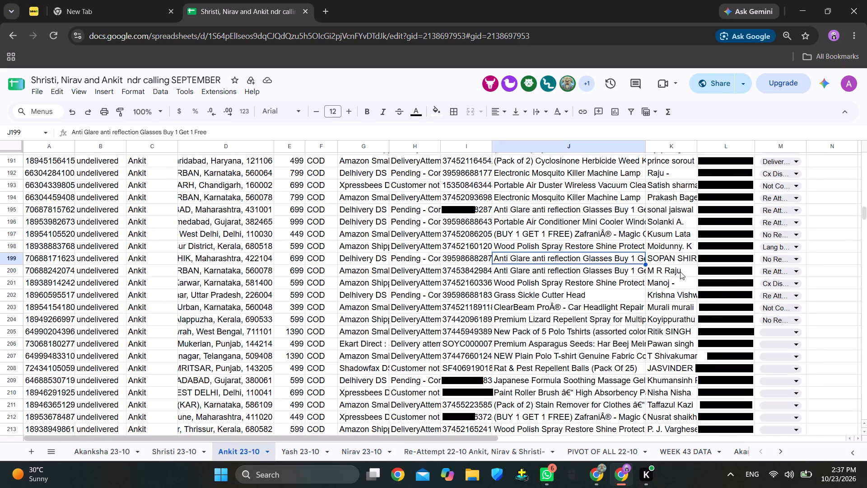
pyautogui.scroll(-2, 685, 269)
pyautogui.scroll(1, 398, 254)
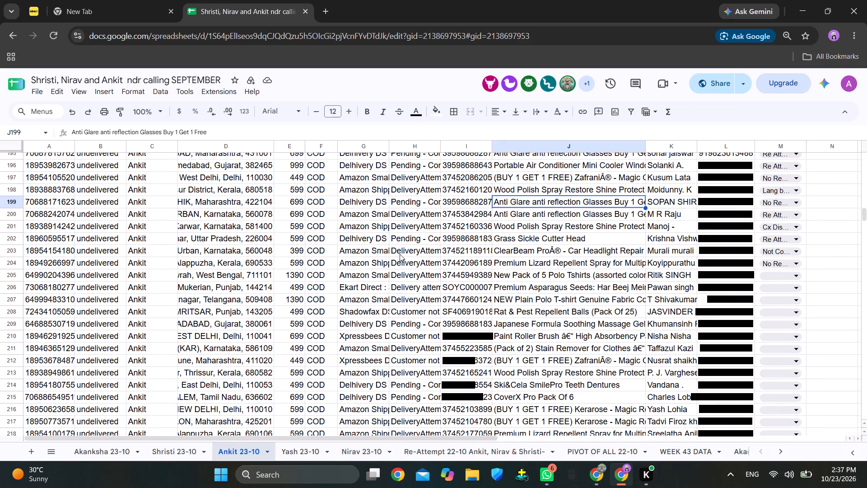
pyautogui.scroll(1, 400, 254)
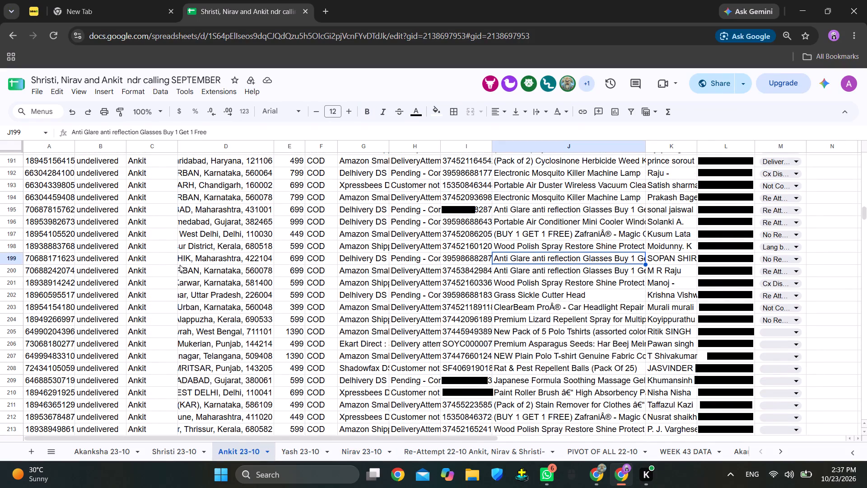
pyautogui.click(627, 258)
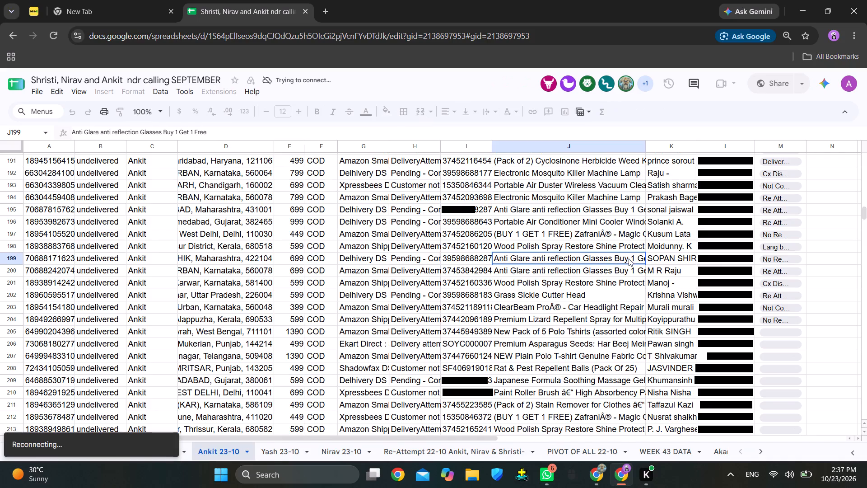
pyautogui.hotkey('ctrl', 'a')
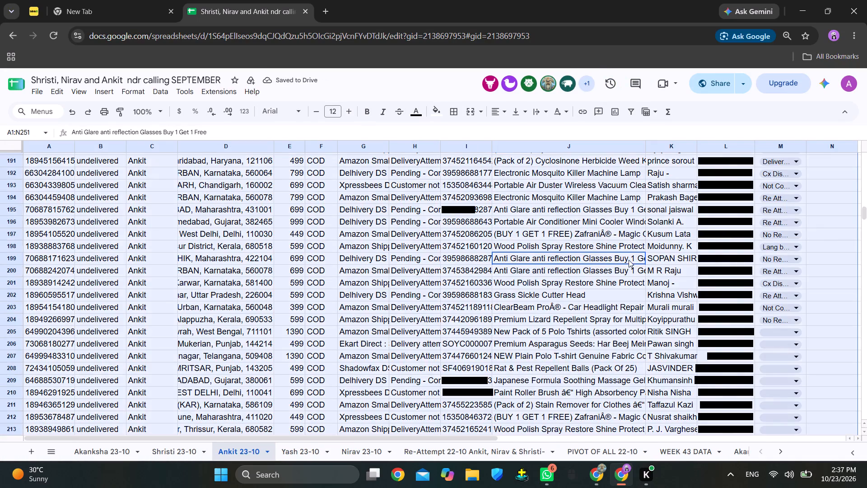
pyautogui.hotkey('ctrl', 'c')
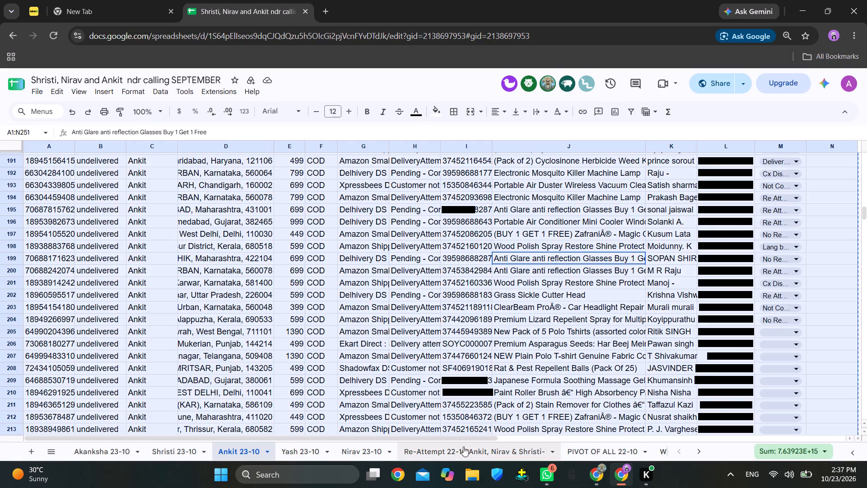
# Paste the copied Ankit 23-10 data into the Yash 16-10 sheet at cell A514, in the empty rows below the existing records.
pyautogui.hscroll(-4, 460, 452)
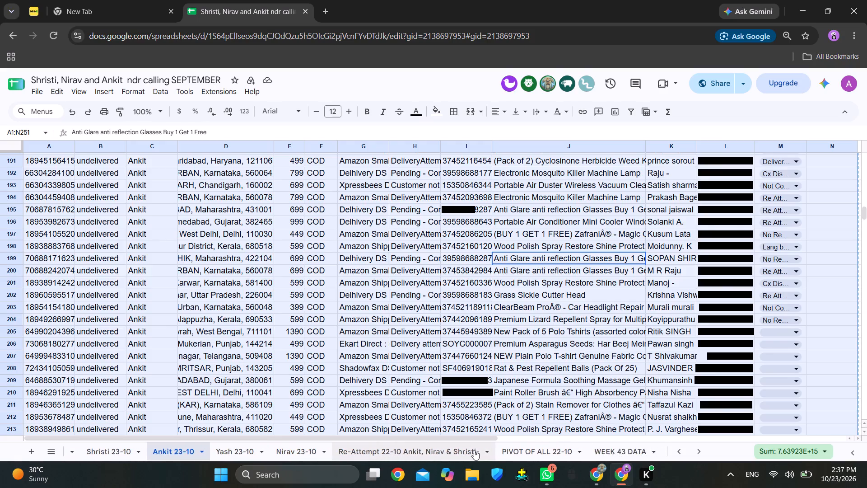
pyautogui.hscroll(-10, 474, 450)
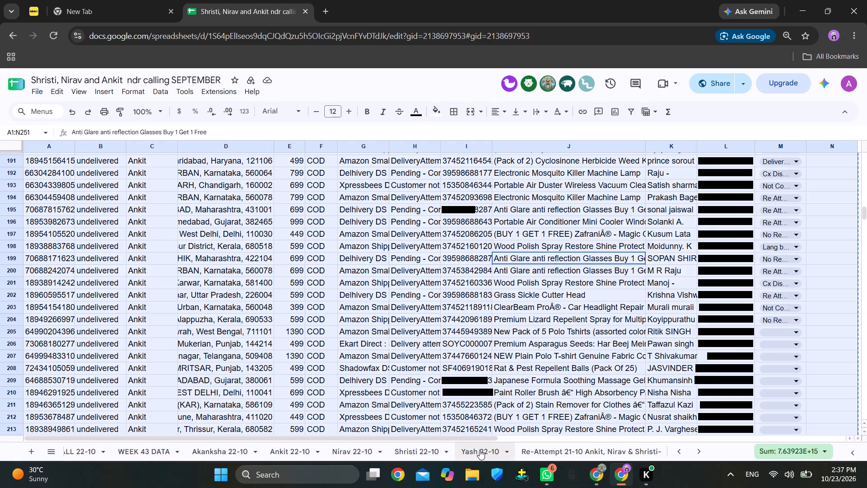
pyautogui.hscroll(-15, 480, 450)
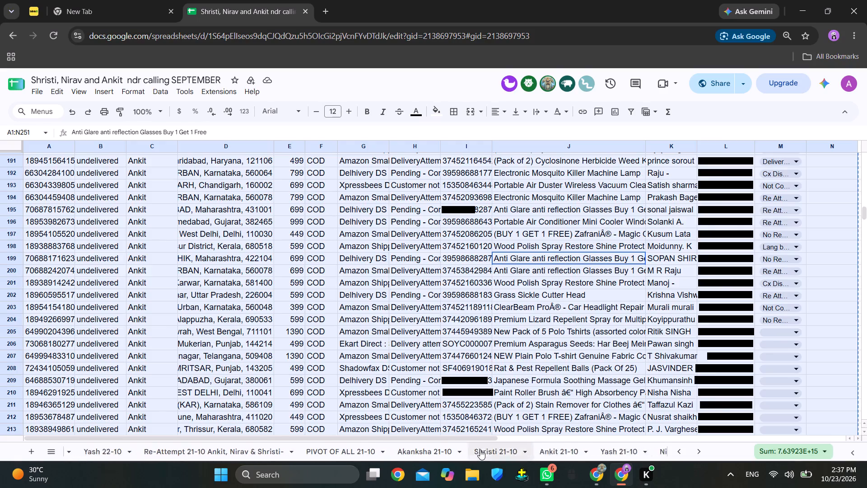
pyautogui.hscroll(-10, 480, 450)
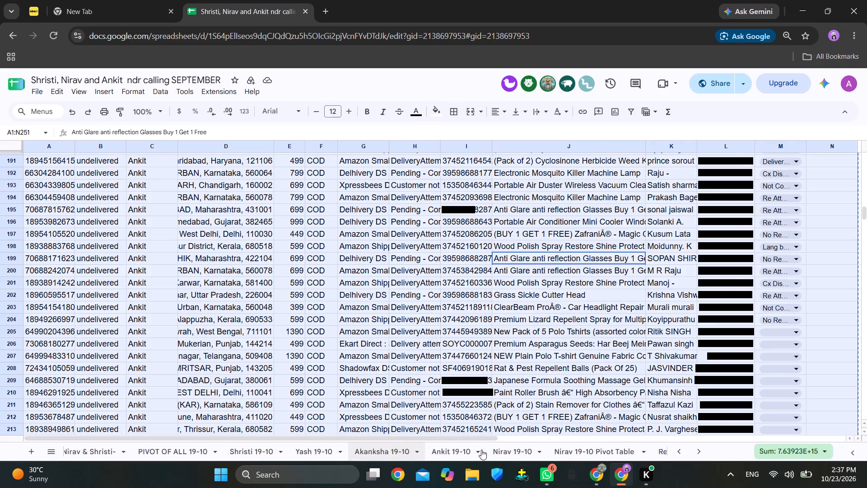
pyautogui.hscroll(-8, 481, 450)
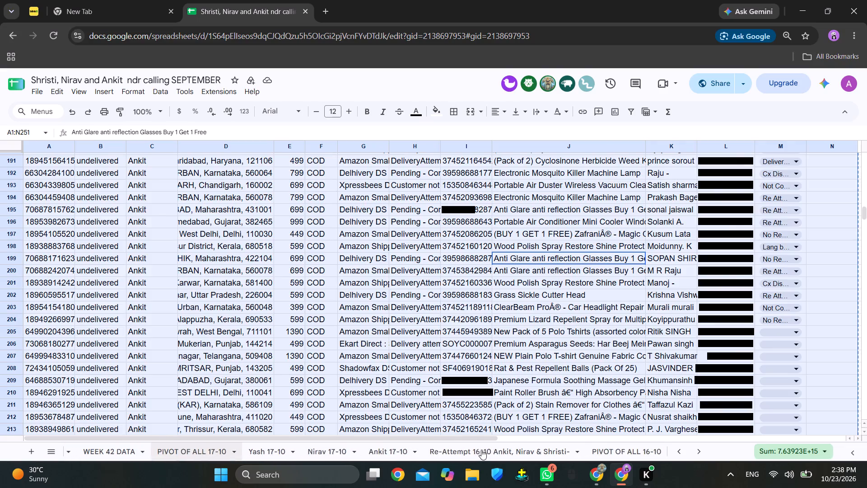
pyautogui.hscroll(-2, 481, 450)
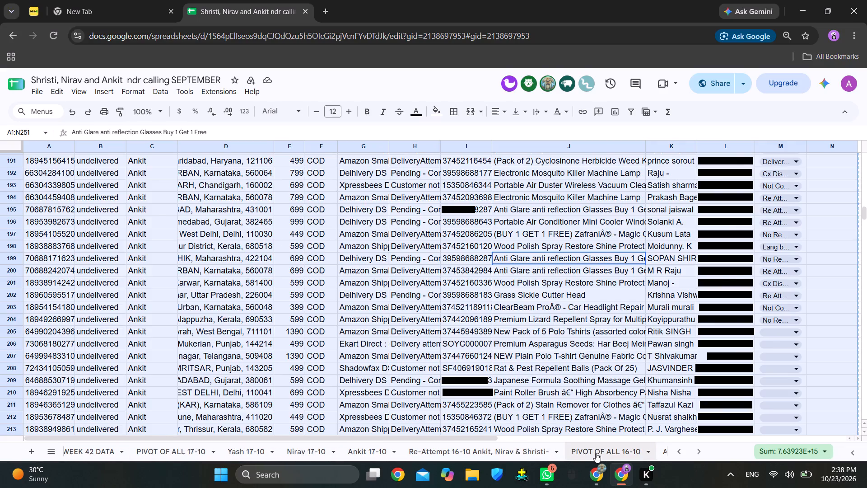
pyautogui.hscroll(-1, 596, 453)
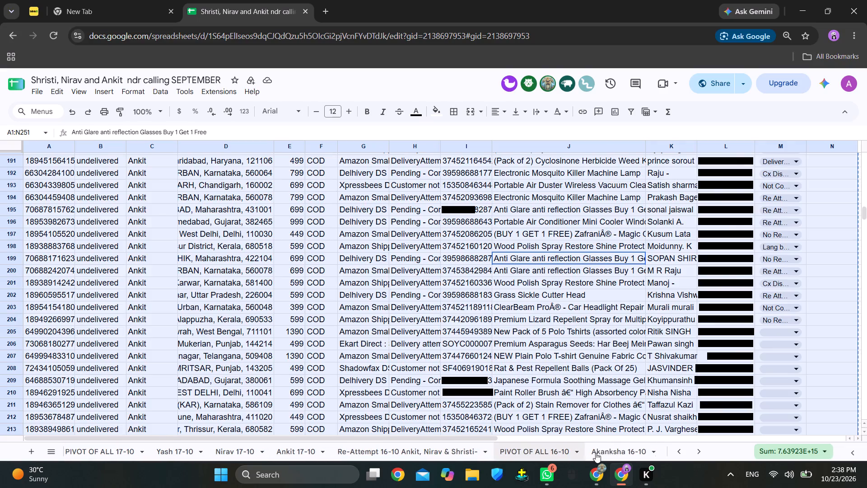
pyautogui.hscroll(-2, 596, 453)
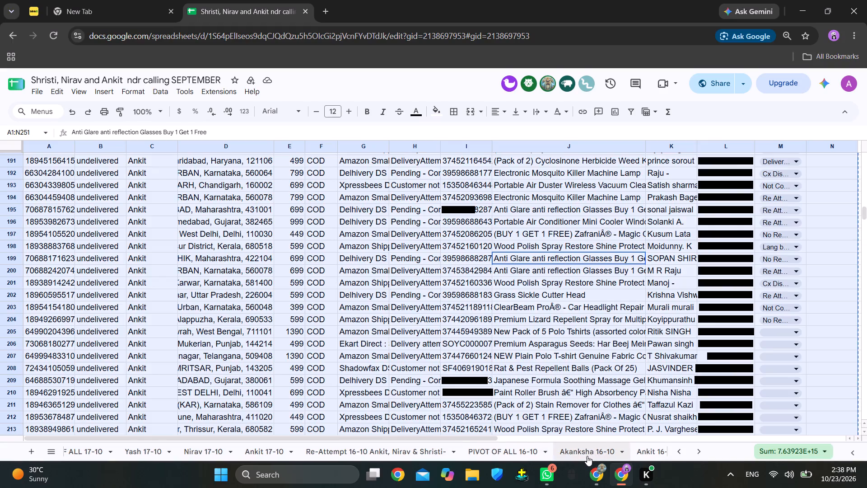
pyautogui.hscroll(-1, 587, 456)
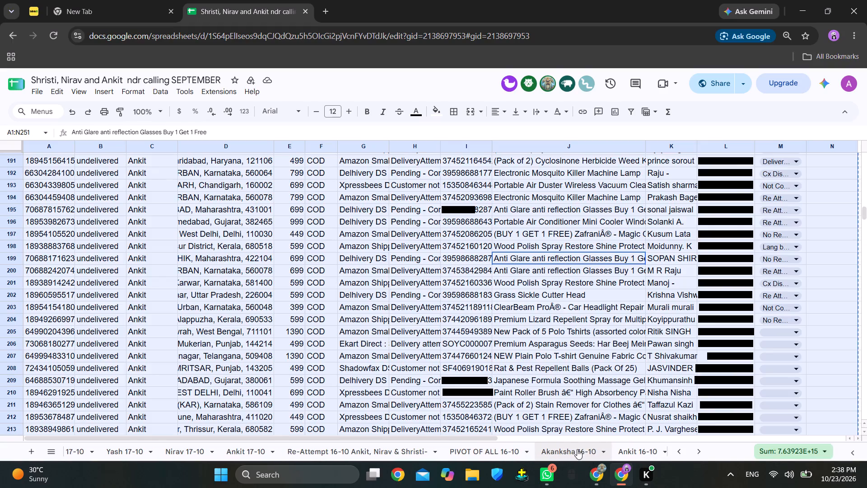
pyautogui.hscroll(-5, 578, 449)
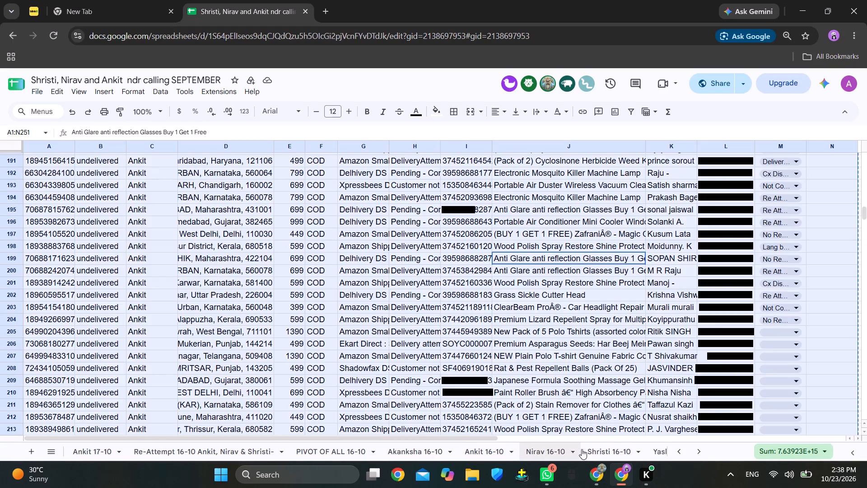
pyautogui.hscroll(-2, 582, 449)
pyautogui.click(601, 449)
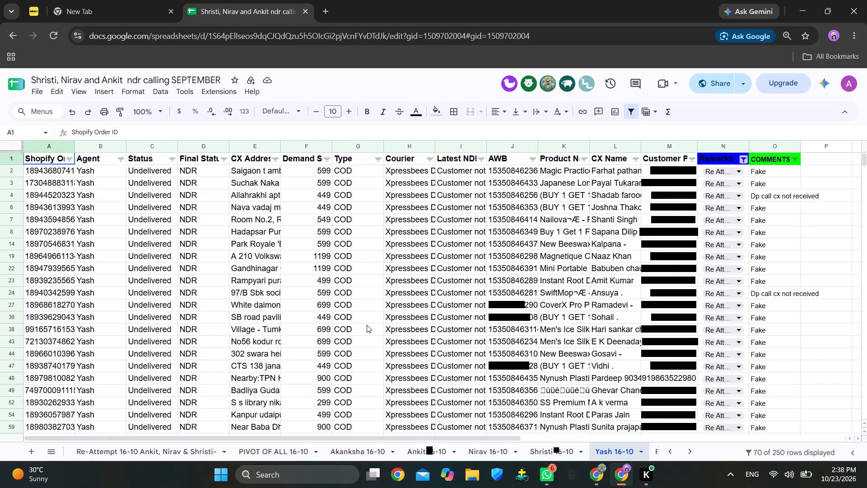
pyautogui.scroll(-10, 572, 311)
pyautogui.scroll(1, 485, 332)
pyautogui.scroll(-19, 485, 332)
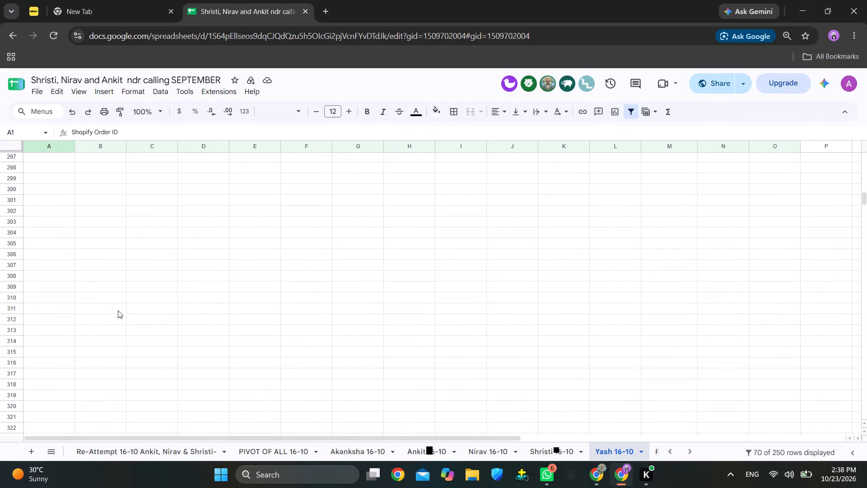
pyautogui.scroll(-17, 118, 310)
pyautogui.scroll(-10, 277, 325)
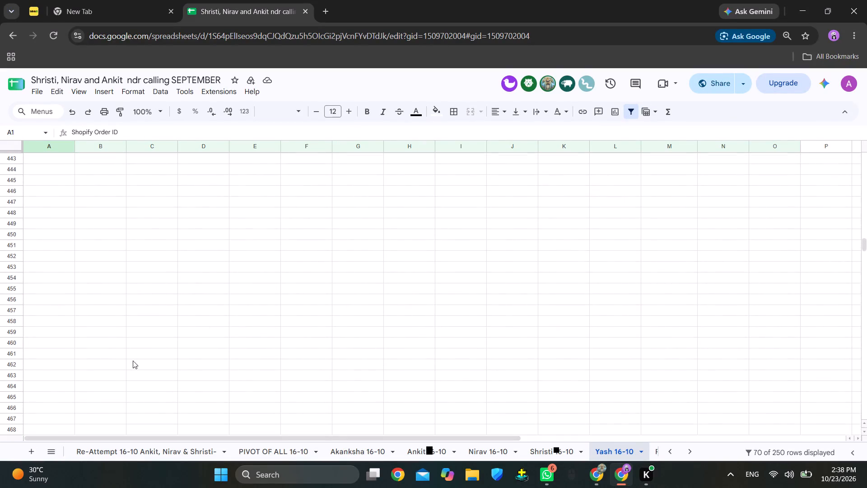
pyautogui.scroll(-2, 284, 352)
pyautogui.scroll(-5, 172, 362)
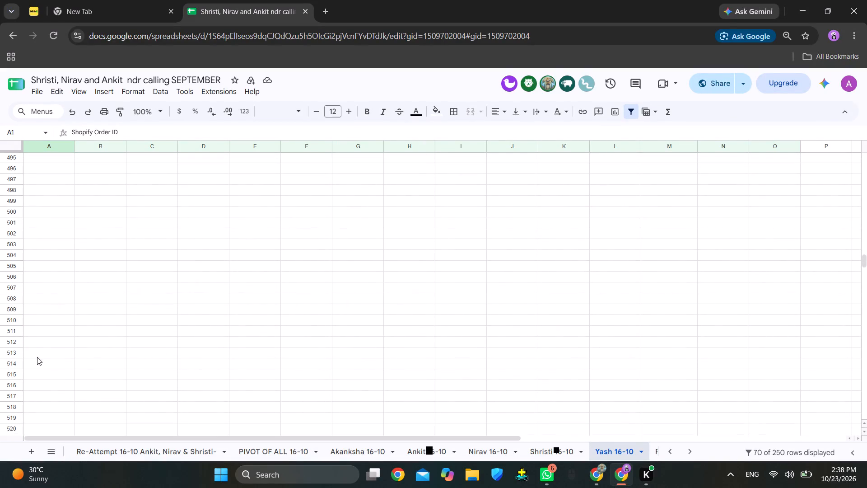
pyautogui.click(40, 362)
pyautogui.hotkey('ctrl', 'v')
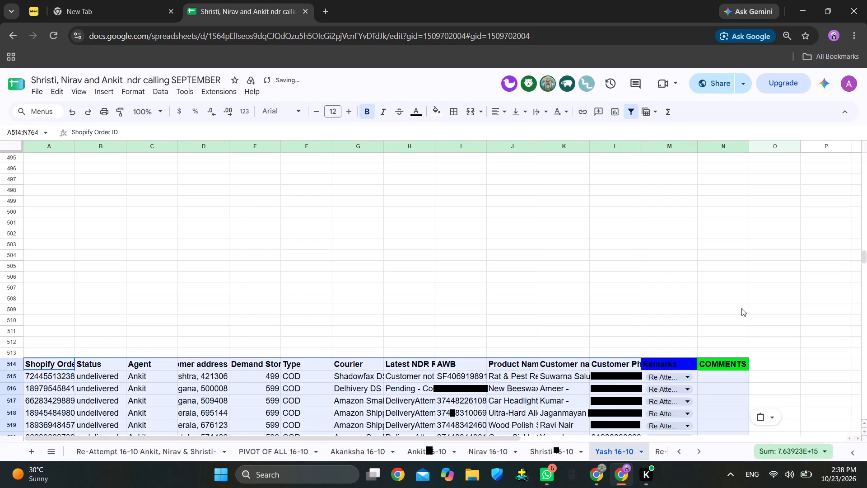
# Examine the remarks and comments in the pasted Ankit rows on the Yash 16-10 sheet.
pyautogui.scroll(-9, 741, 309)
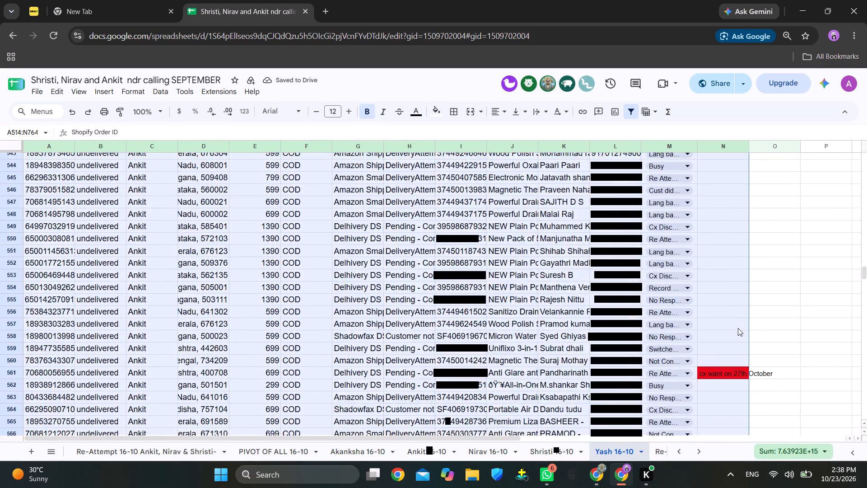
pyautogui.scroll(-11, 738, 328)
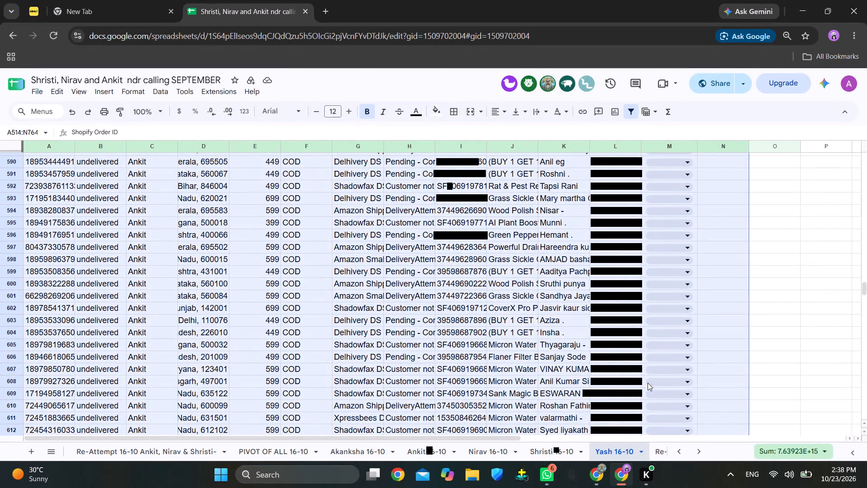
pyautogui.scroll(8, 651, 384)
pyautogui.scroll(-1, 652, 384)
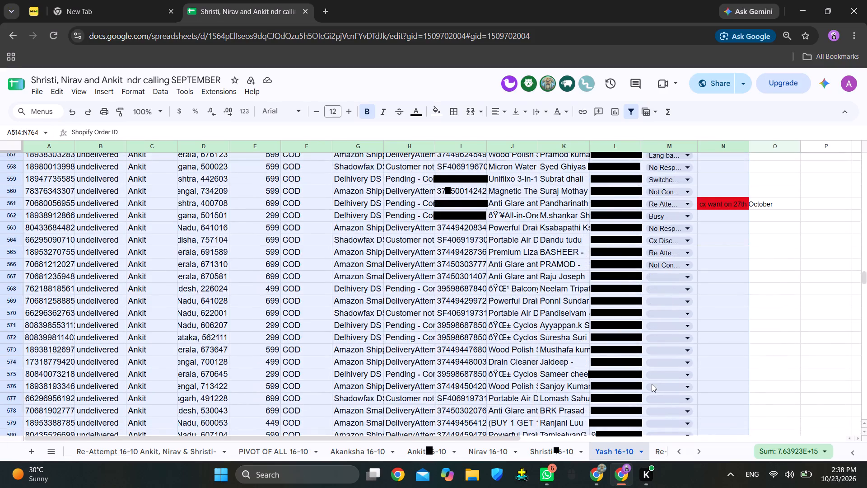
pyautogui.scroll(9, 653, 383)
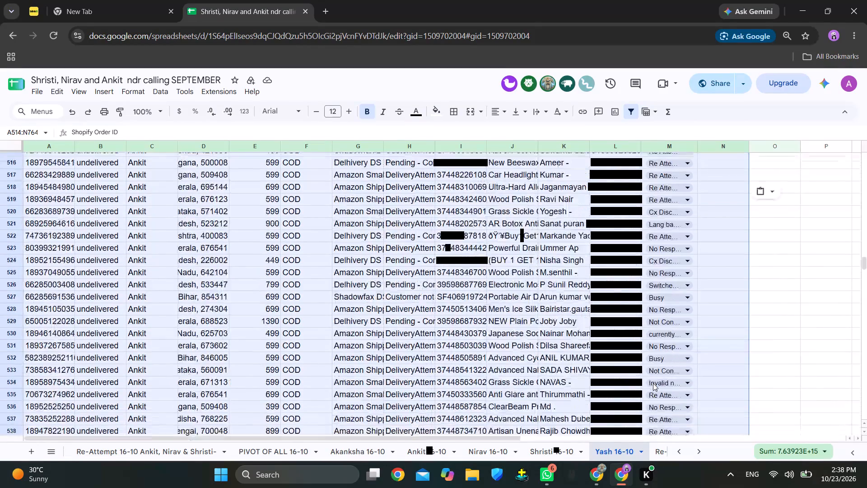
pyautogui.scroll(3, 653, 383)
pyautogui.scroll(-2, 653, 384)
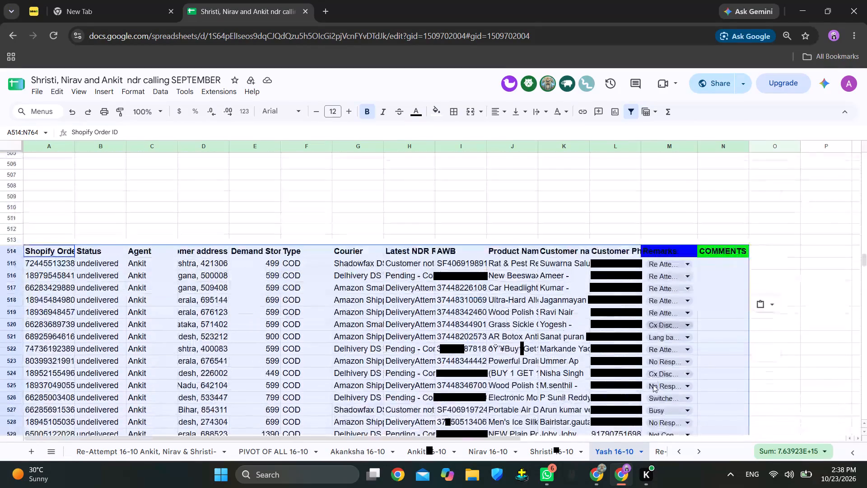
# Widen the product name column J and the customer address column D for the pasted Ankit rows still lacking remarks.
pyautogui.scroll(-10, 653, 385)
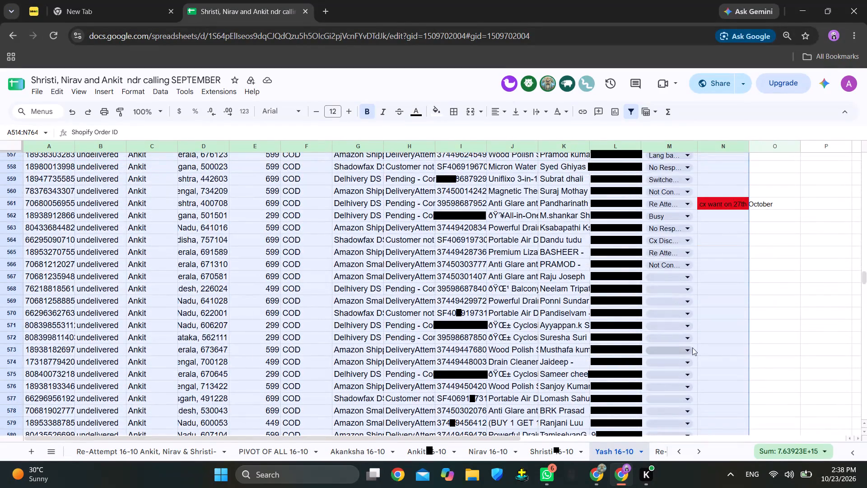
pyautogui.scroll(-6, 695, 353)
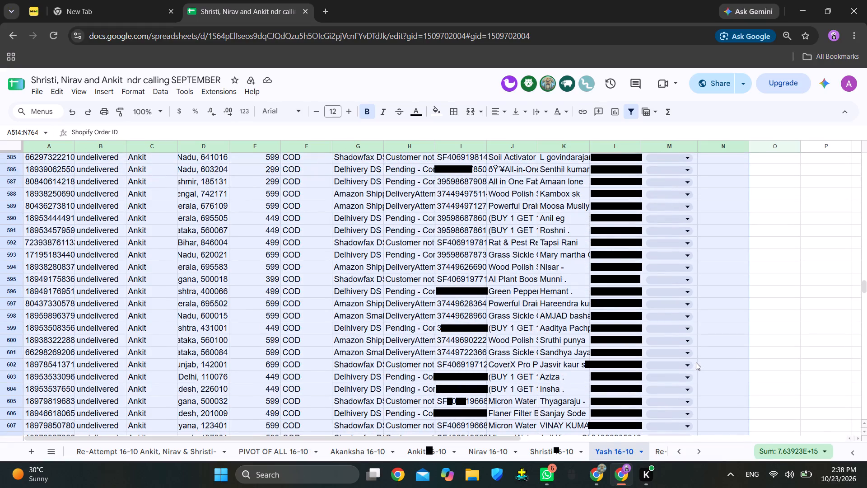
pyautogui.scroll(-1, 680, 417)
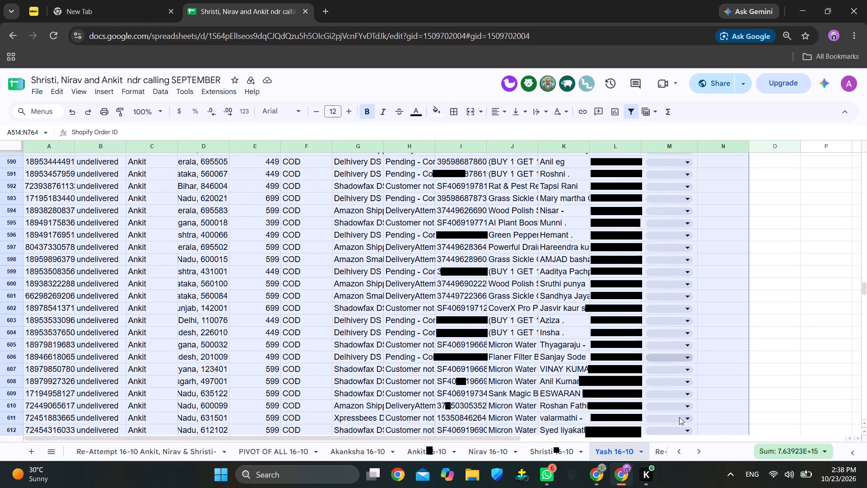
pyautogui.scroll(-1, 670, 362)
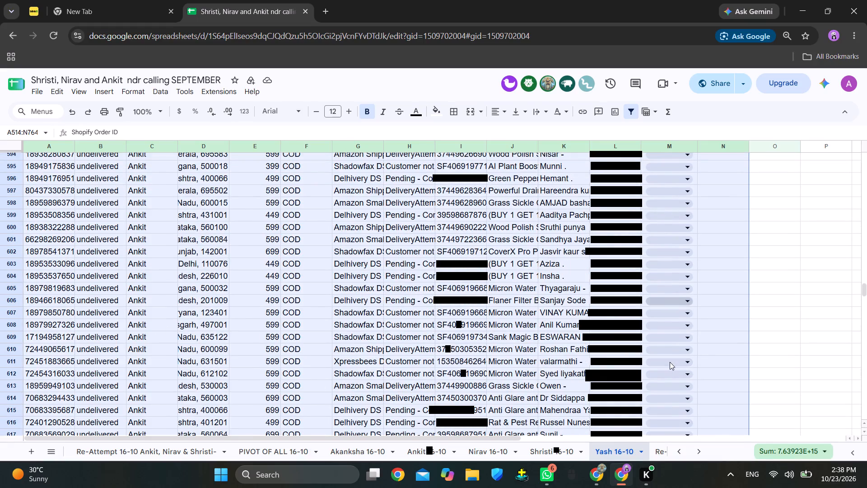
pyautogui.scroll(-1, 670, 362)
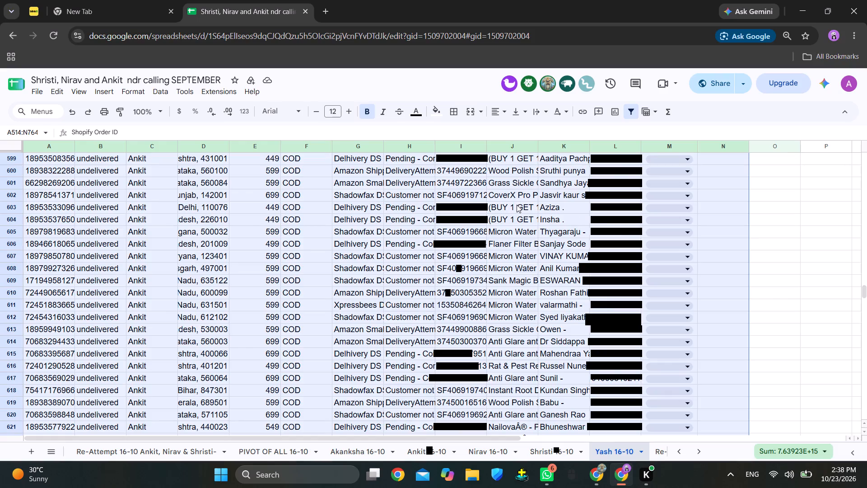
pyautogui.moveTo(539, 148); pyautogui.dragTo(549, 145)
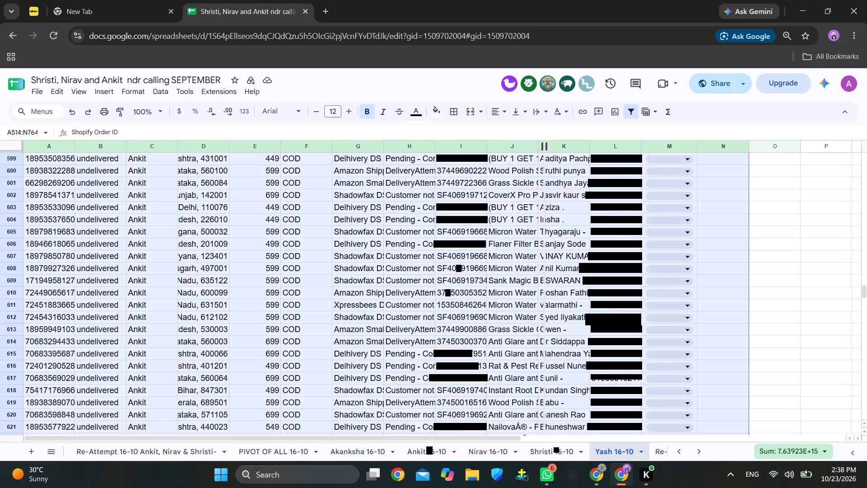
pyautogui.moveTo(549, 145); pyautogui.dragTo(637, 144)
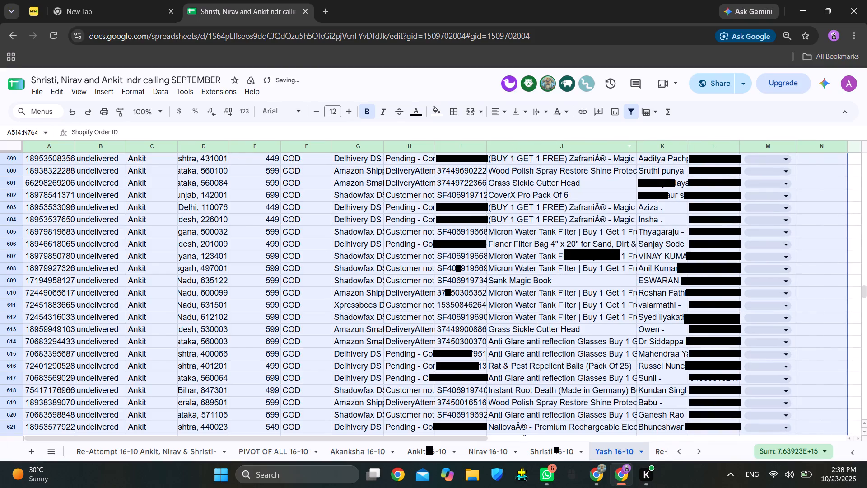
pyautogui.moveTo(228, 147); pyautogui.dragTo(251, 148)
pyautogui.moveTo(251, 148); pyautogui.dragTo(254, 148)
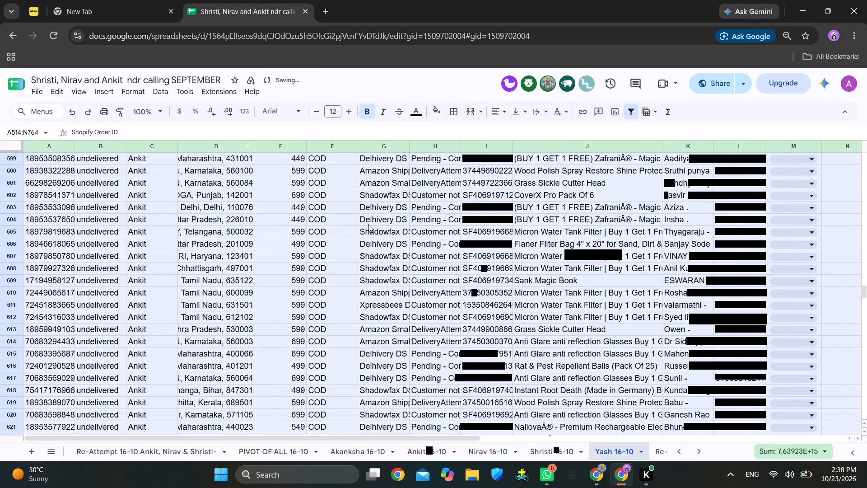
# Set the remark in row 603 to Re Attempt and in row 604 to Not Connected.
pyautogui.hscroll(-4, 396, 232)
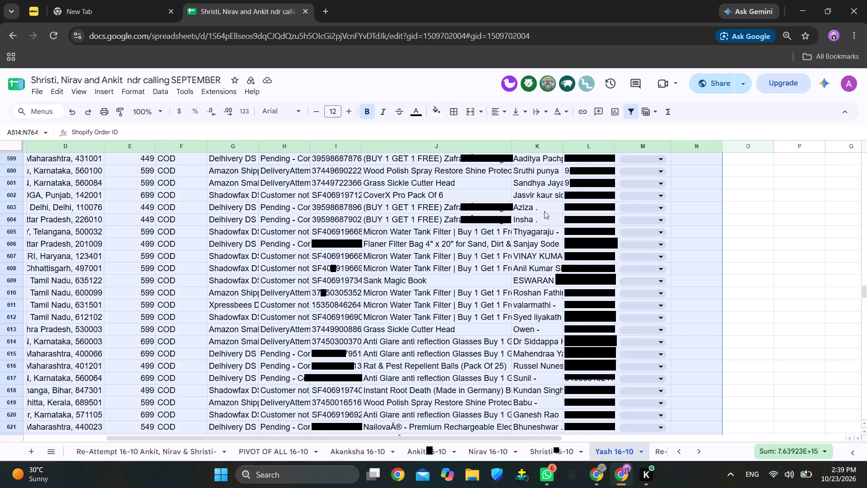
pyautogui.click(650, 208)
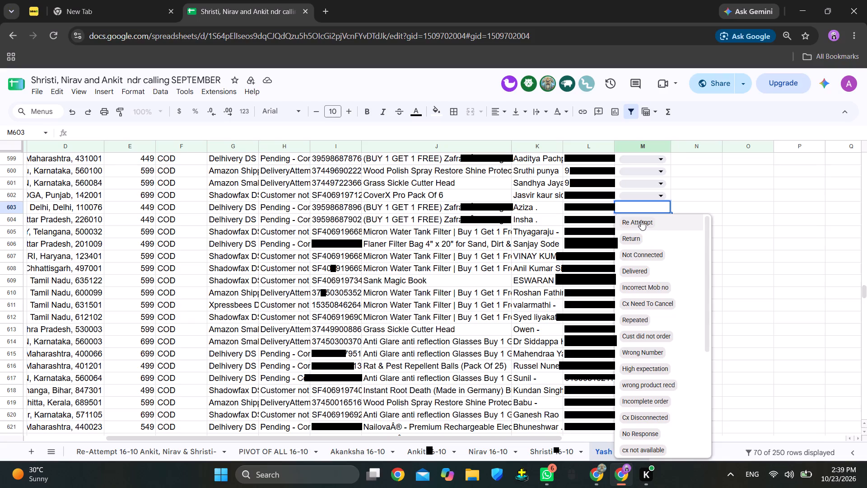
pyautogui.click(641, 220)
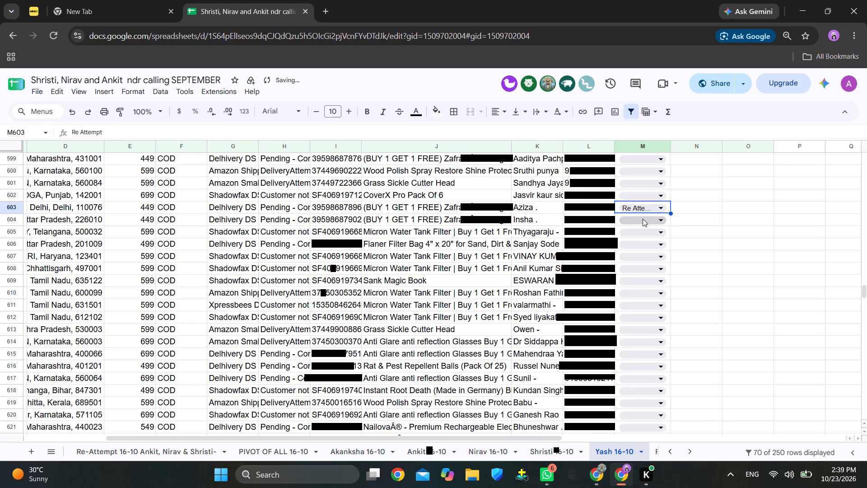
pyautogui.click(643, 219)
pyautogui.click(654, 268)
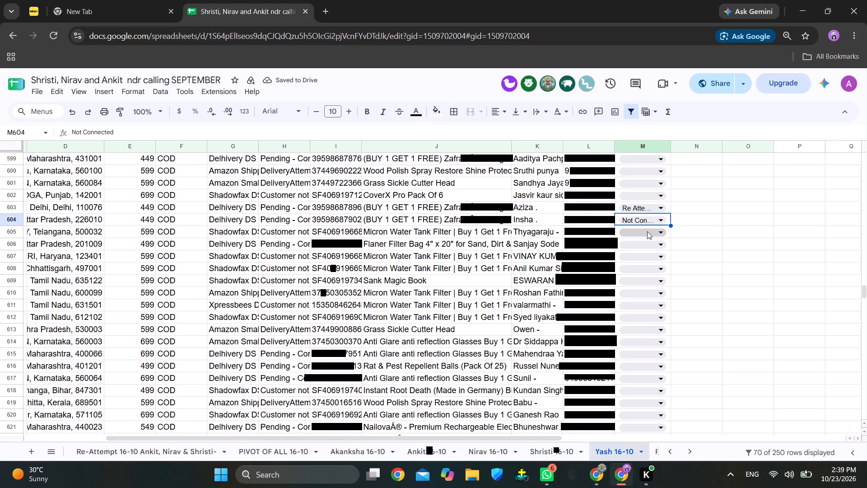
# Set the remark in row 605 to Lang barrier and in row 606 to Re Attempt.
pyautogui.click(606, 231)
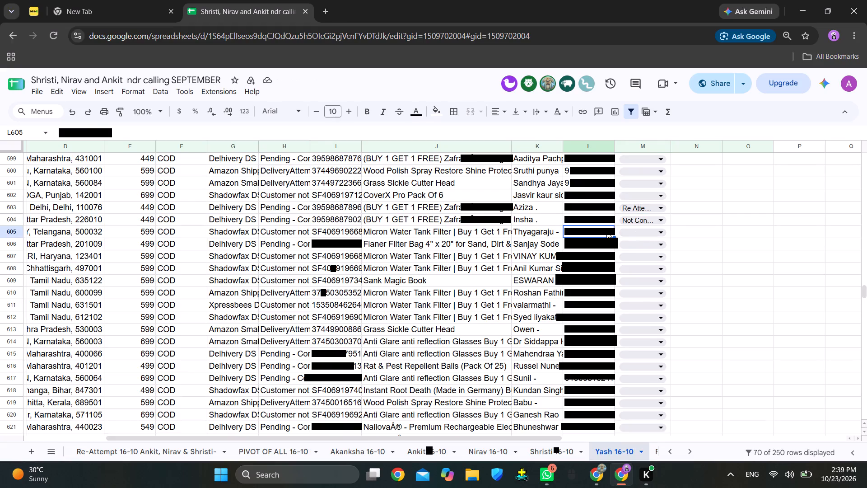
pyautogui.click(643, 234)
pyautogui.scroll(-1, 638, 311)
pyautogui.scroll(-2, 648, 349)
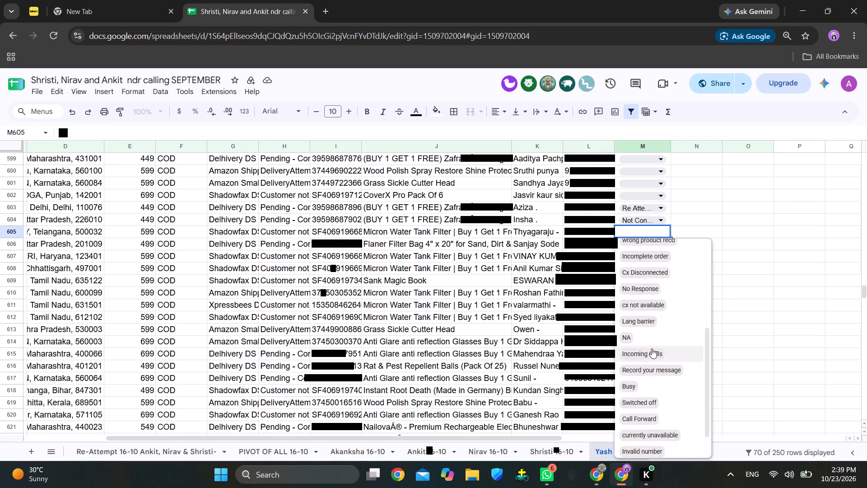
pyautogui.click(648, 319)
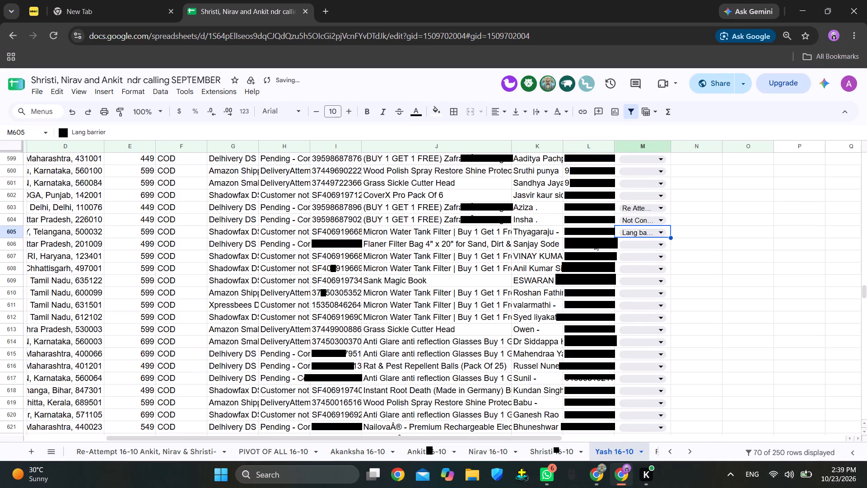
pyautogui.click(649, 244)
pyautogui.click(646, 259)
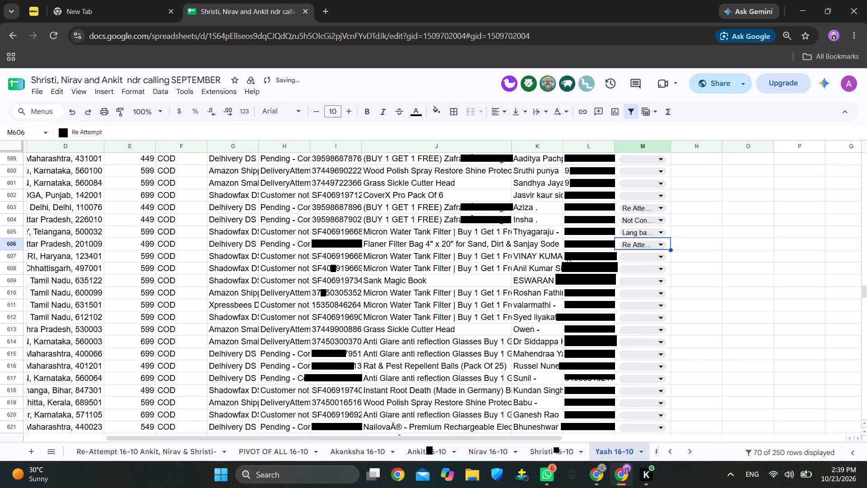
# Set the remark in row 607 to No Response and in row 608 to Cx Disconnected.
pyautogui.click(639, 258)
pyautogui.scroll(-3, 663, 336)
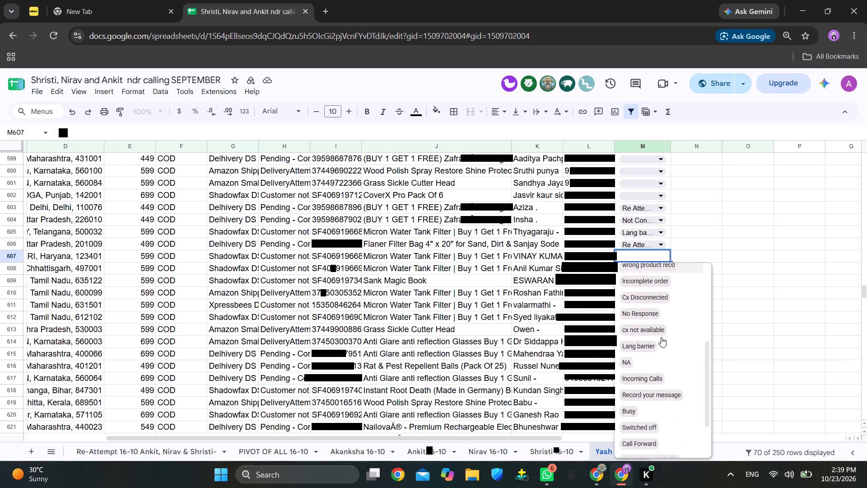
pyautogui.click(632, 309)
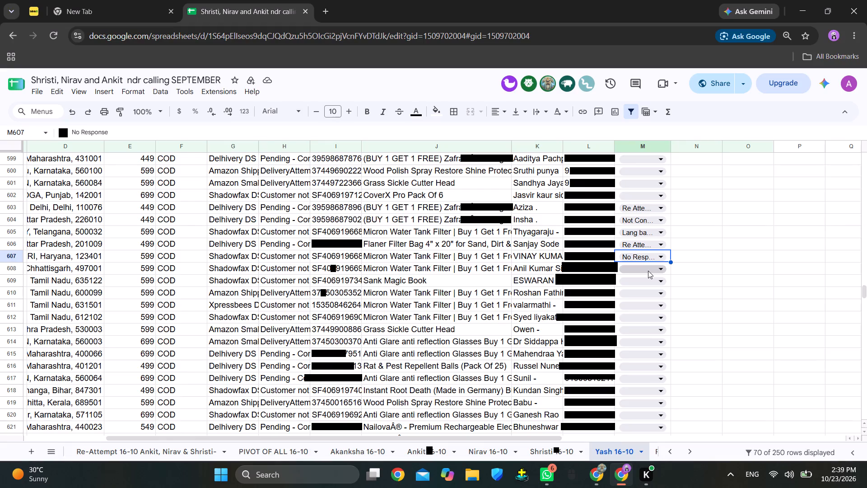
pyautogui.click(648, 272)
pyautogui.scroll(-3, 654, 360)
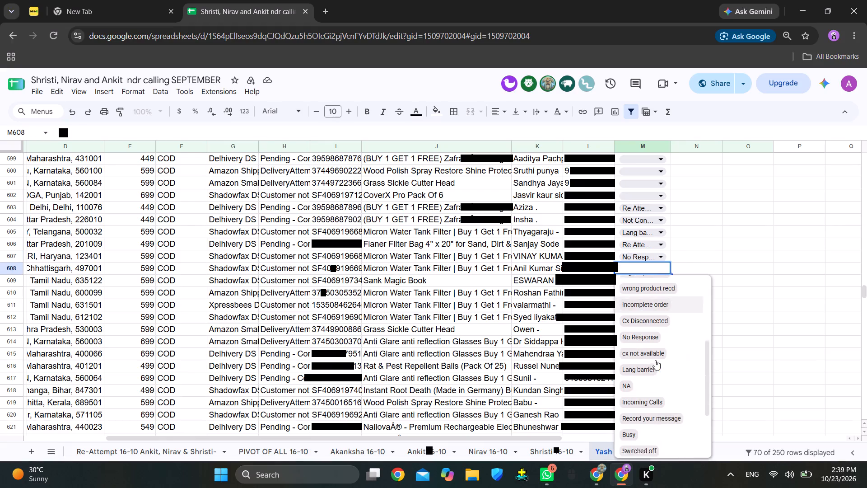
pyautogui.click(647, 309)
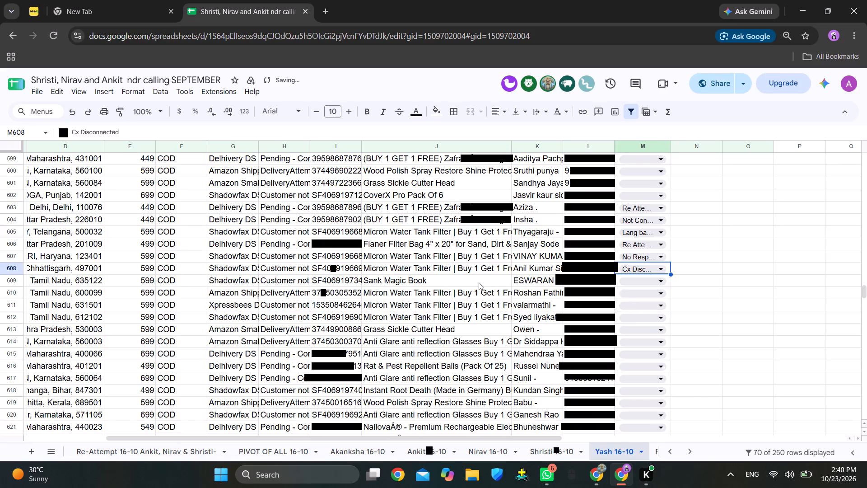
# Set the remark in row 609 to Lang barrier and in row 610 to No Response.
pyautogui.click(630, 282)
pyautogui.scroll(-3, 661, 348)
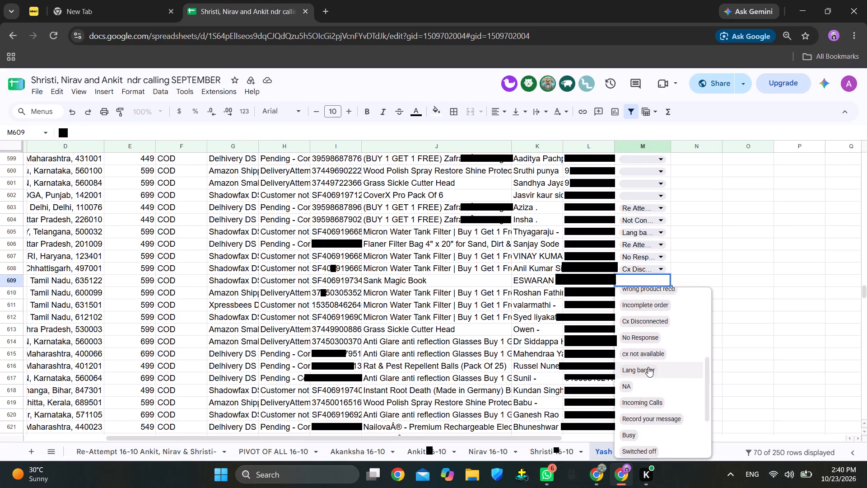
pyautogui.click(648, 367)
pyautogui.click(536, 292)
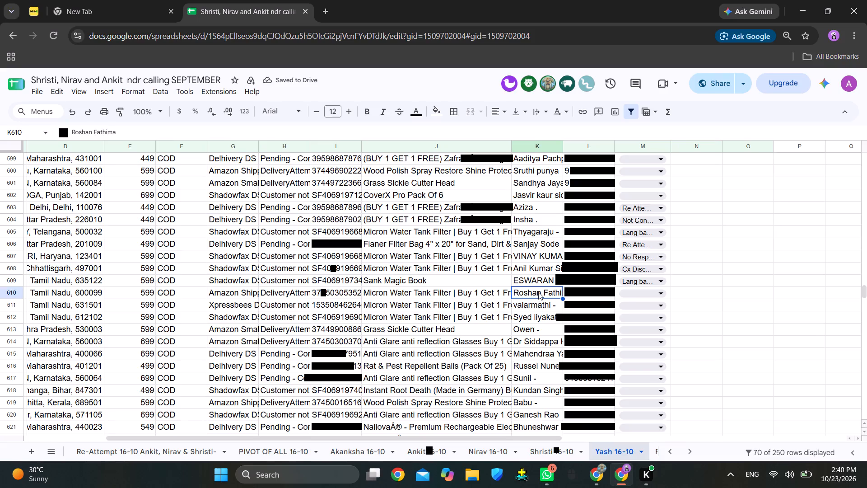
pyautogui.click(646, 295)
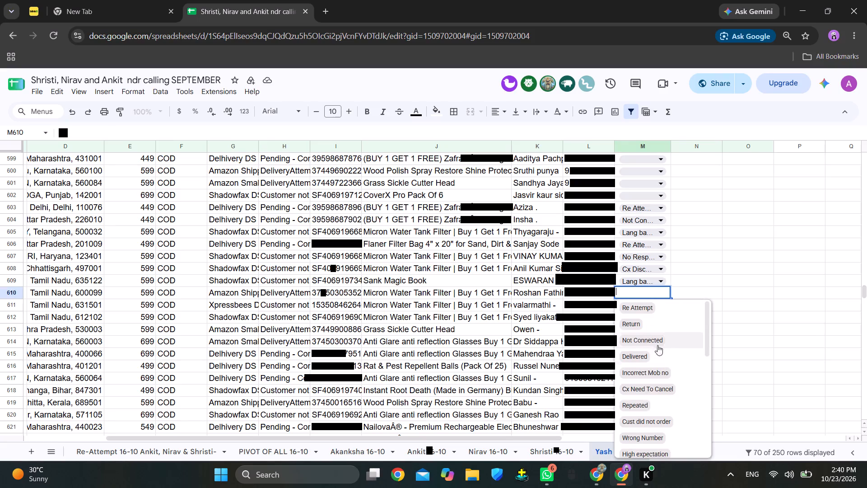
pyautogui.scroll(-4, 663, 371)
pyautogui.scroll(-1, 628, 395)
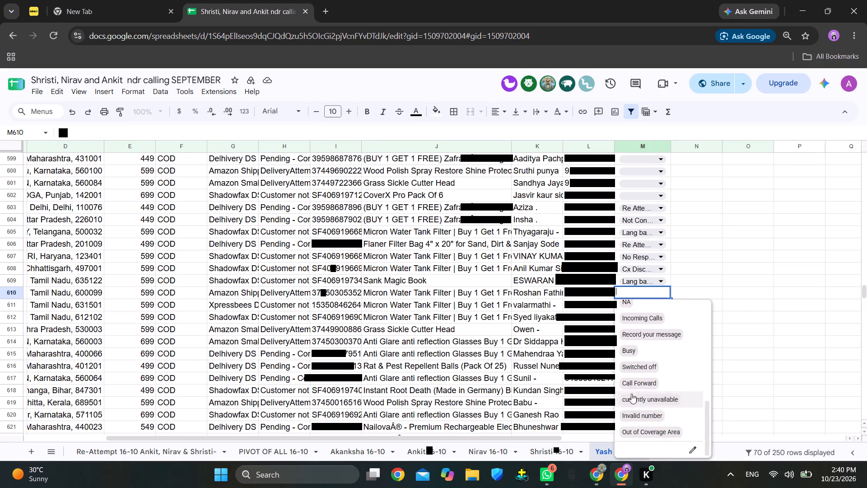
pyautogui.scroll(2, 645, 364)
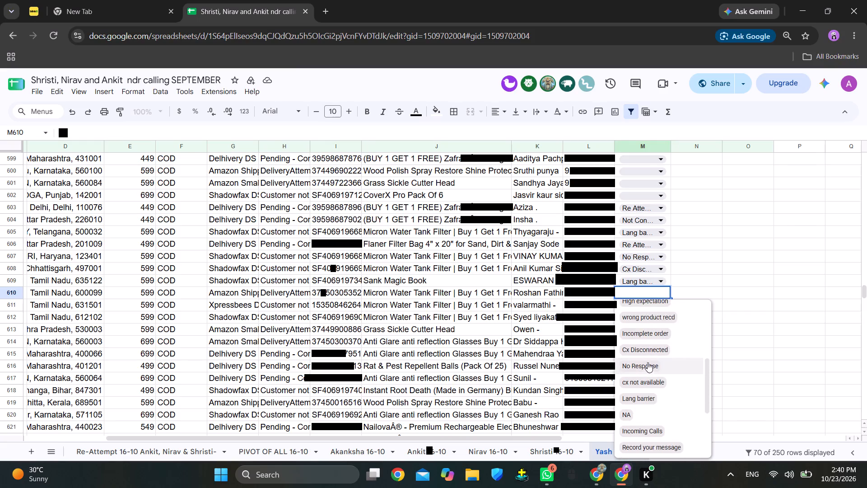
pyautogui.click(644, 365)
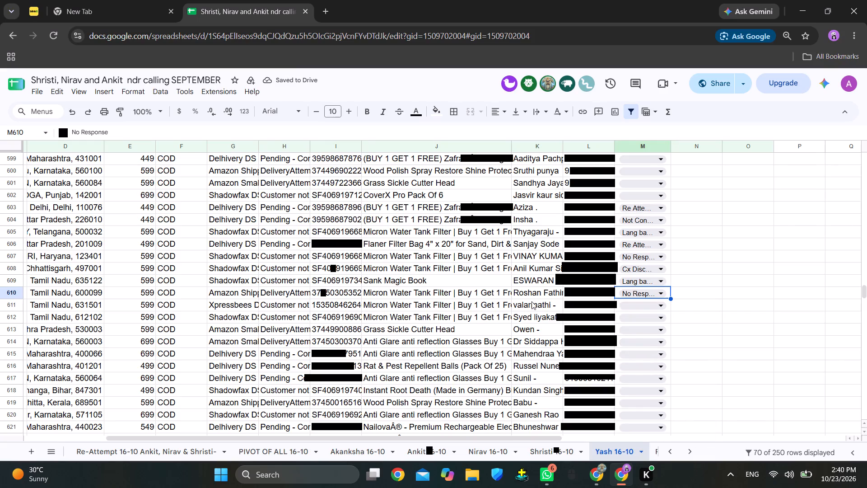
# Set the remark in row 611 to Not Connected and in row 612 to Re Attempt.
pyautogui.click(648, 307)
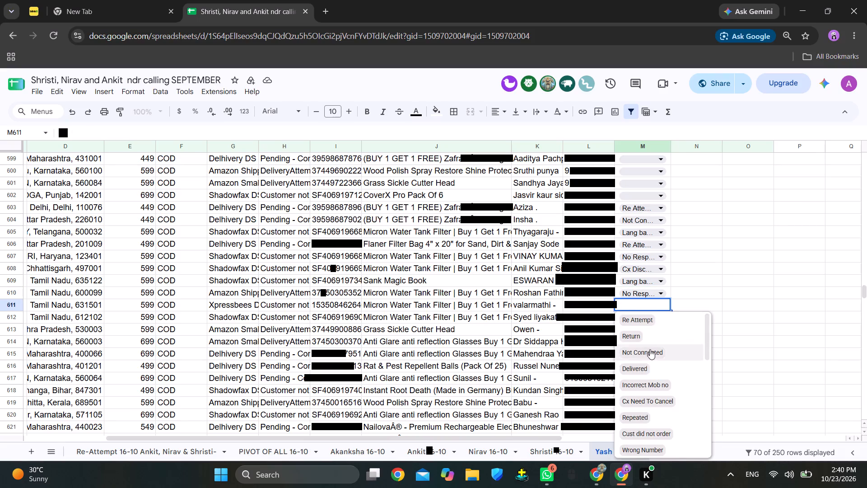
pyautogui.click(650, 349)
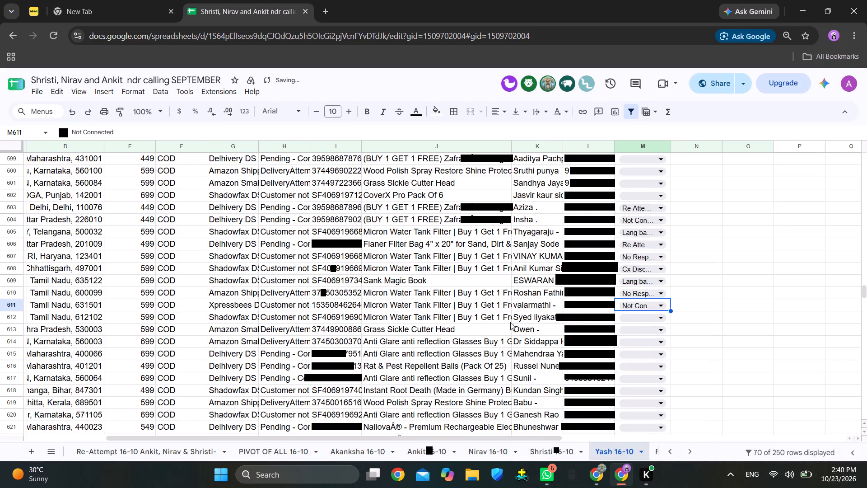
pyautogui.click(643, 317)
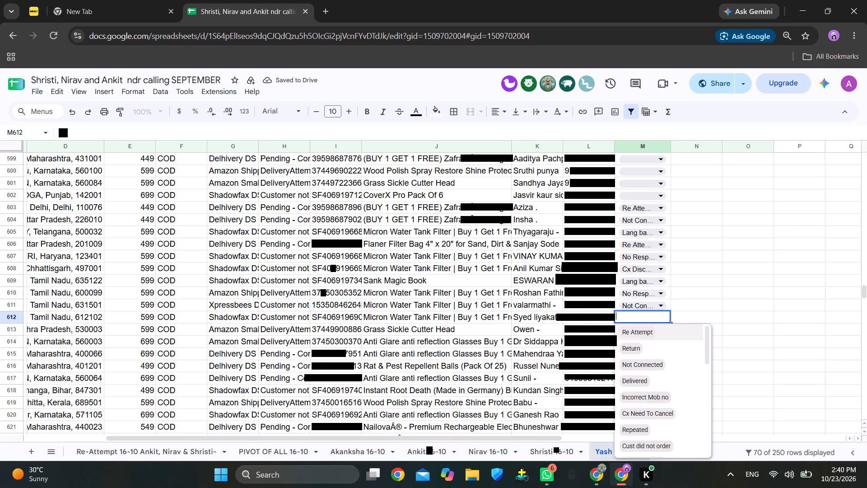
pyautogui.click(644, 332)
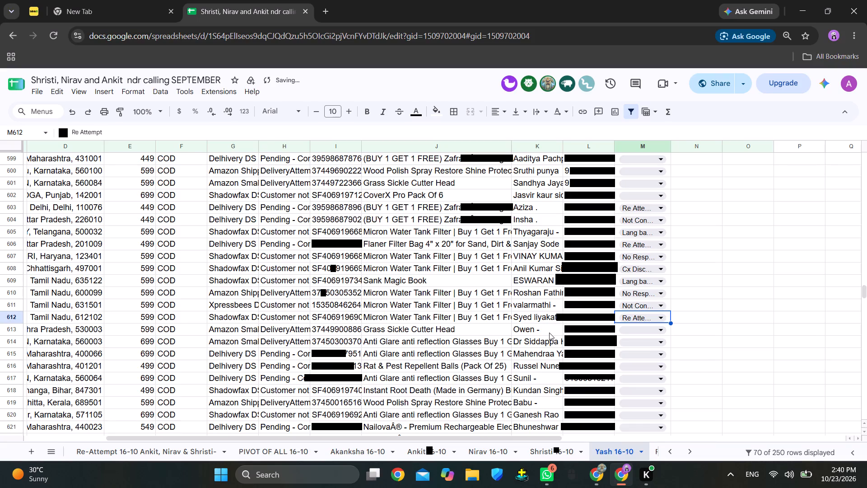
# Set the remark in row 613 to Busy and in row 614 to Re Attempt.
pyautogui.click(631, 333)
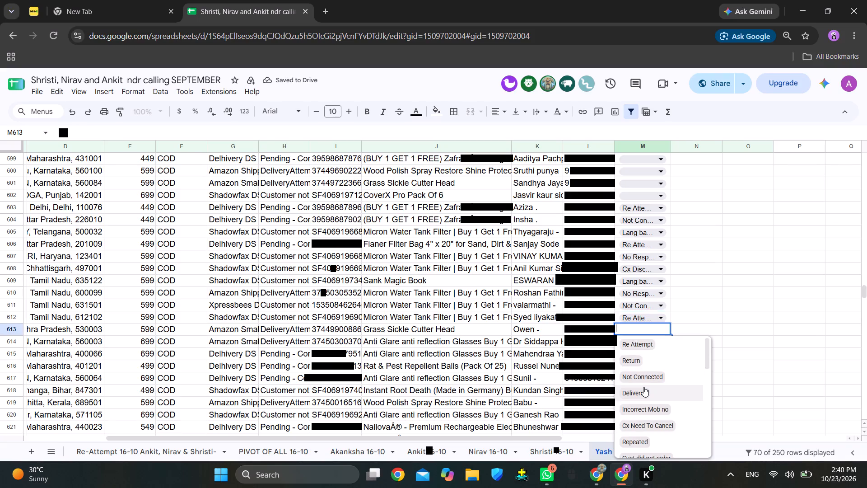
pyautogui.scroll(-2, 643, 374)
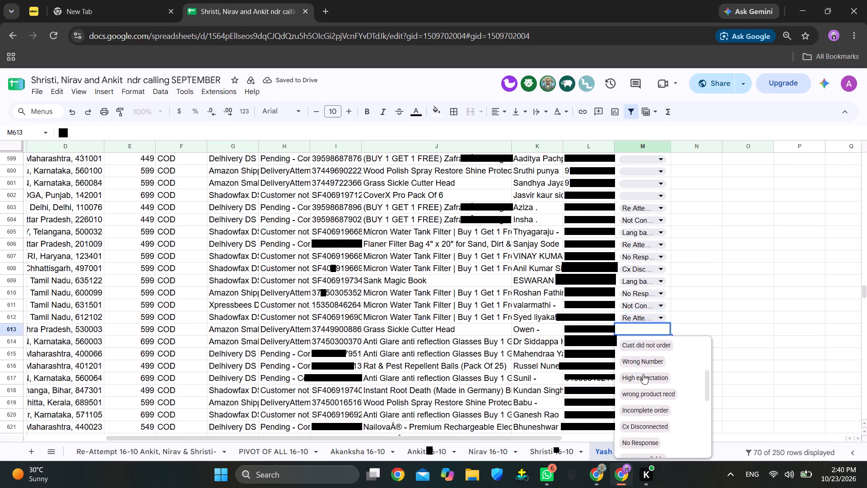
pyautogui.scroll(-3, 643, 374)
pyautogui.click(633, 371)
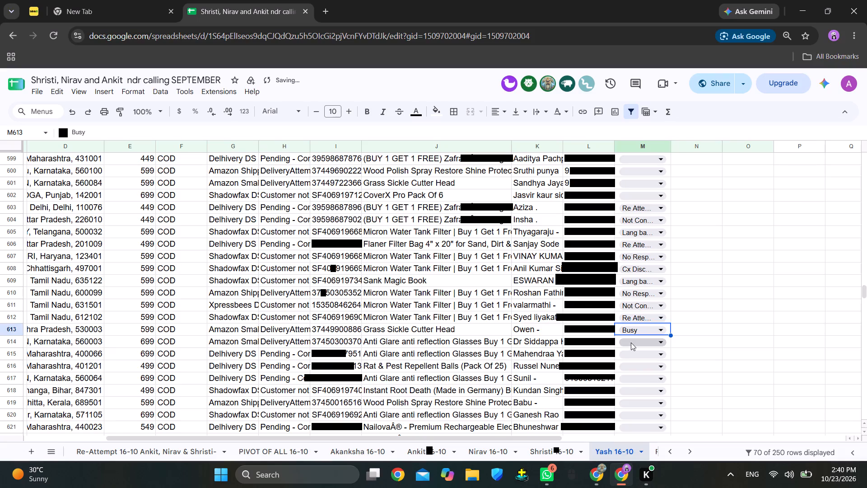
pyautogui.click(632, 342)
pyautogui.click(640, 354)
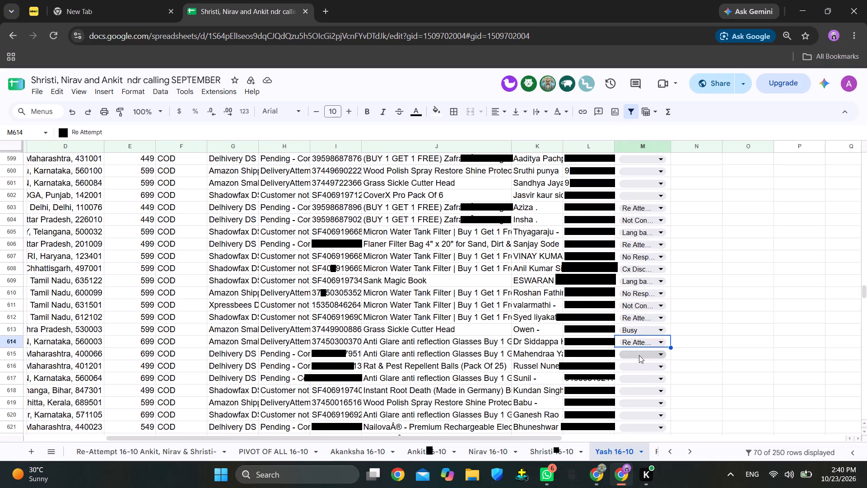
# Set the remark in row 615 to Delivered and in row 616 to No Response.
pyautogui.click(640, 355)
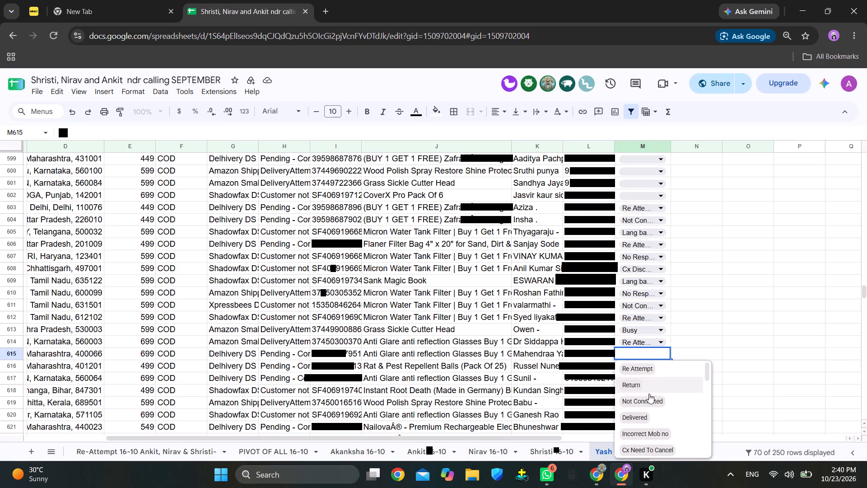
pyautogui.click(634, 413)
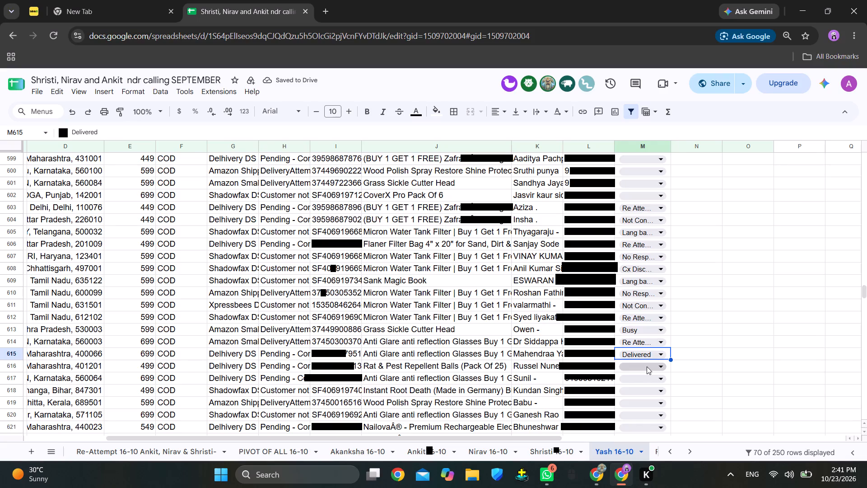
pyautogui.click(647, 366)
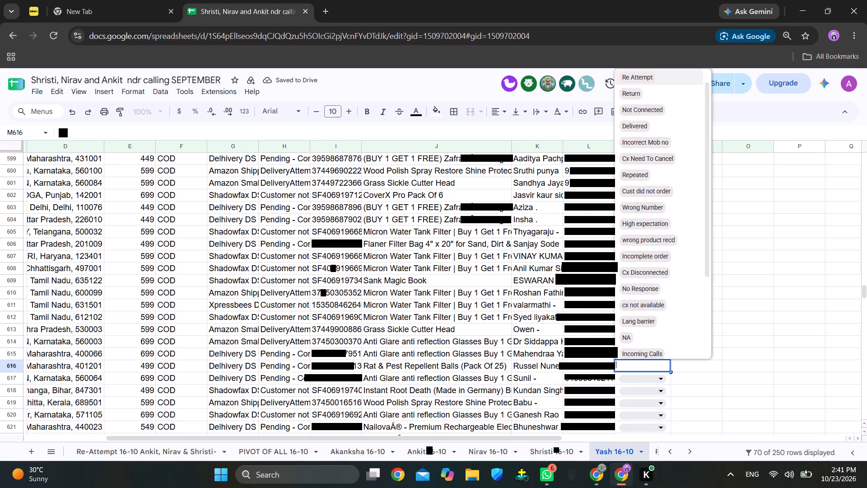
pyautogui.click(640, 286)
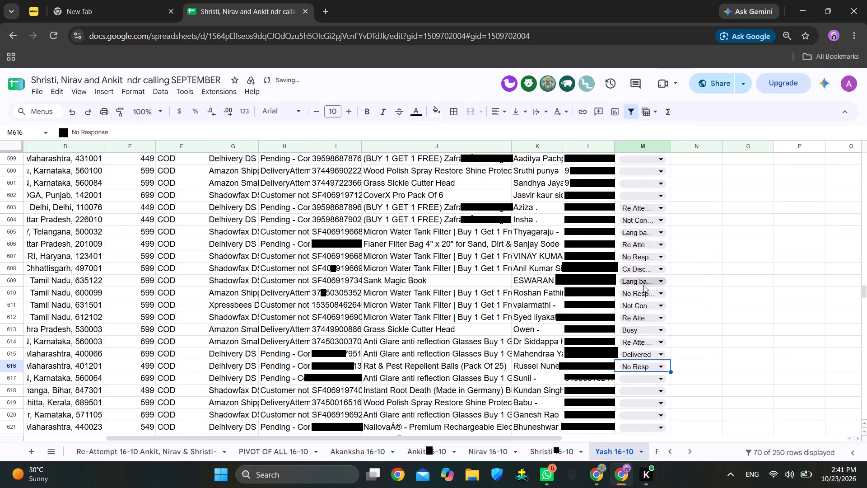
# Examine the remarks column from row 617 down to row 700 to see which rows still need remarks.
pyautogui.scroll(-2, 670, 343)
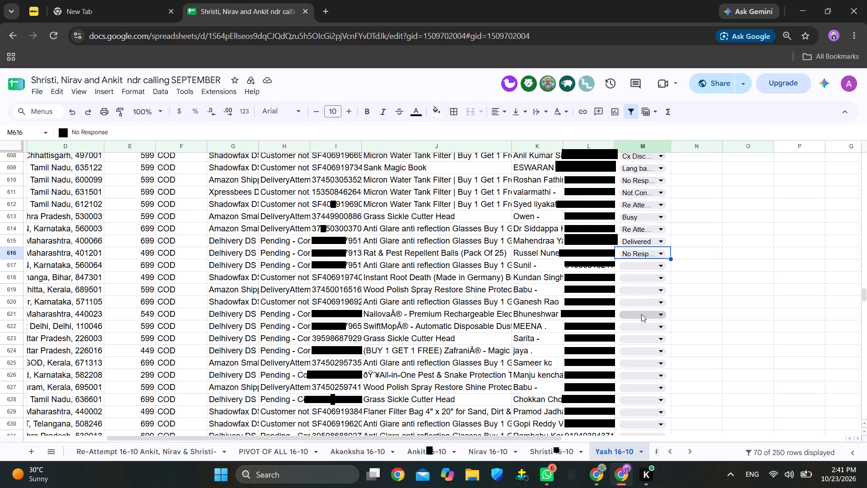
pyautogui.scroll(-2, 641, 319)
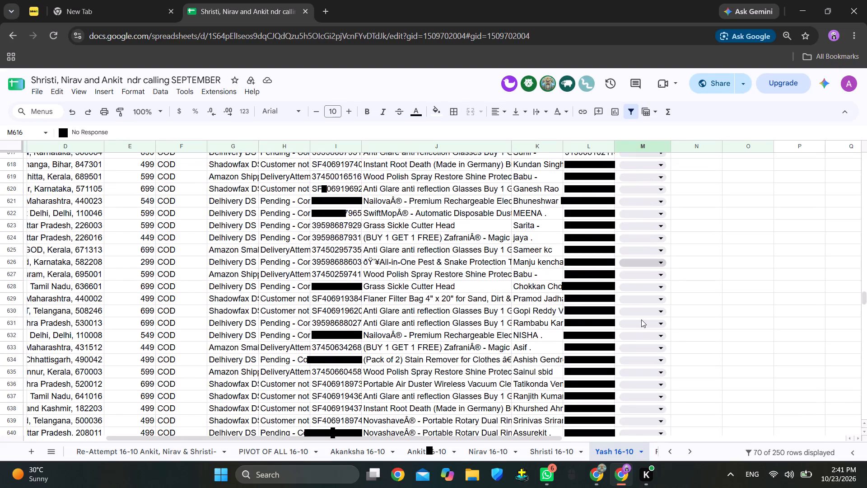
pyautogui.scroll(-10, 641, 319)
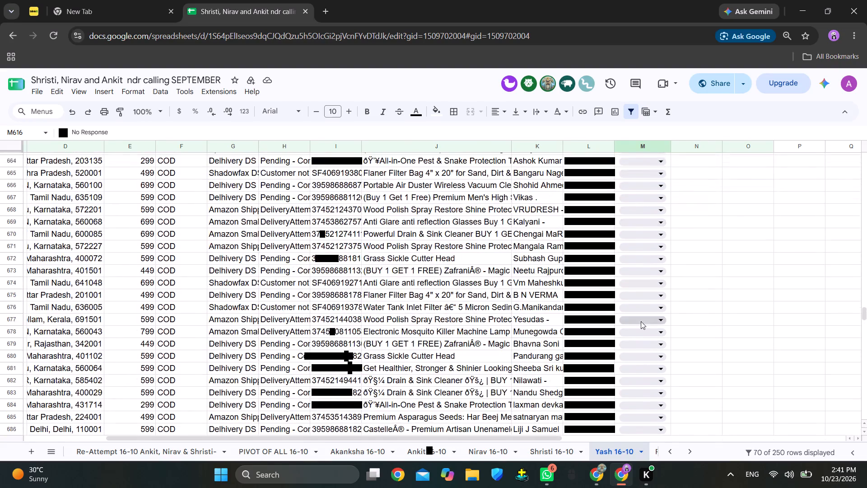
pyautogui.scroll(-3, 641, 321)
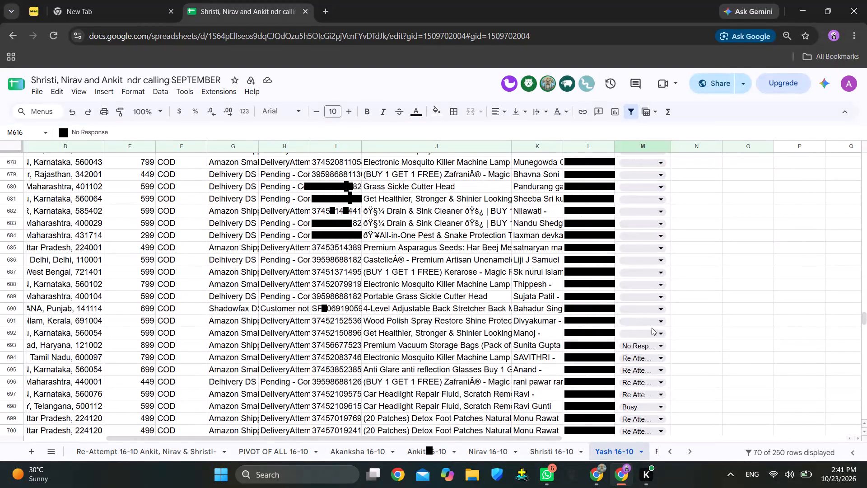
pyautogui.click(599, 346)
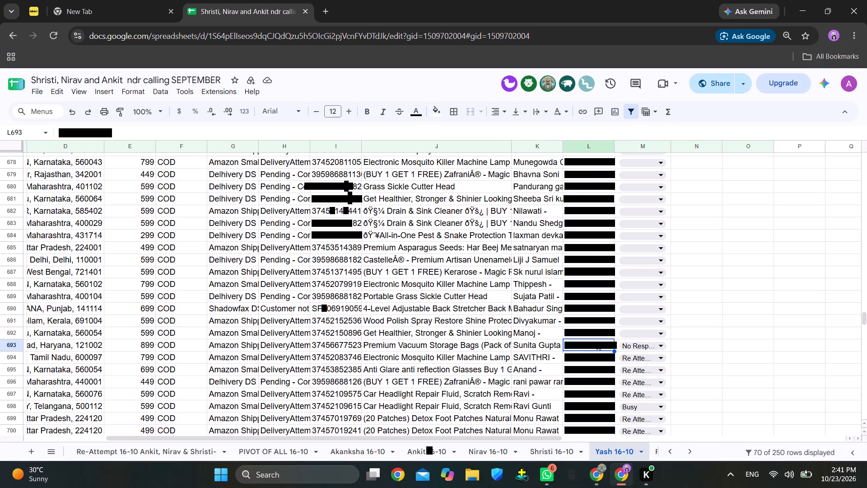
pyautogui.scroll(1, 597, 342)
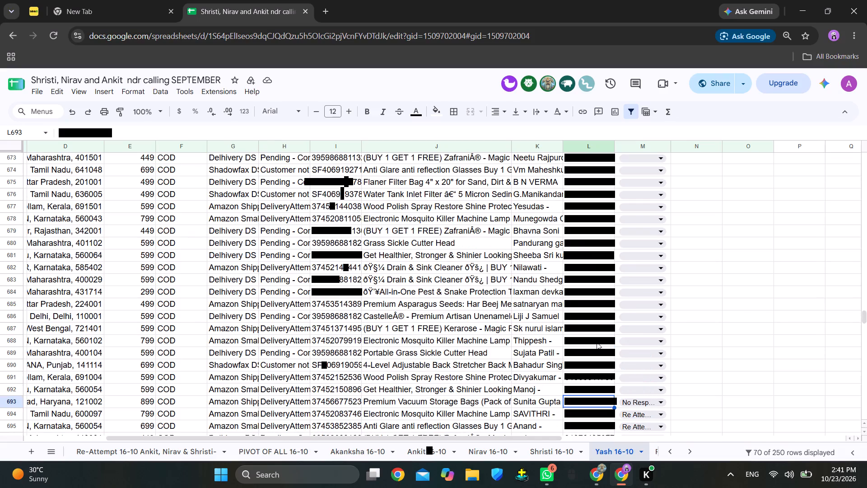
pyautogui.scroll(1, 36, 214)
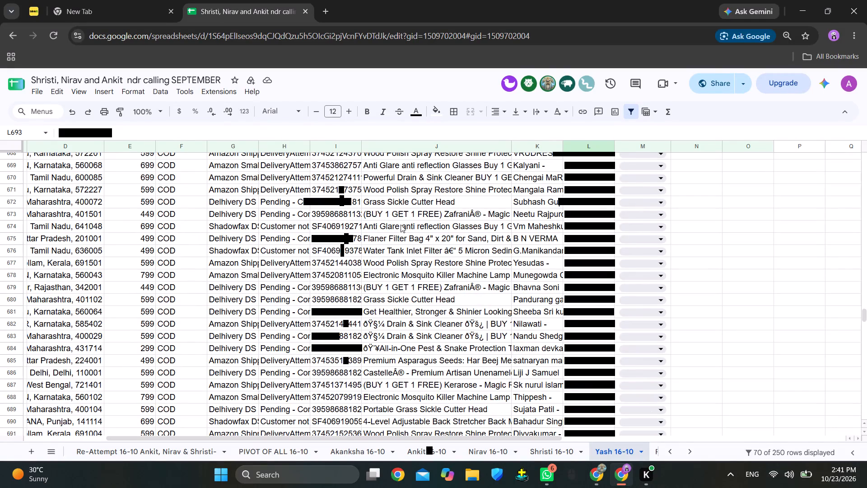
# Set the remark in row 672 to Not Connected and in row 671 to Re Attempt.
pyautogui.click(479, 216)
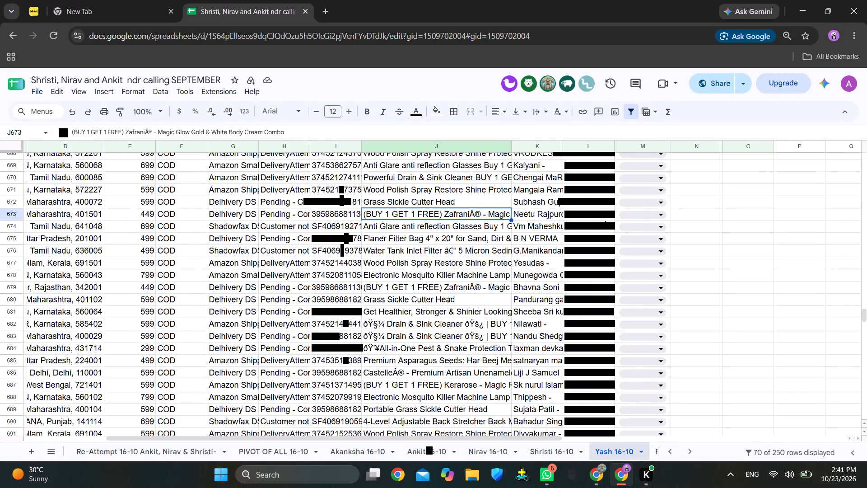
pyautogui.scroll(1, 605, 221)
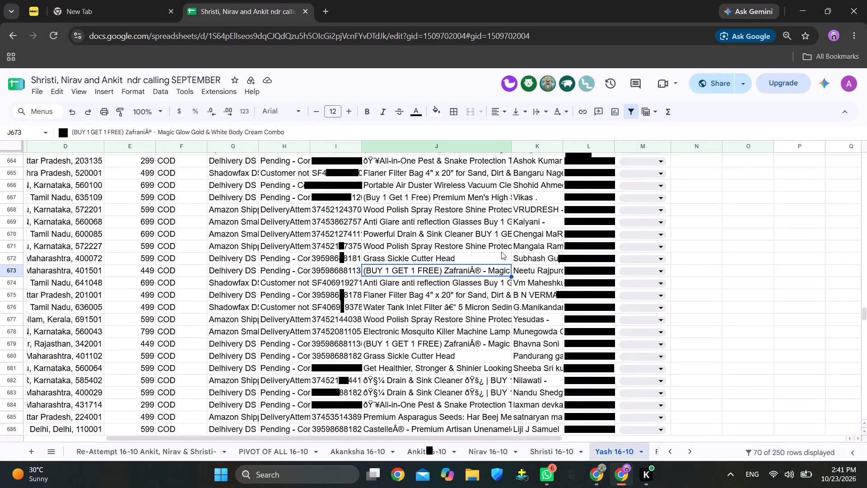
pyautogui.click(501, 252)
pyautogui.click(487, 257)
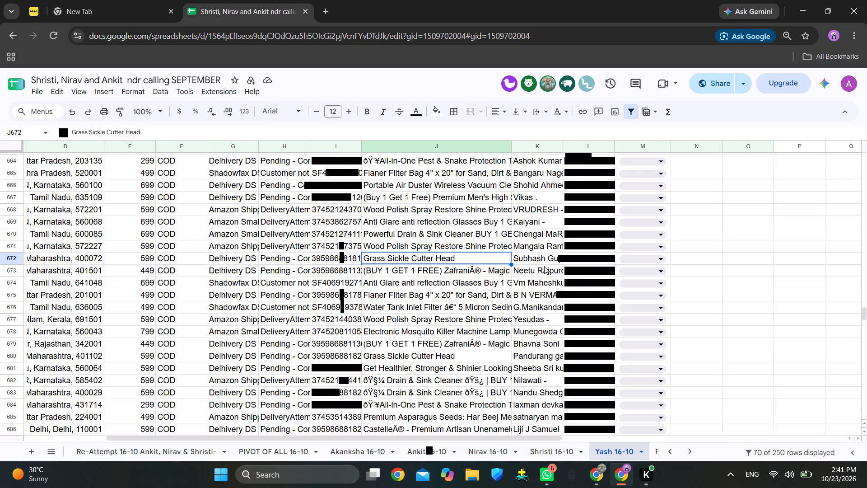
pyautogui.click(640, 257)
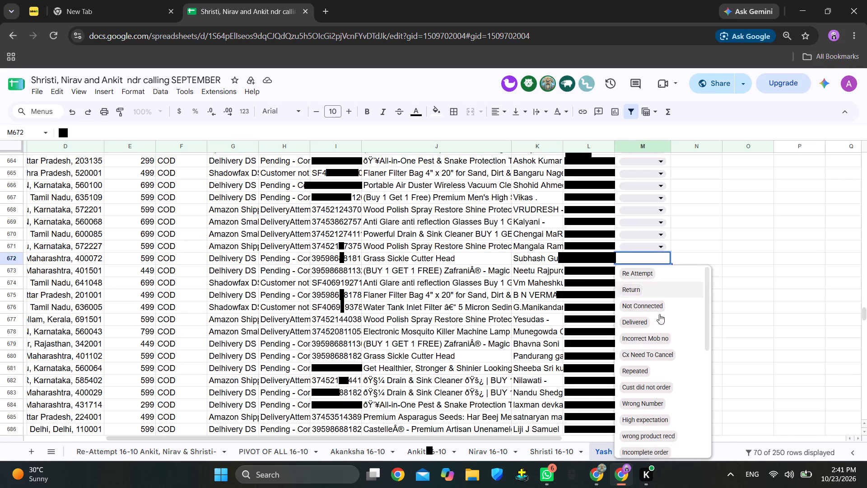
pyautogui.click(654, 309)
pyautogui.scroll(1, 657, 286)
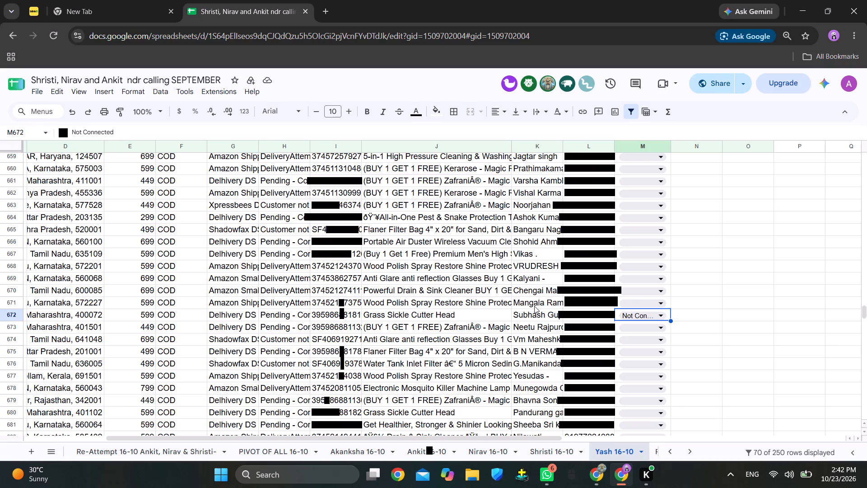
pyautogui.click(633, 302)
pyautogui.click(637, 318)
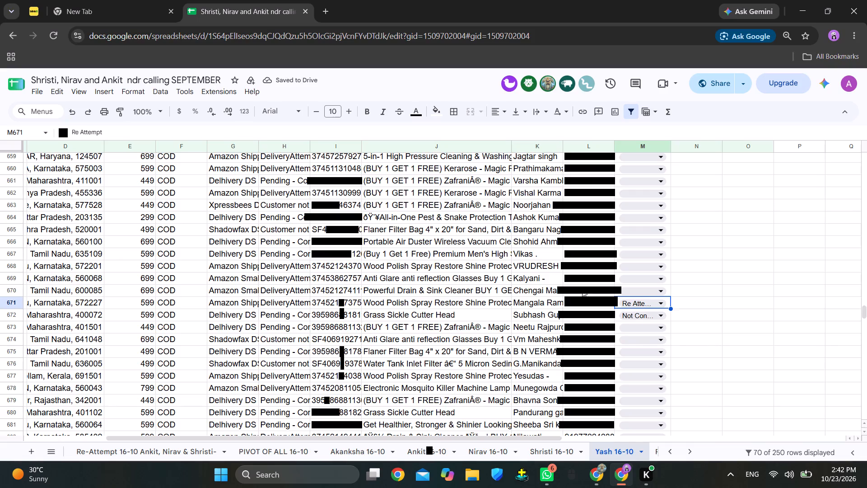
# Set the remark in row 670 to Cx Need To Cancel and in row 669 to Cx Disconnected.
pyautogui.click(626, 288)
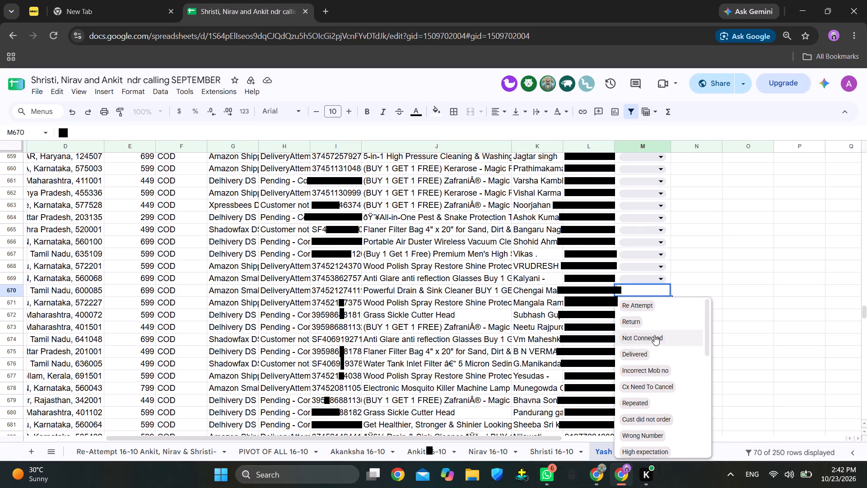
pyautogui.scroll(-2, 669, 369)
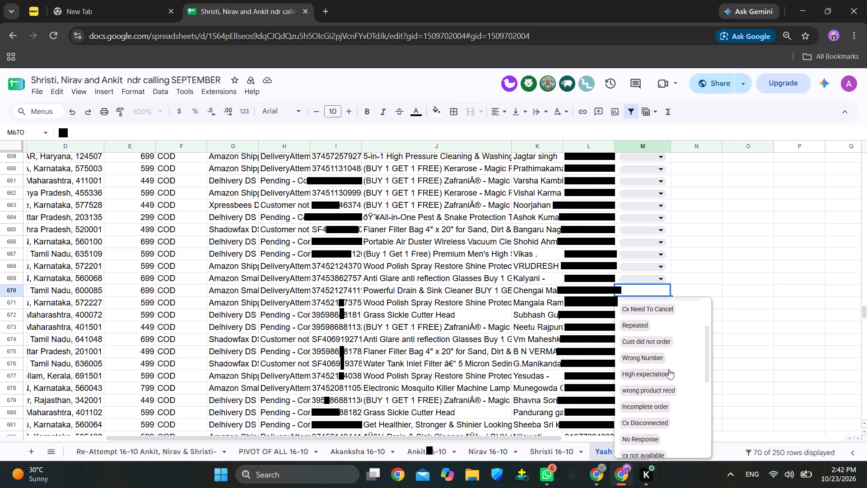
pyautogui.scroll(2, 644, 341)
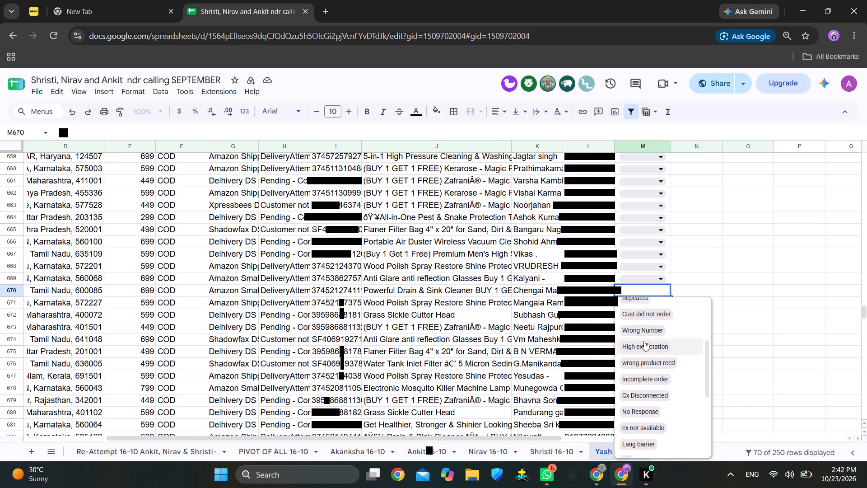
pyautogui.click(649, 384)
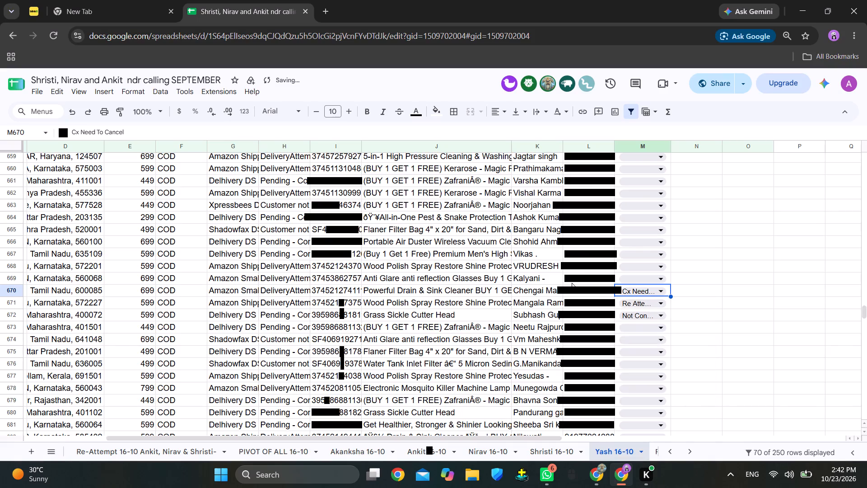
pyautogui.click(634, 277)
pyautogui.scroll(-1, 639, 375)
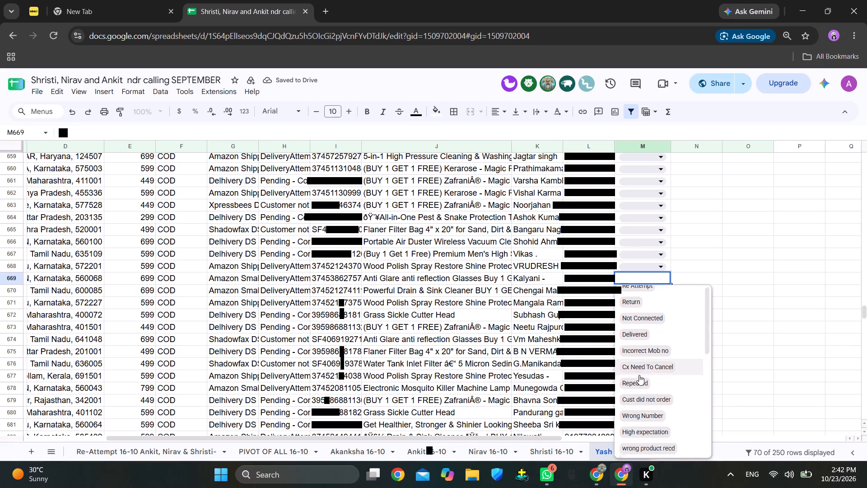
pyautogui.scroll(-2, 639, 375)
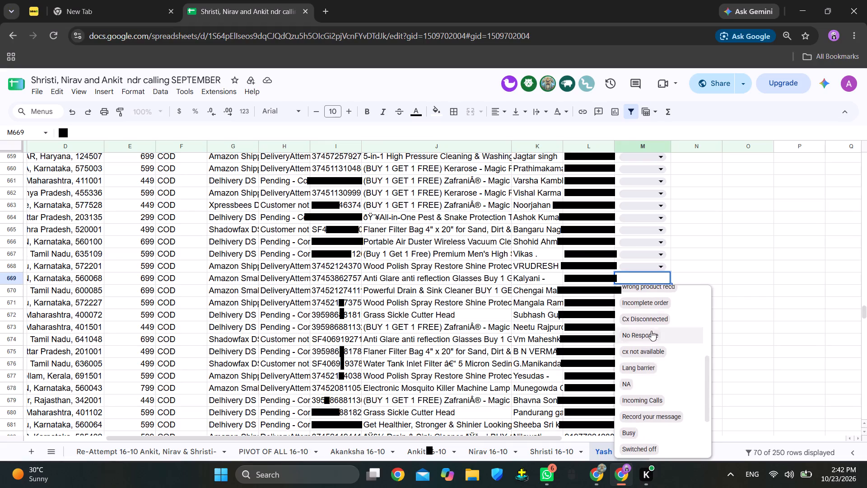
pyautogui.click(648, 319)
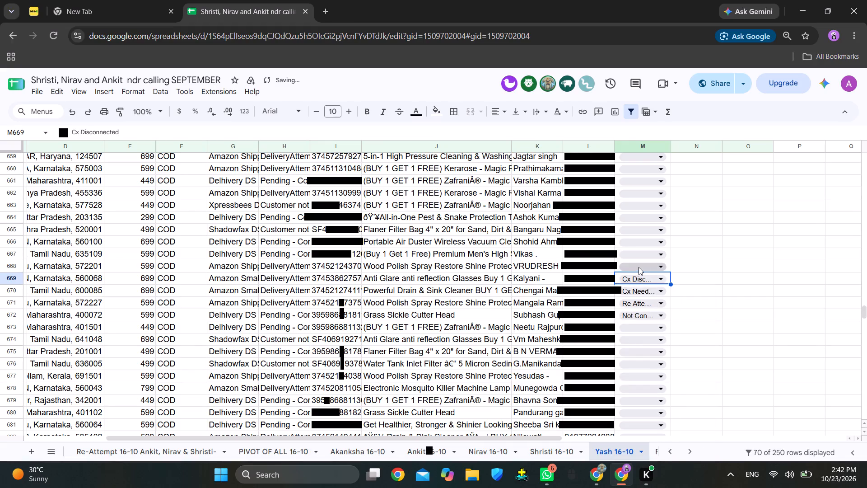
# Set the remarks in rows 668 and 667 to No Response.
pyautogui.click(639, 267)
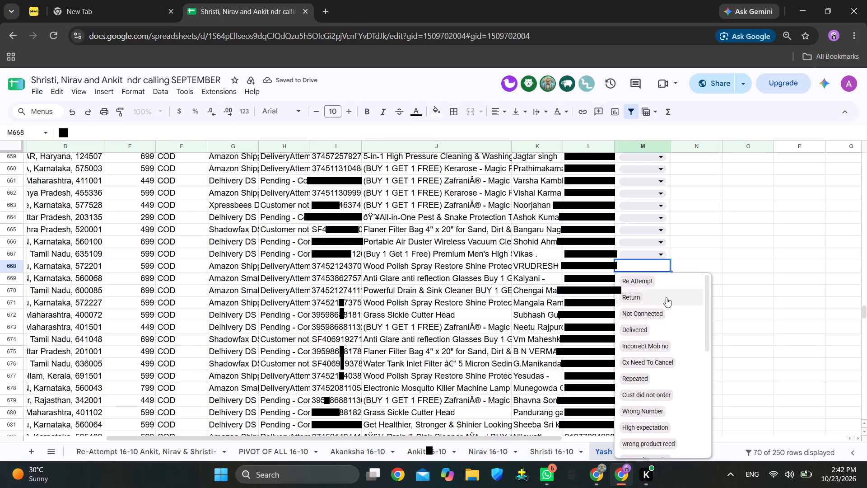
pyautogui.scroll(-2, 630, 336)
pyautogui.click(653, 376)
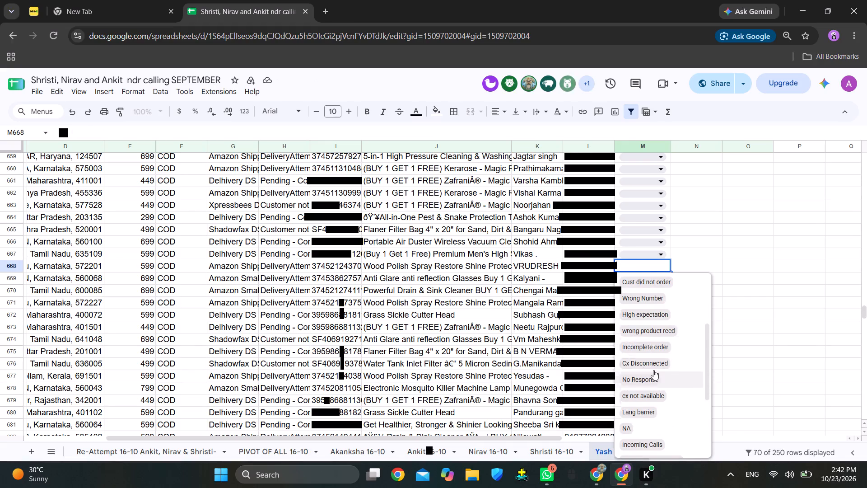
pyautogui.click(646, 258)
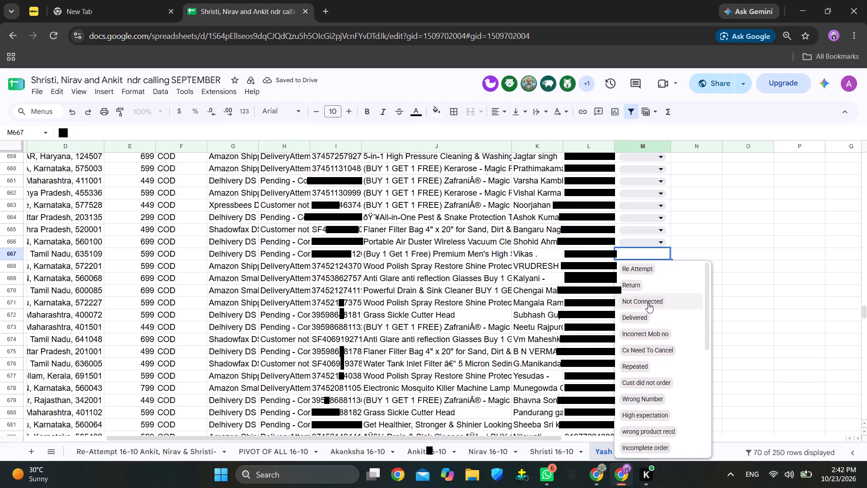
pyautogui.scroll(-3, 648, 305)
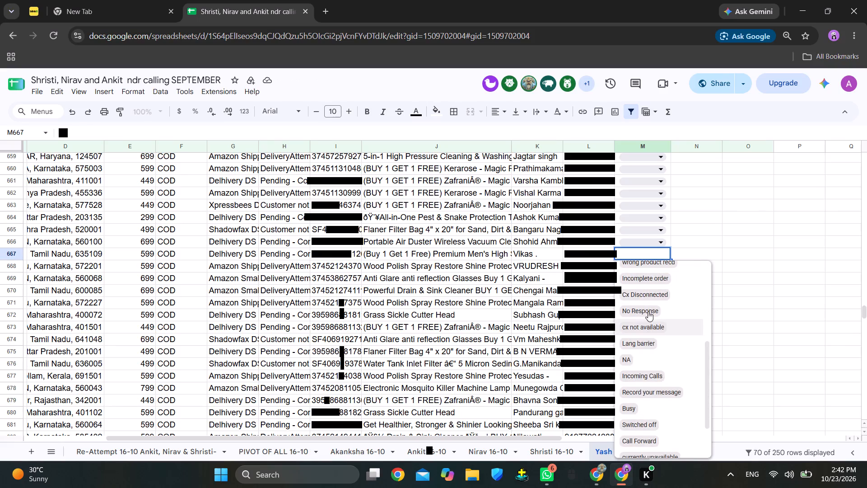
pyautogui.click(644, 311)
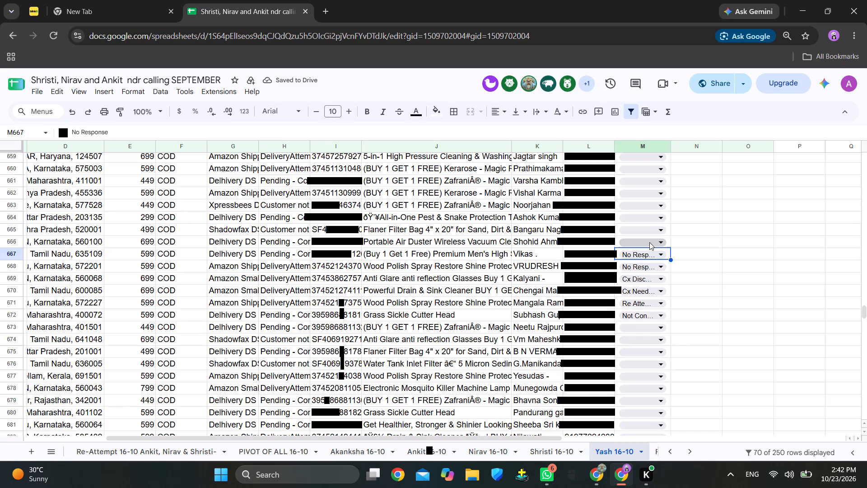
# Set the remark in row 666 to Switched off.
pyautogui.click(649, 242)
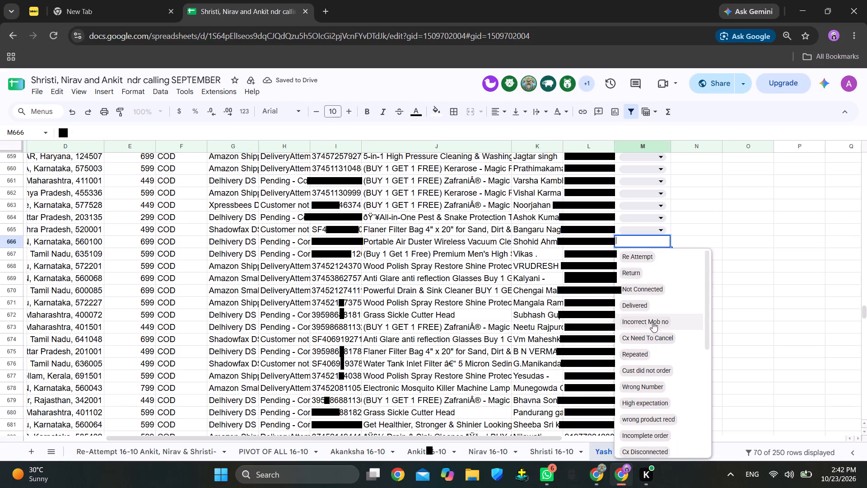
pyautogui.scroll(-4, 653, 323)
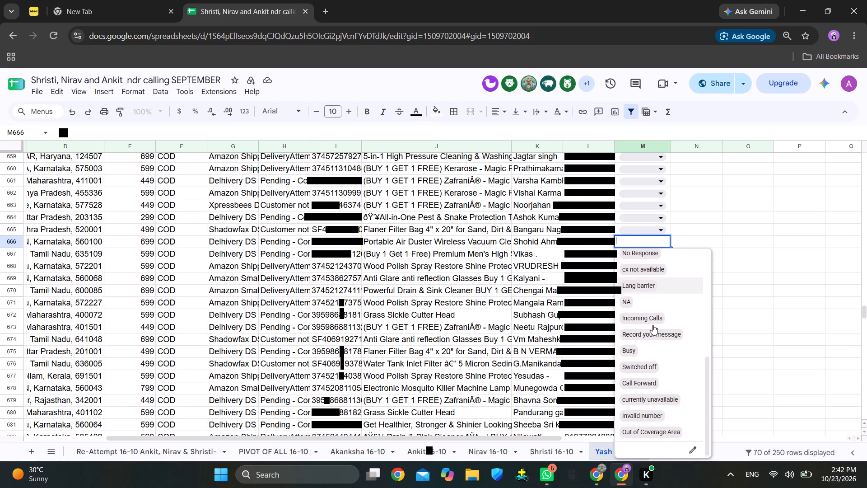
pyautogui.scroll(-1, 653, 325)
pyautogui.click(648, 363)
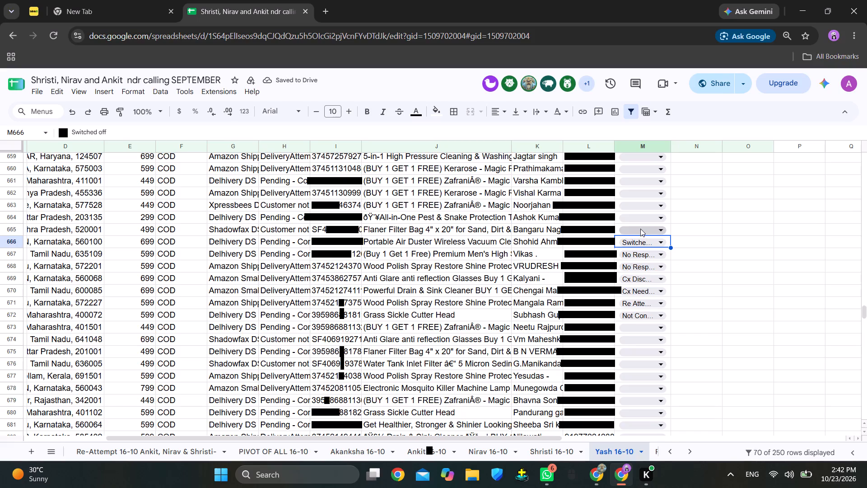
# Change the remark in row 666 to currently unavailable.
pyautogui.click(658, 243)
pyautogui.scroll(-12, 680, 312)
pyautogui.scroll(1, 678, 329)
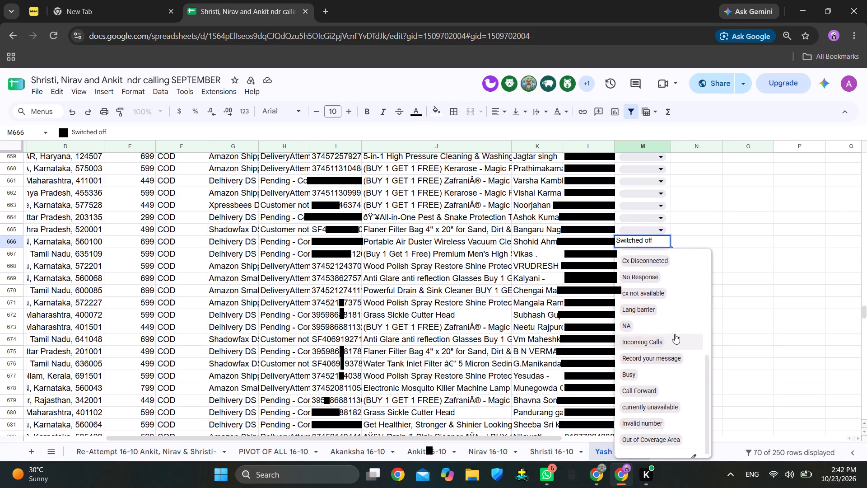
pyautogui.scroll(-6, 693, 381)
pyautogui.click(647, 401)
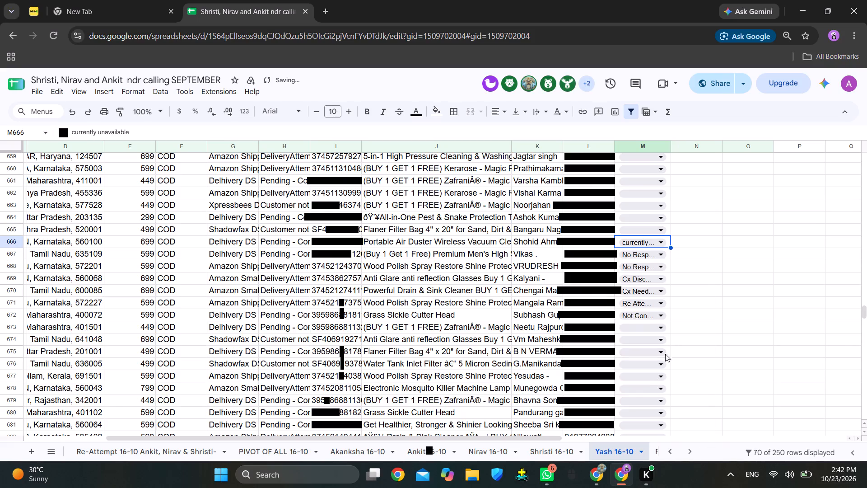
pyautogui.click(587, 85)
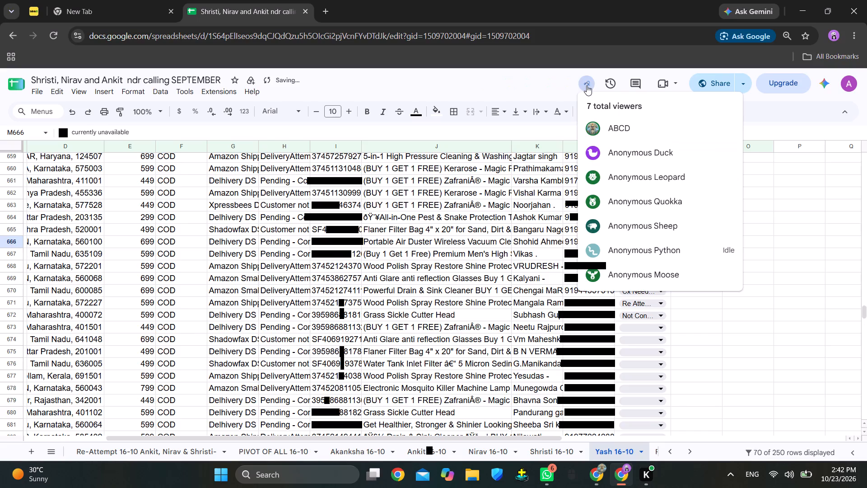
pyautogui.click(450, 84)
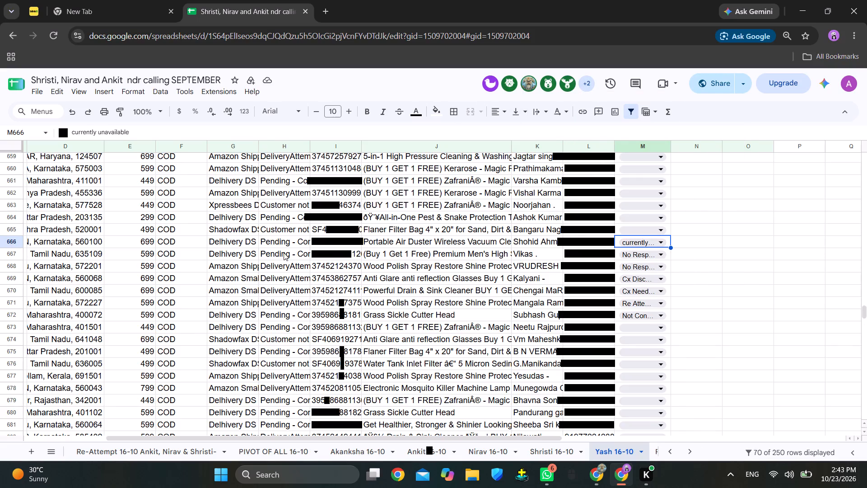
# Set the remark in row 665 to Lang barrier and in row 664 to Not Connected.
pyautogui.click(56, 226)
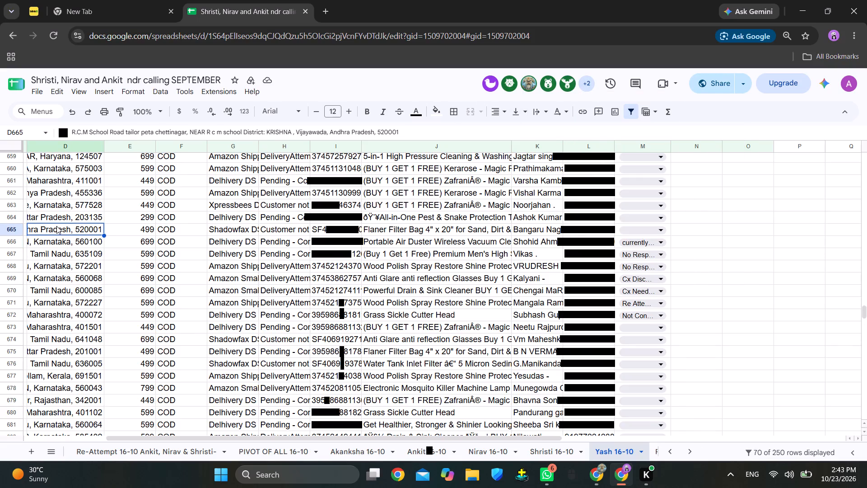
pyautogui.click(631, 230)
pyautogui.scroll(-4, 644, 275)
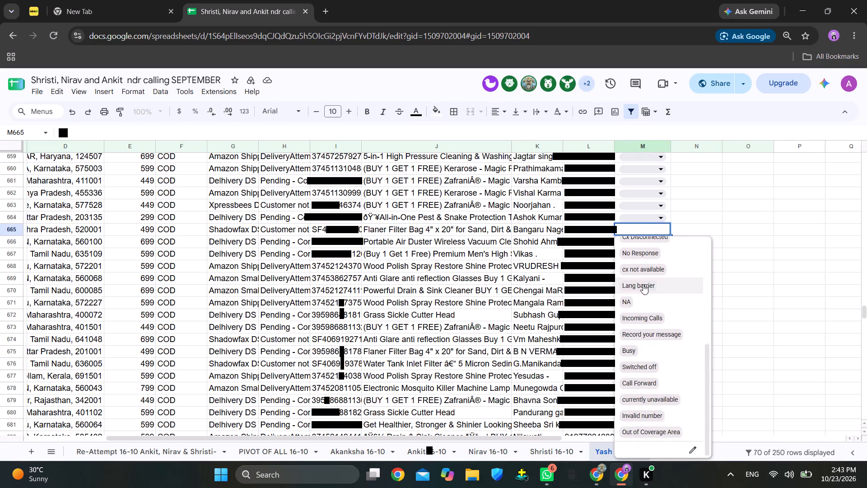
pyautogui.click(643, 284)
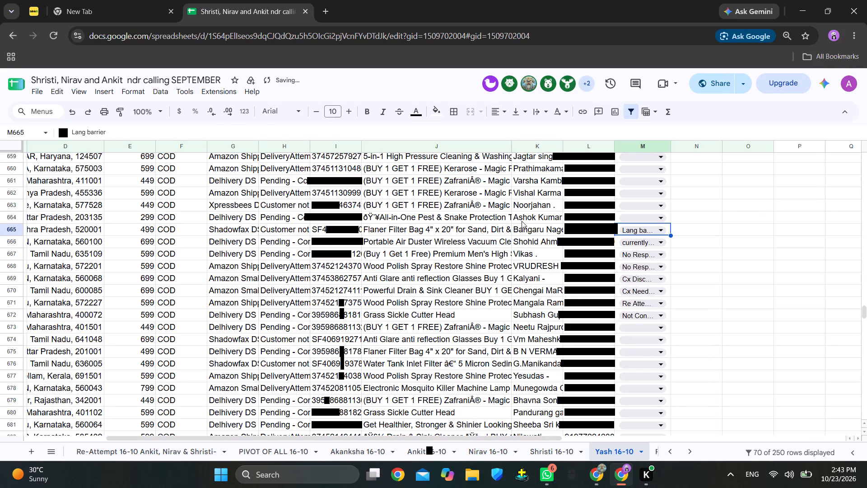
pyautogui.click(653, 216)
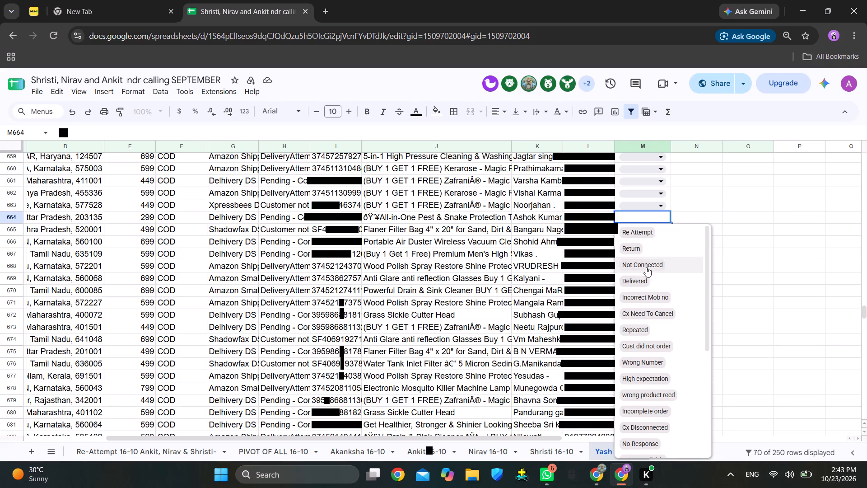
pyautogui.click(649, 264)
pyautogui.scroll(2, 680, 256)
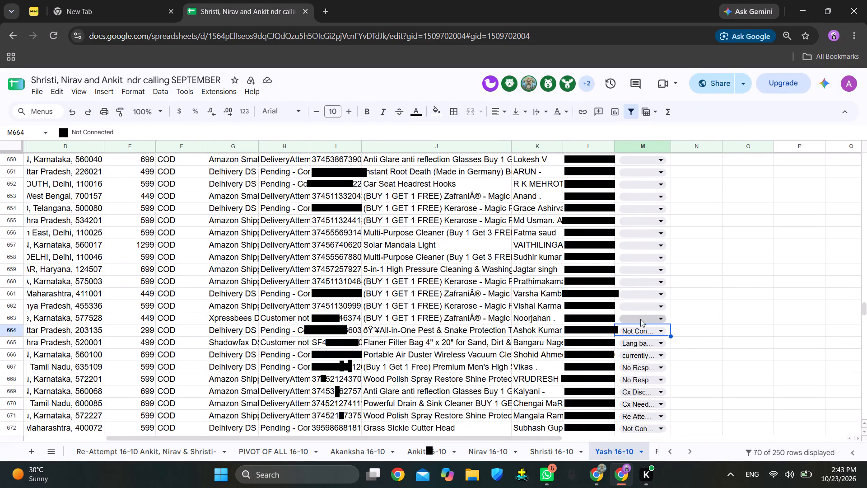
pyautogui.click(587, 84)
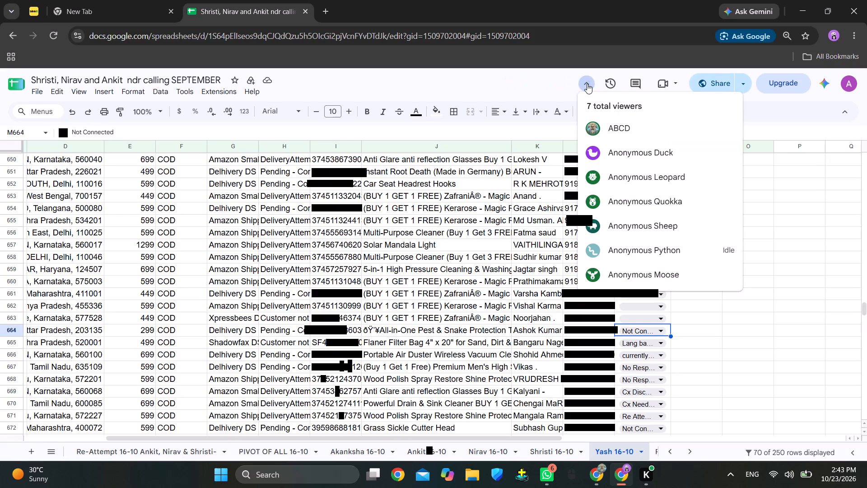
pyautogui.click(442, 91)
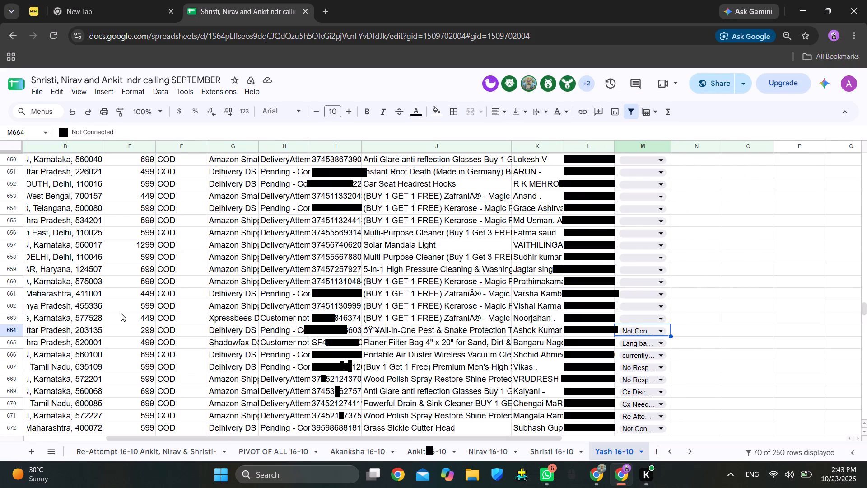
# Set the remark in row 663 to Record your message.
pyautogui.click(51, 305)
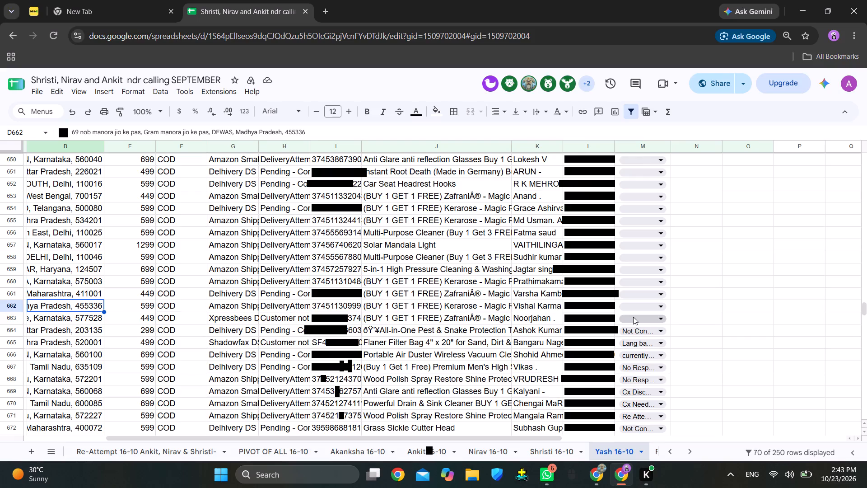
pyautogui.click(634, 317)
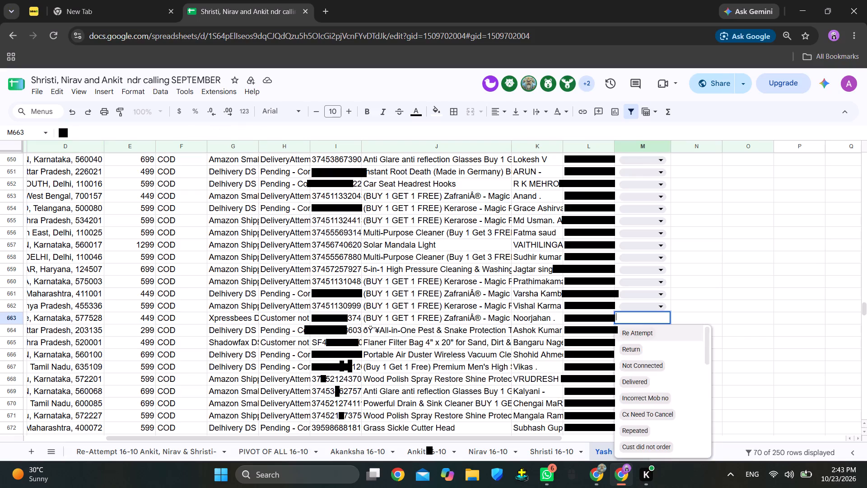
pyautogui.scroll(-7, 635, 326)
pyautogui.scroll(-4, 669, 392)
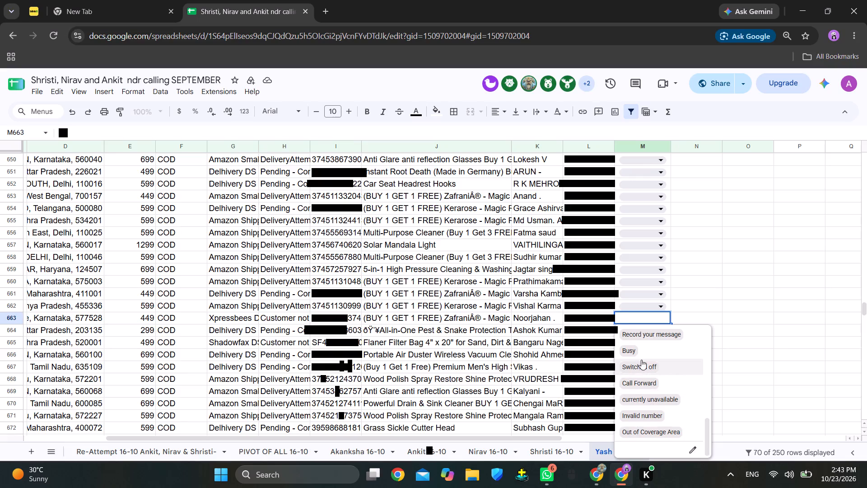
pyautogui.scroll(1, 653, 355)
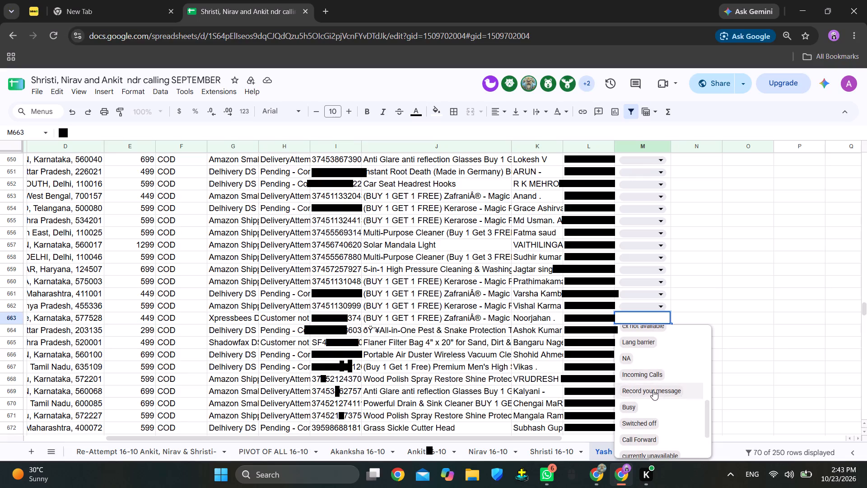
pyautogui.click(653, 390)
# Set the remarks in rows 662 and 661 to Re Attempt.
pyautogui.click(651, 308)
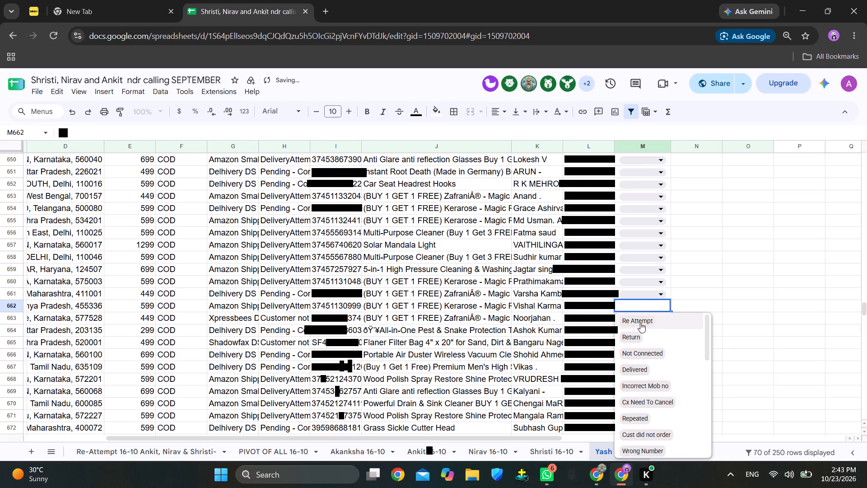
pyautogui.moveTo(640, 323); pyautogui.dragTo(641, 318)
pyautogui.click(648, 295)
pyautogui.click(643, 306)
# Set the remark in row 660 to No Response.
pyautogui.click(596, 281)
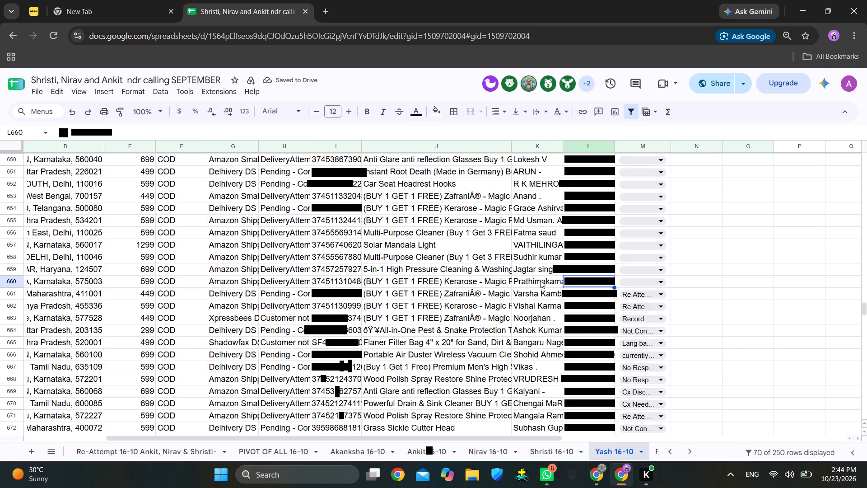
pyautogui.click(655, 283)
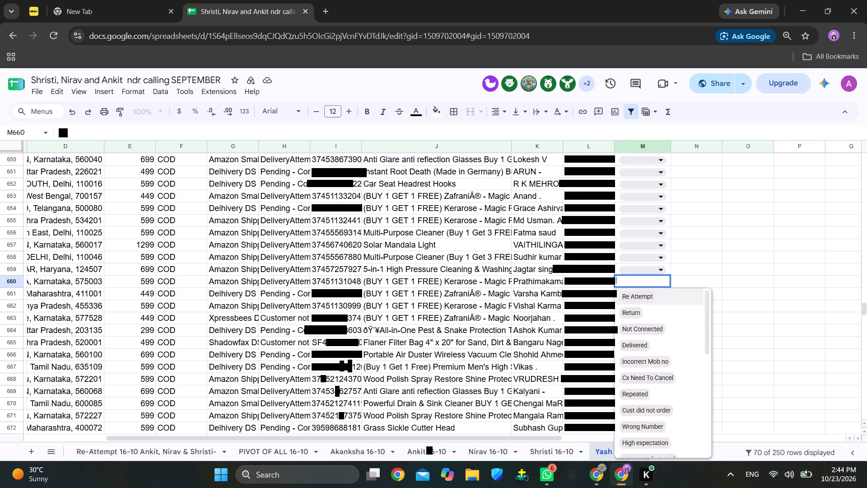
pyautogui.scroll(-4, 670, 343)
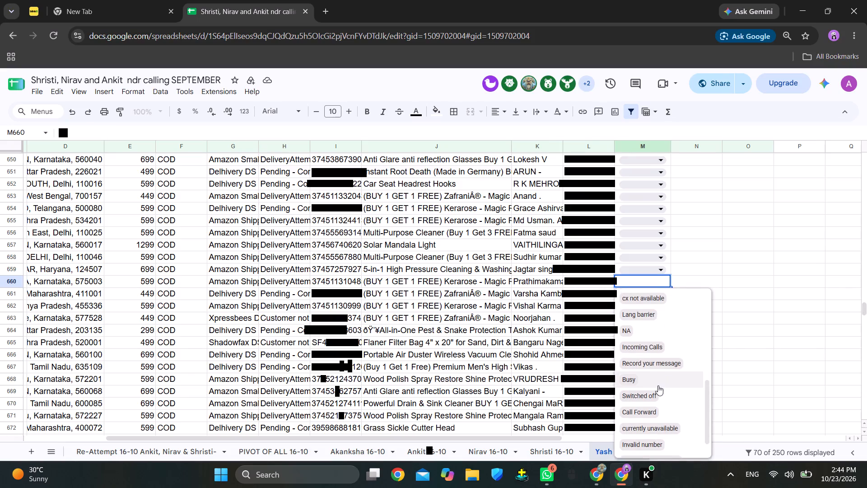
pyautogui.scroll(1, 659, 368)
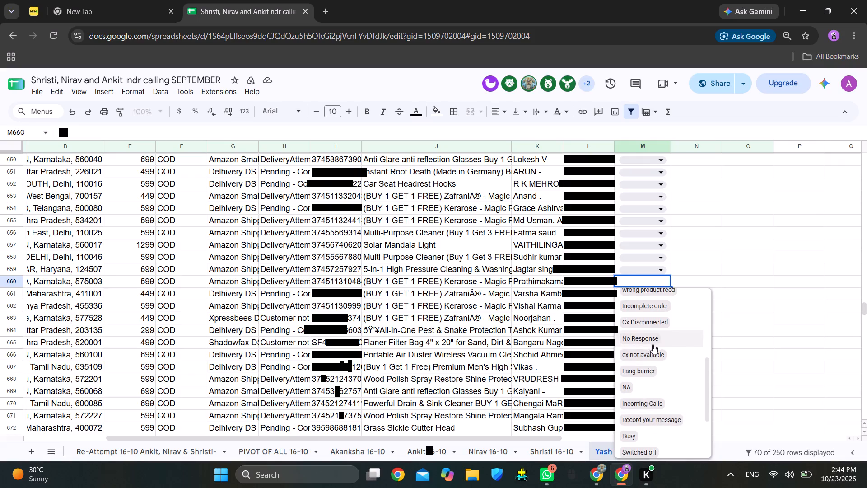
pyautogui.click(650, 340)
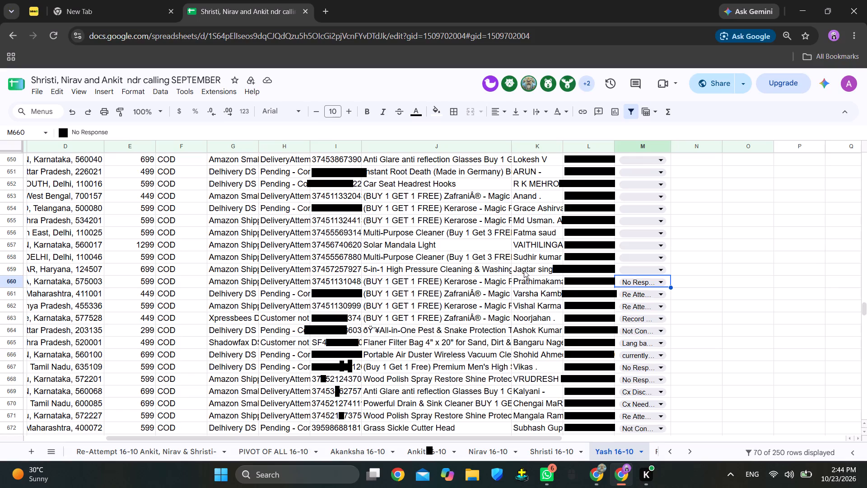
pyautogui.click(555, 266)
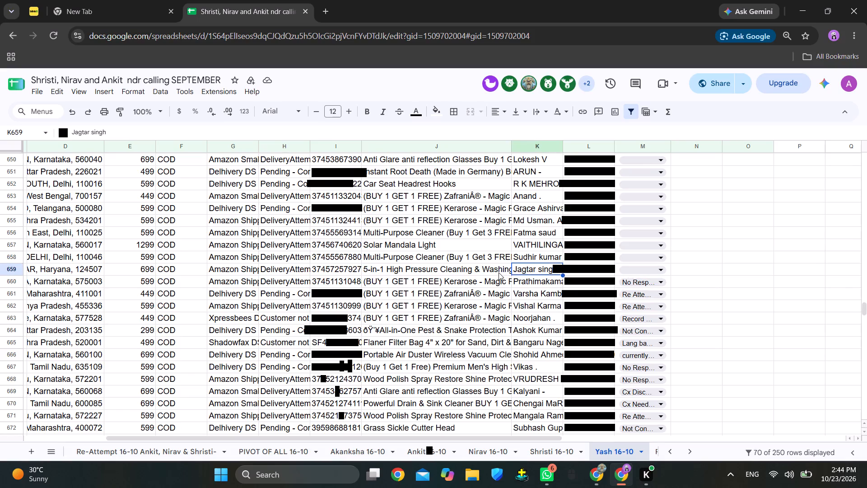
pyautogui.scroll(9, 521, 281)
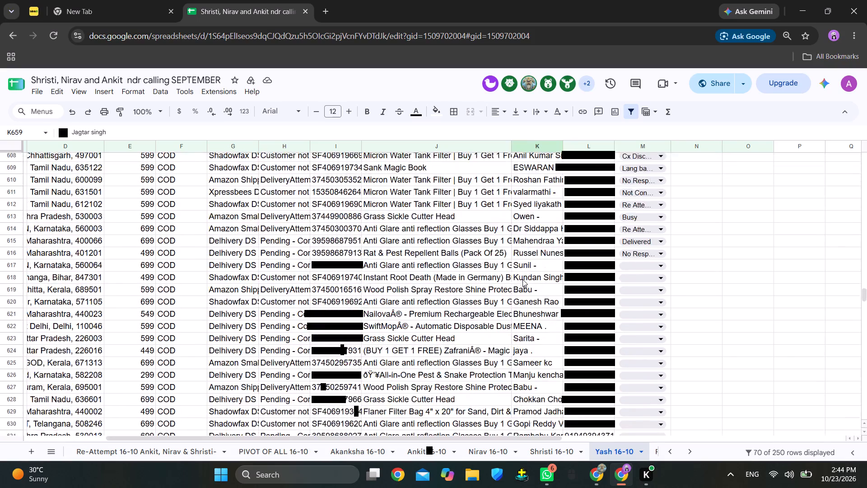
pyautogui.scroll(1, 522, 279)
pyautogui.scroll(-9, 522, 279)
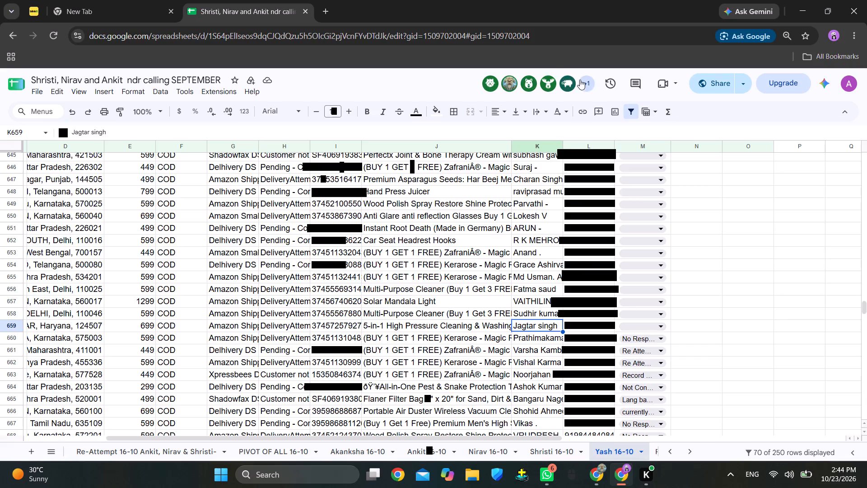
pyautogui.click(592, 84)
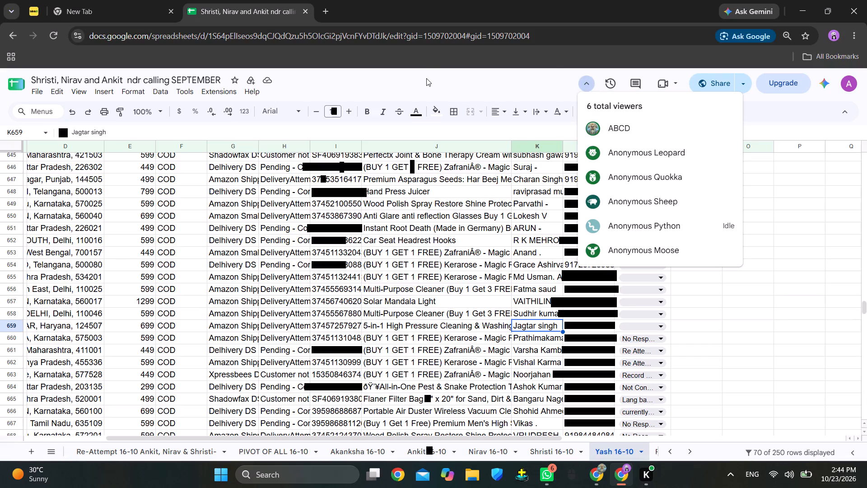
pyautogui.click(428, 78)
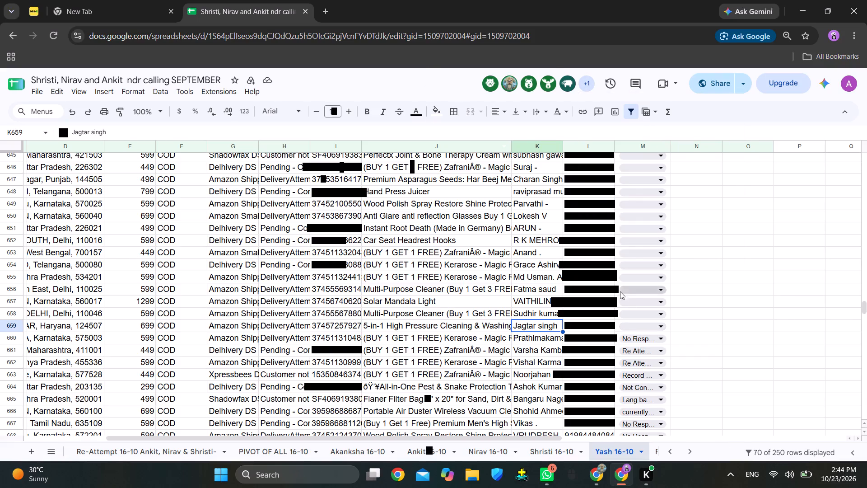
# Set the remark in row 659 to No Response and in row 658 to Cx Need To Cancel.
pyautogui.click(641, 327)
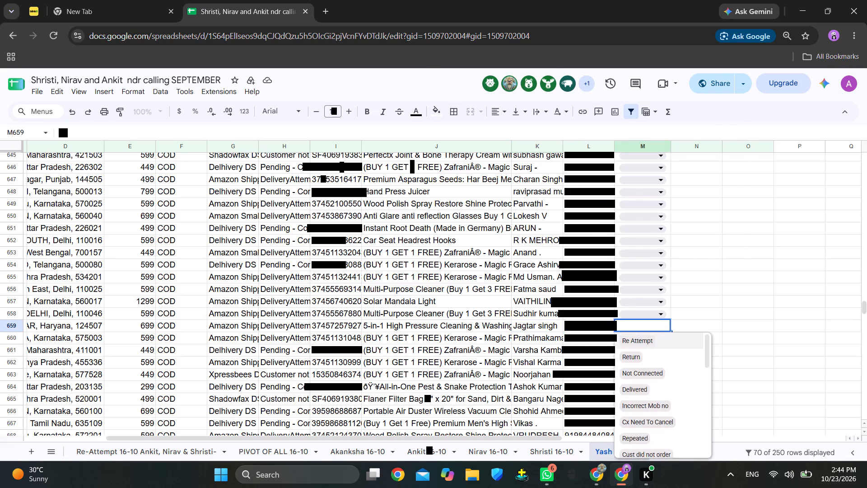
pyautogui.scroll(-2, 660, 387)
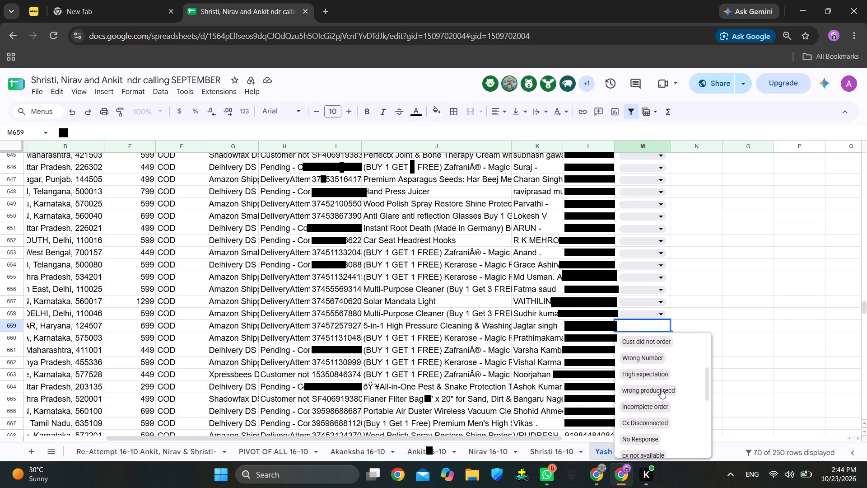
pyautogui.scroll(-1, 661, 389)
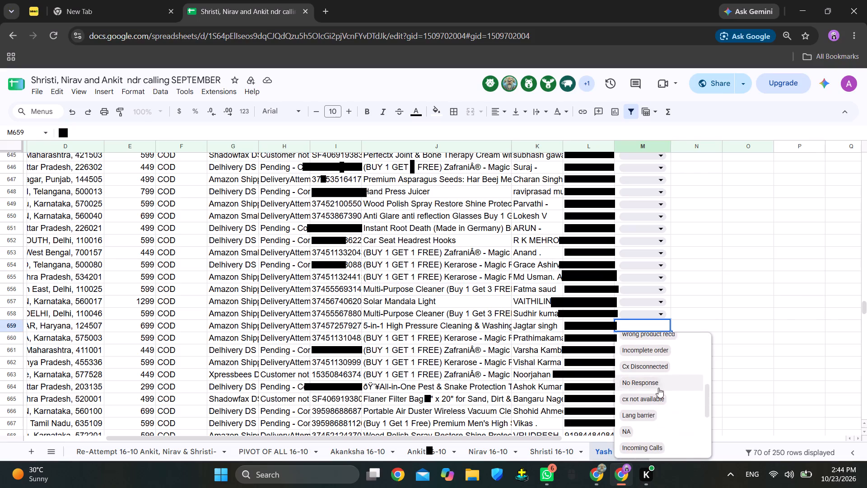
pyautogui.click(654, 385)
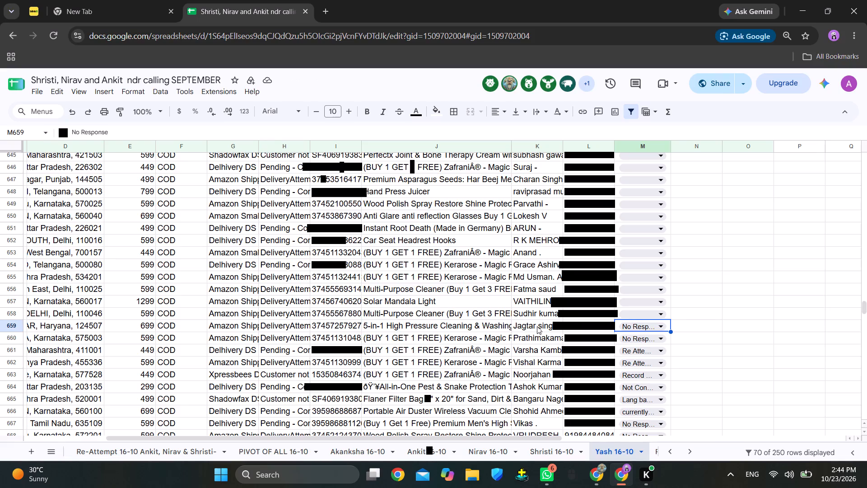
pyautogui.click(639, 313)
pyautogui.scroll(-1, 667, 377)
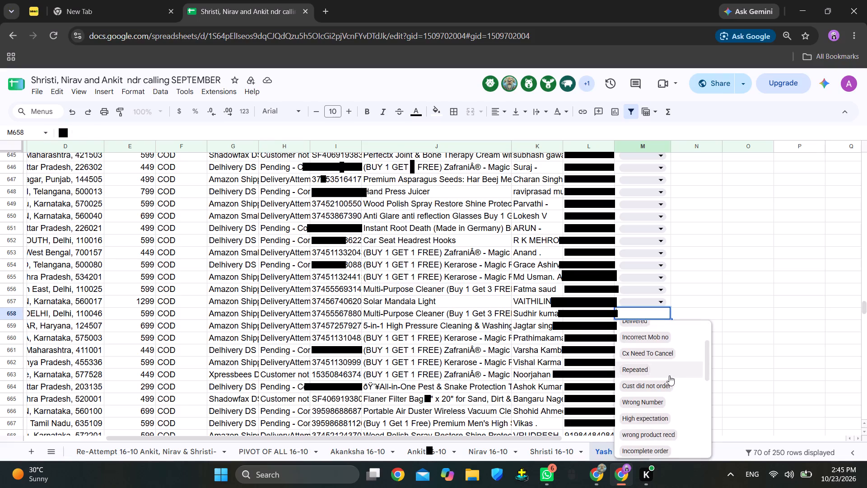
pyautogui.click(661, 348)
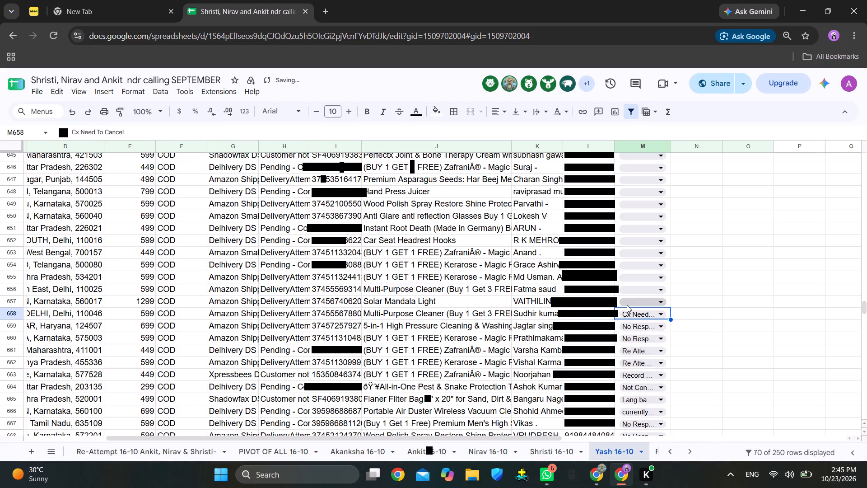
# Set the remark in row 657 to Record your message and in row 656 to Cx Disconnected.
pyautogui.click(602, 303)
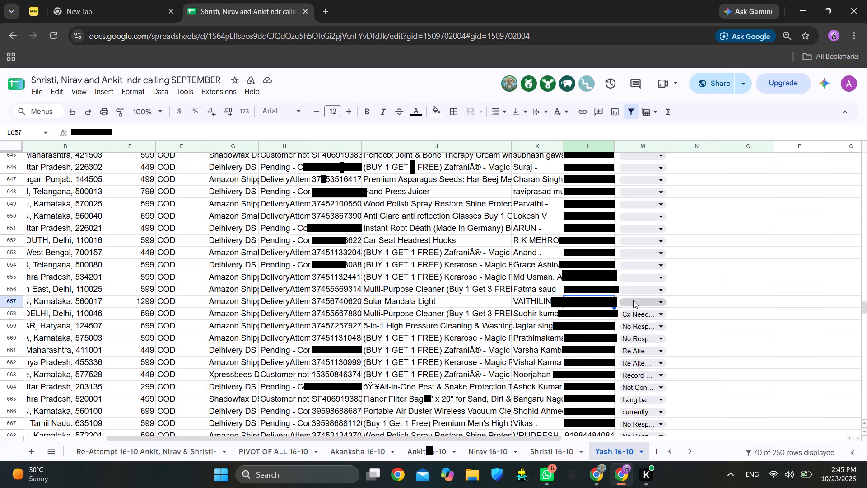
pyautogui.click(633, 301)
pyautogui.scroll(-3, 657, 339)
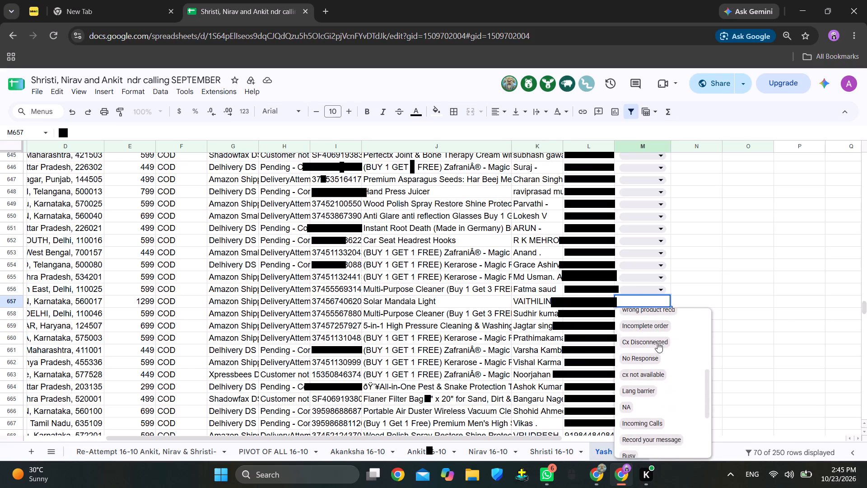
pyautogui.click(657, 437)
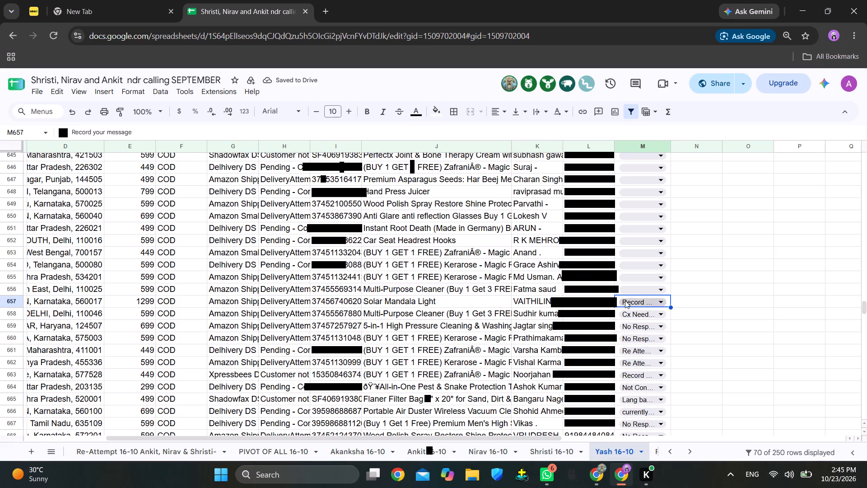
pyautogui.click(639, 291)
pyautogui.scroll(-2, 658, 366)
pyautogui.click(661, 387)
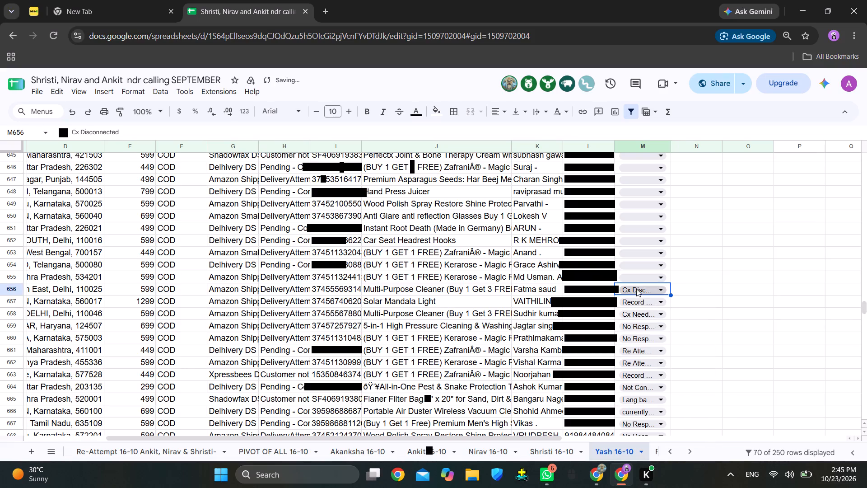
pyautogui.scroll(-1, 652, 310)
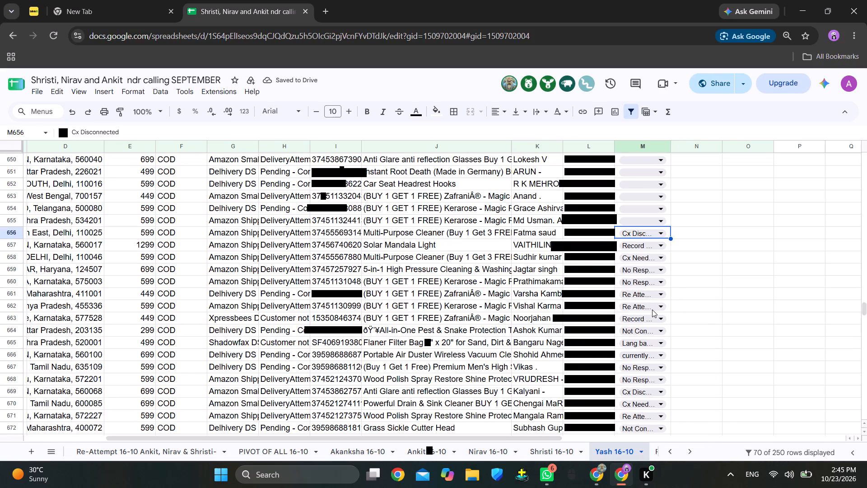
# Set the remark in row 655 to Re Attempt and in row 654 to Busy.
pyautogui.scroll(-1, 652, 310)
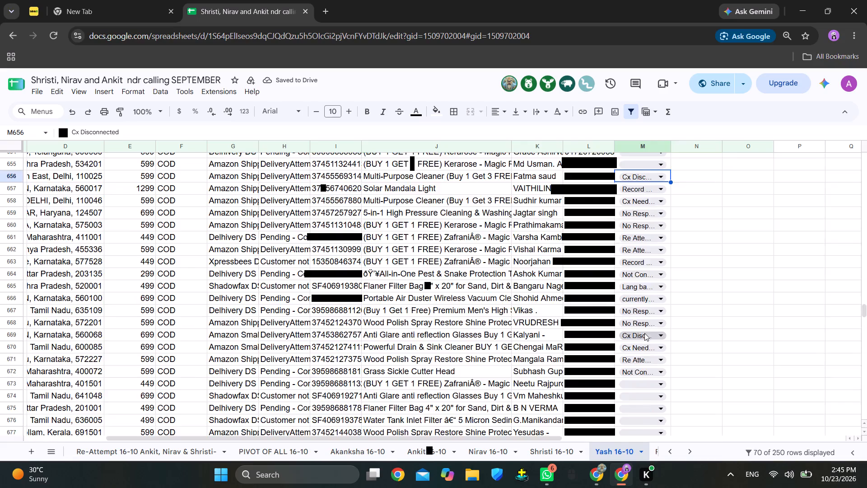
pyautogui.scroll(2, 643, 331)
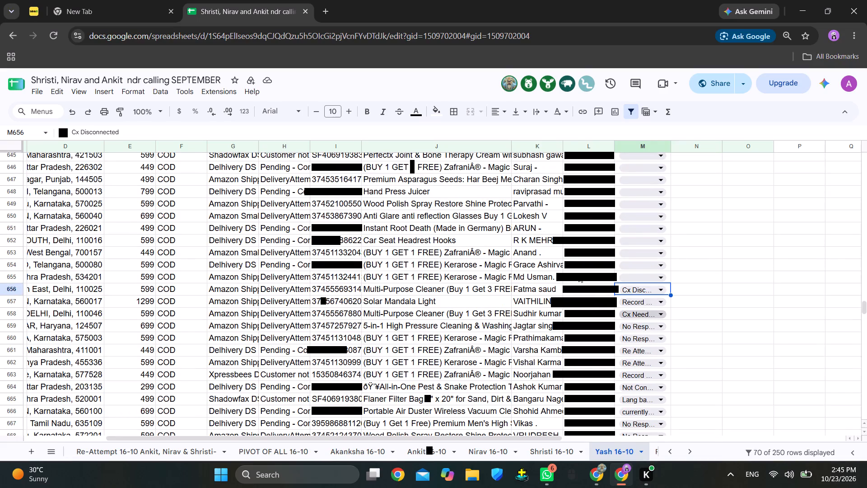
pyautogui.click(643, 275)
pyautogui.click(647, 294)
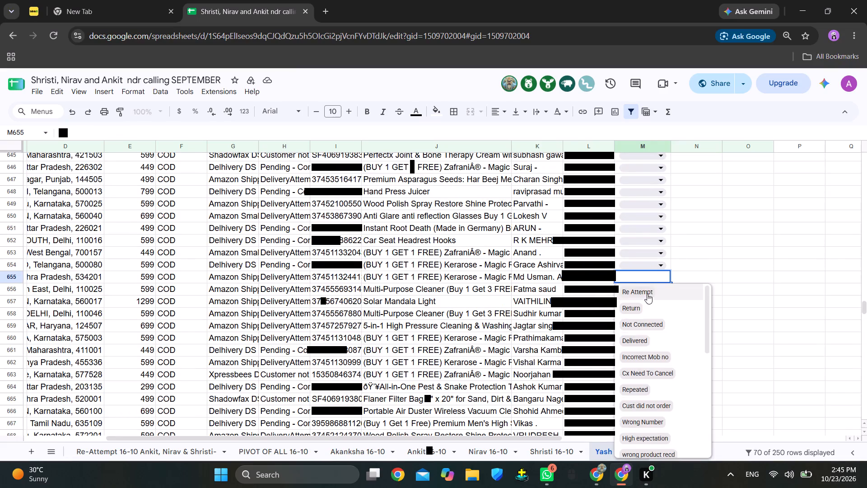
pyautogui.click(648, 268)
pyautogui.scroll(-3, 654, 324)
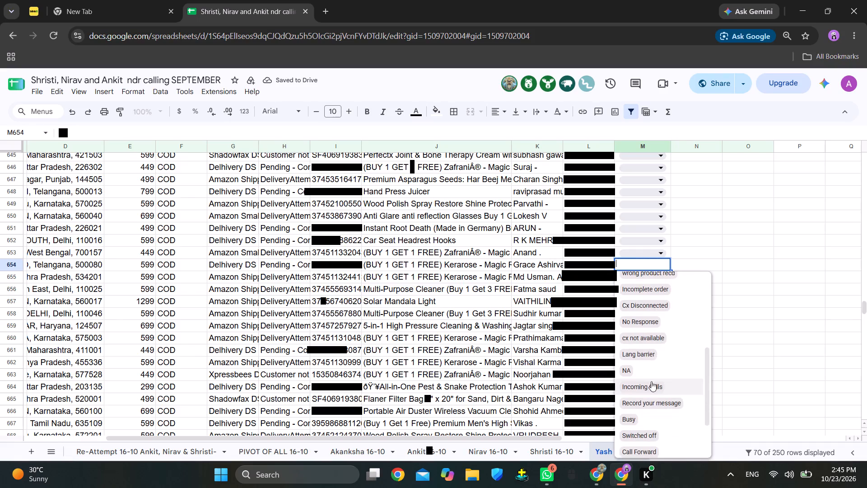
pyautogui.click(632, 418)
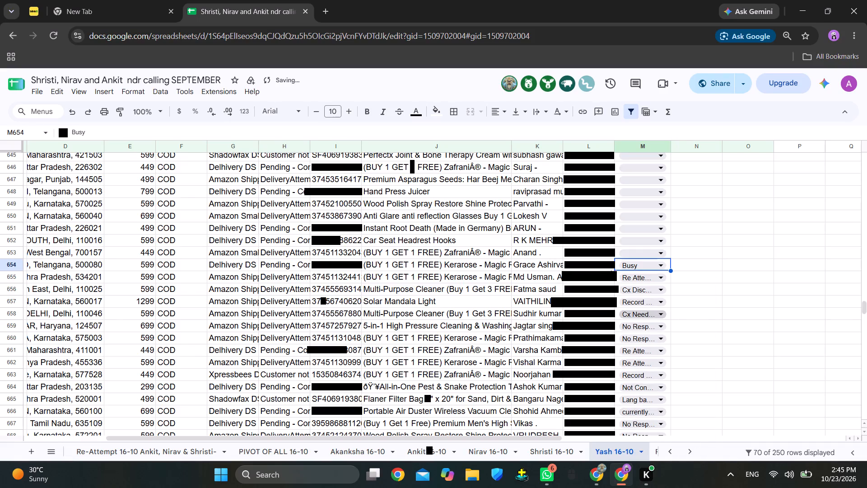
# Set the remarks in rows 653, 652 and 651 to Re Attempt, checking the customer and address details of row 651.
pyautogui.click(641, 255)
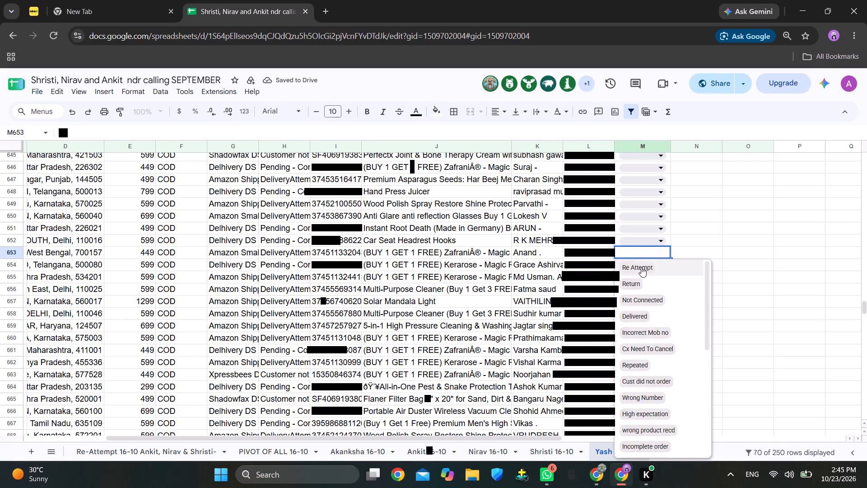
pyautogui.click(641, 267)
pyautogui.click(584, 84)
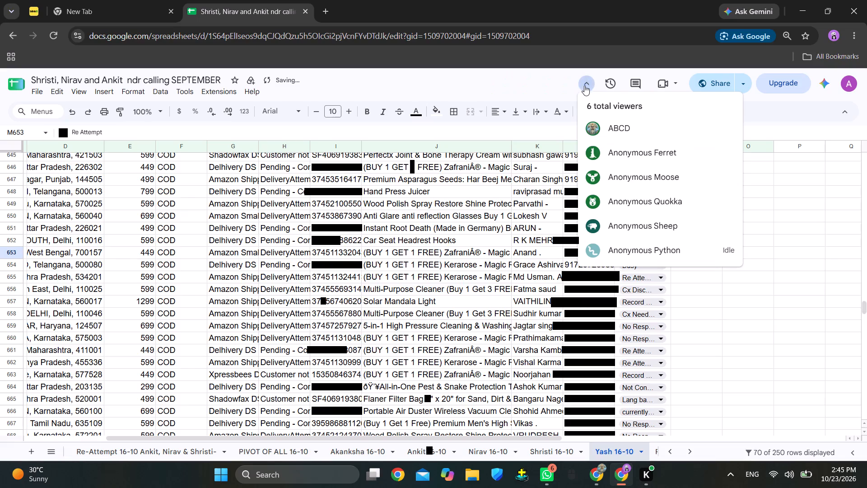
pyautogui.click(439, 90)
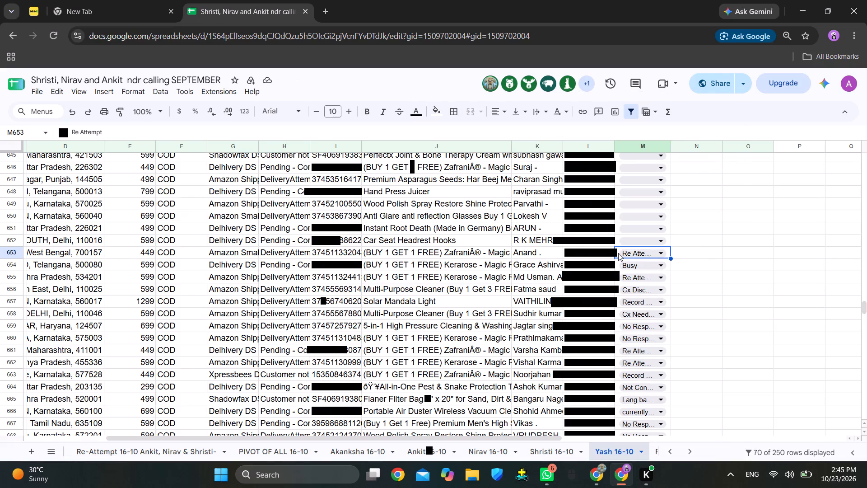
pyautogui.scroll(1, 634, 246)
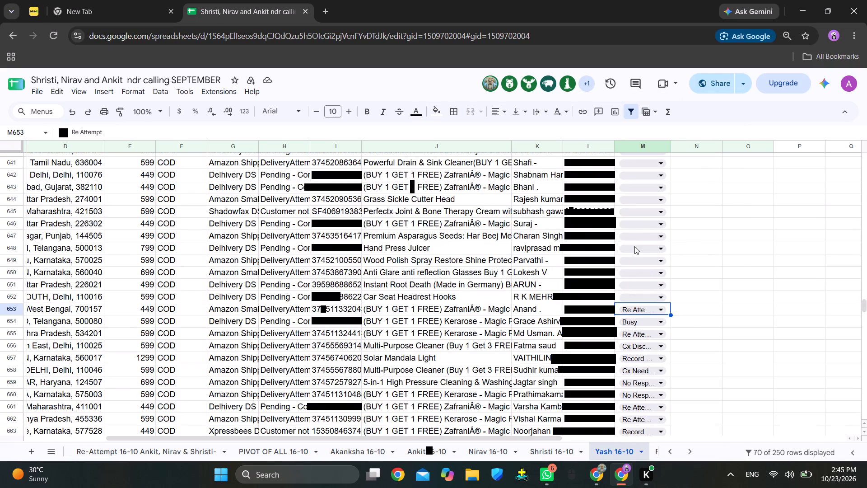
pyautogui.click(657, 300)
pyautogui.click(648, 312)
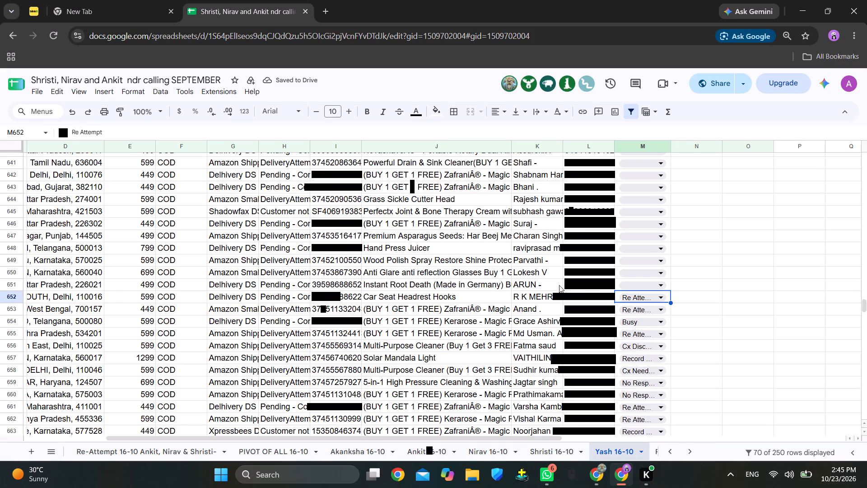
pyautogui.click(537, 283)
pyautogui.click(63, 283)
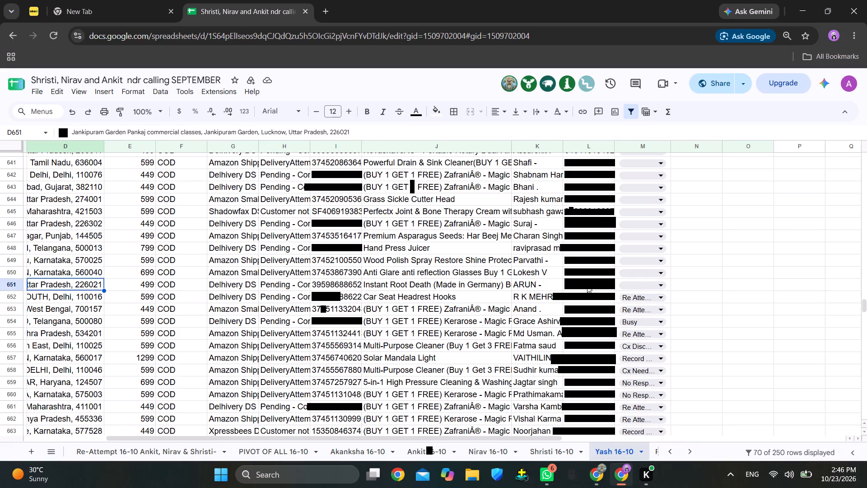
pyautogui.click(646, 284)
pyautogui.click(645, 300)
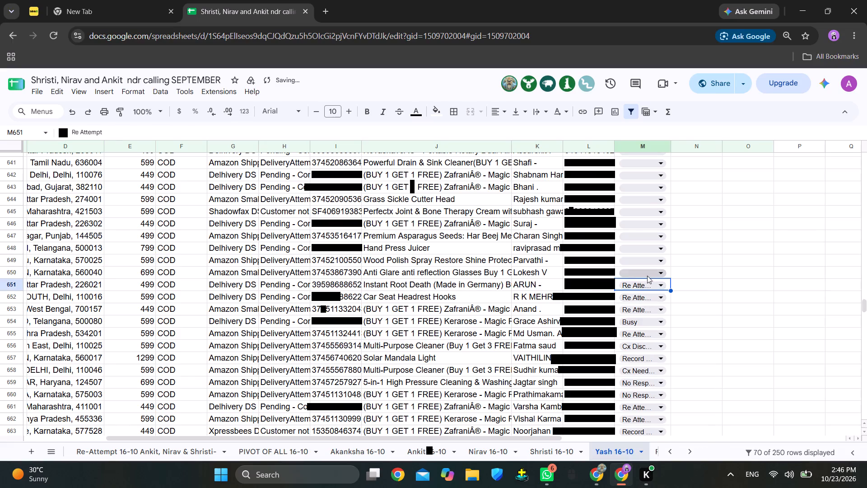
# Set the remark in row 650 to Lang barrier and in row 649 to Not Connected.
pyautogui.click(649, 274)
pyautogui.scroll(-2, 673, 333)
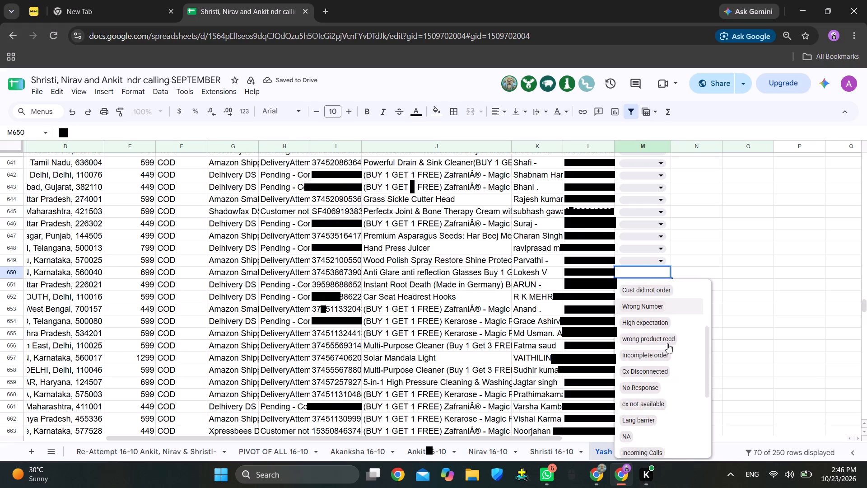
pyautogui.scroll(-1, 667, 343)
pyautogui.click(639, 359)
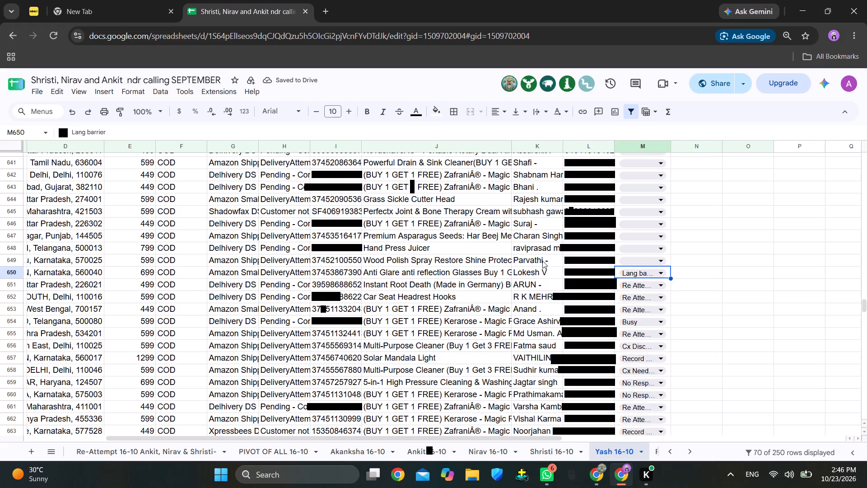
pyautogui.click(632, 258)
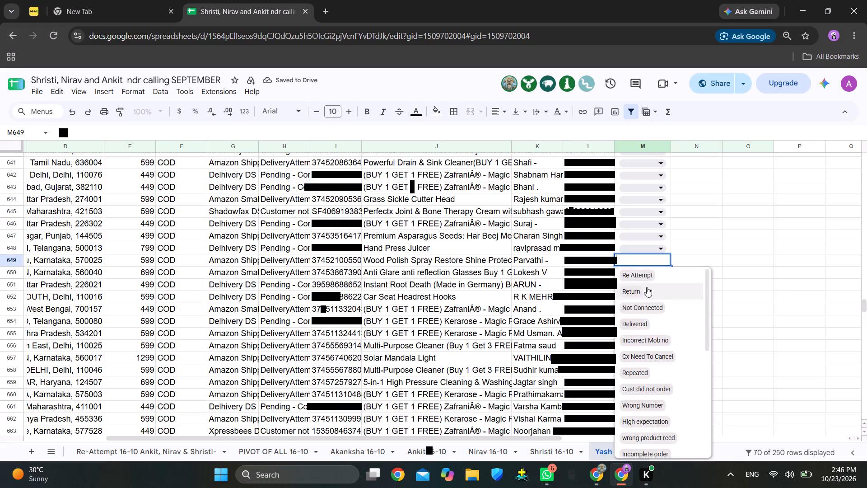
pyautogui.click(653, 306)
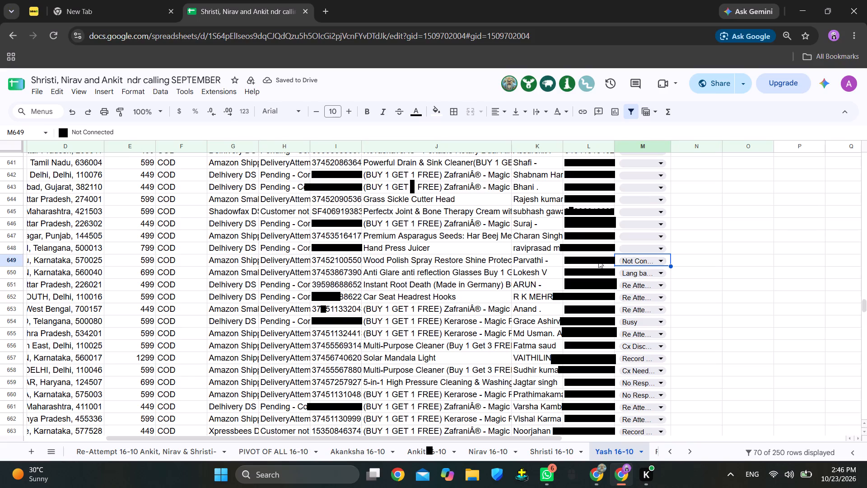
# Set the remark in row 648 to No Response and in row 647 to Switched off.
pyautogui.click(648, 249)
pyautogui.scroll(-2, 658, 321)
pyautogui.click(643, 360)
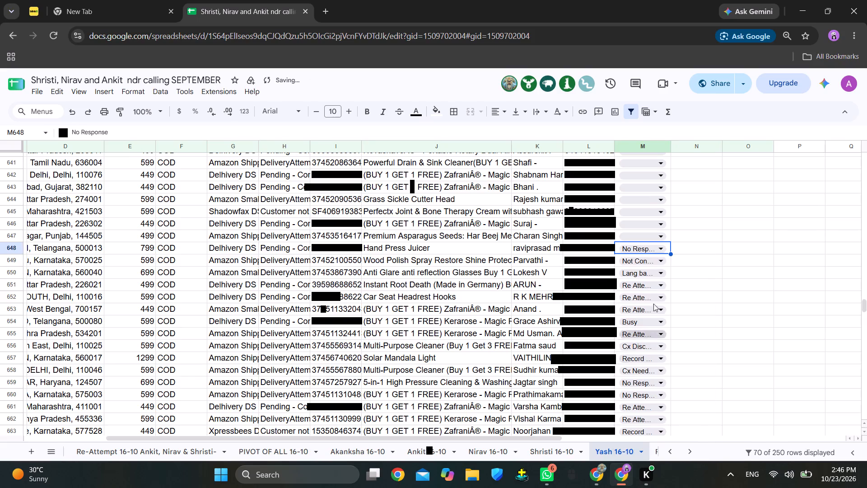
pyautogui.click(648, 238)
pyautogui.scroll(-3, 663, 303)
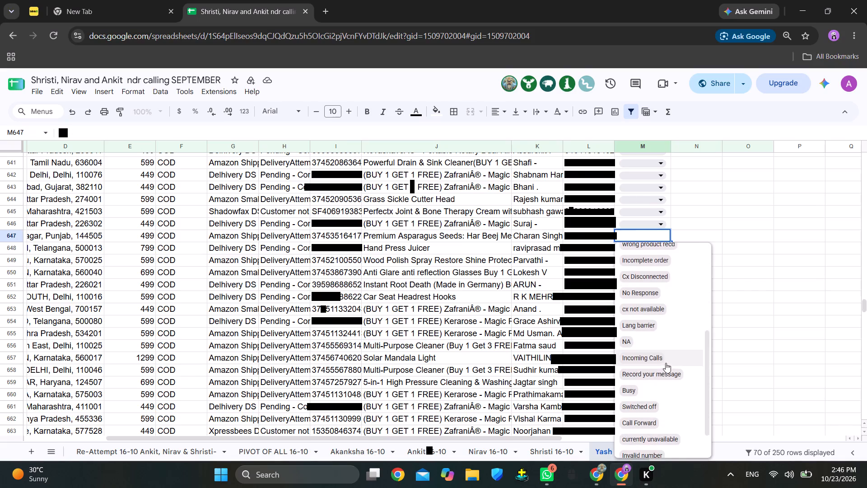
pyautogui.scroll(-1, 664, 364)
pyautogui.click(653, 366)
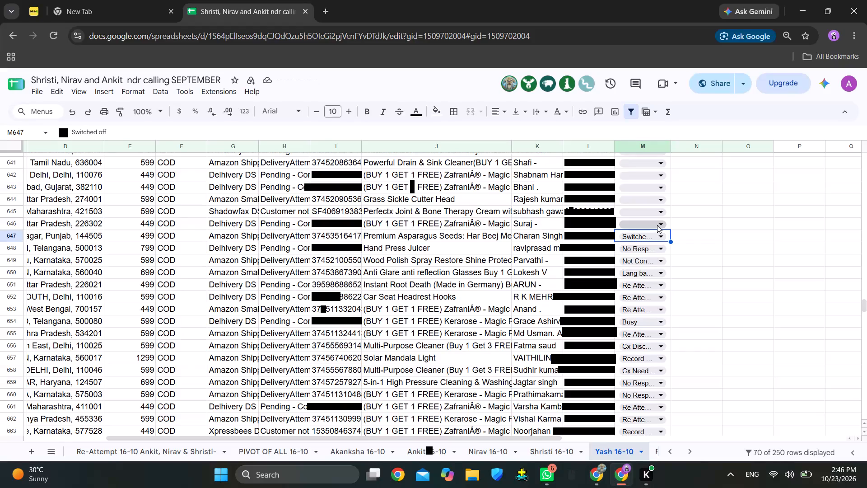
# Set the remark in row 646 to Cx Disconnected and in row 645 to Out of Coverage Area.
pyautogui.click(658, 225)
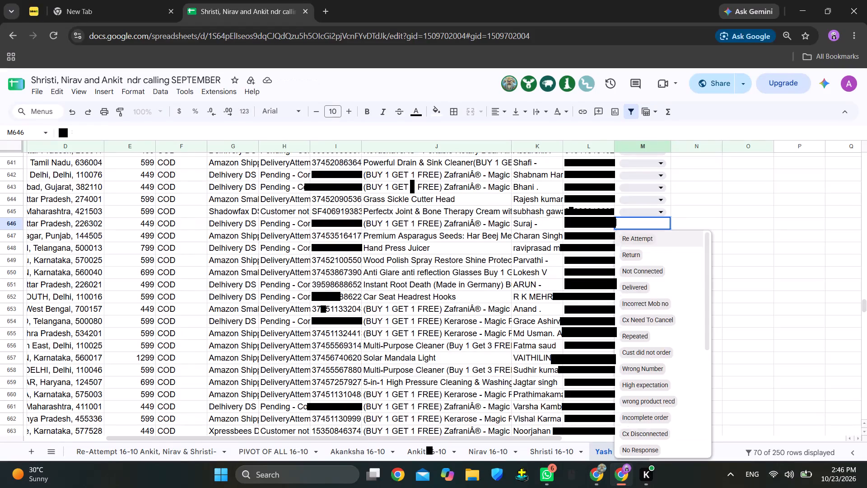
pyautogui.scroll(-2, 655, 294)
pyautogui.click(654, 322)
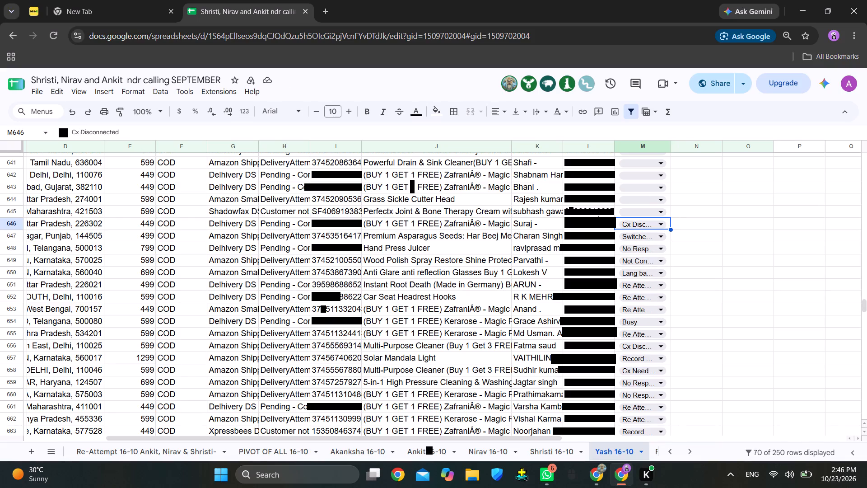
pyautogui.click(640, 210)
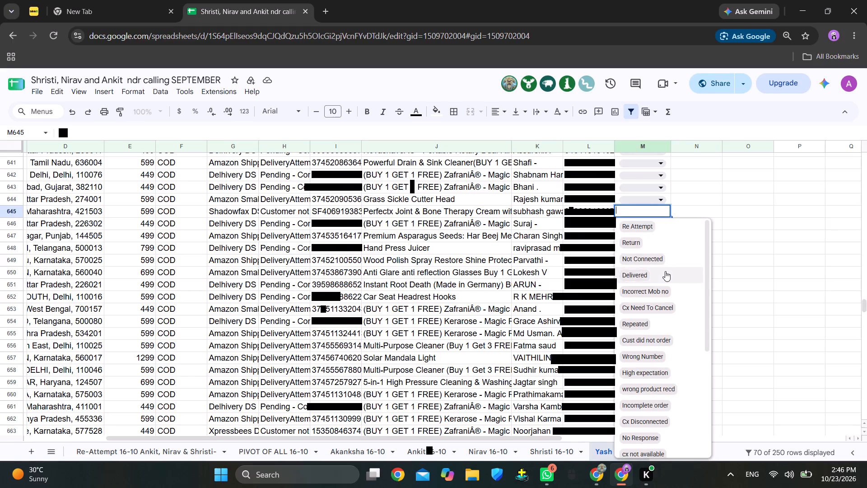
pyautogui.scroll(-12, 665, 272)
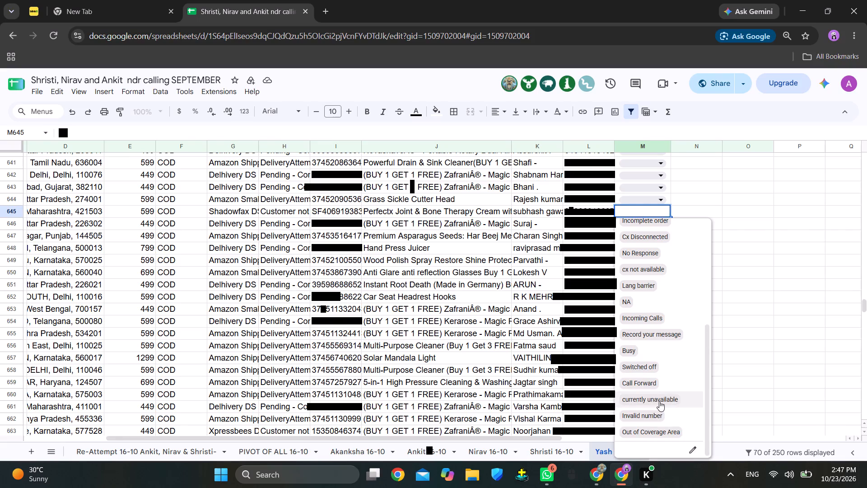
pyautogui.click(657, 431)
# Set the remark in row 644 to Re Attempt and in row 643 to No Response.
pyautogui.scroll(1, 676, 277)
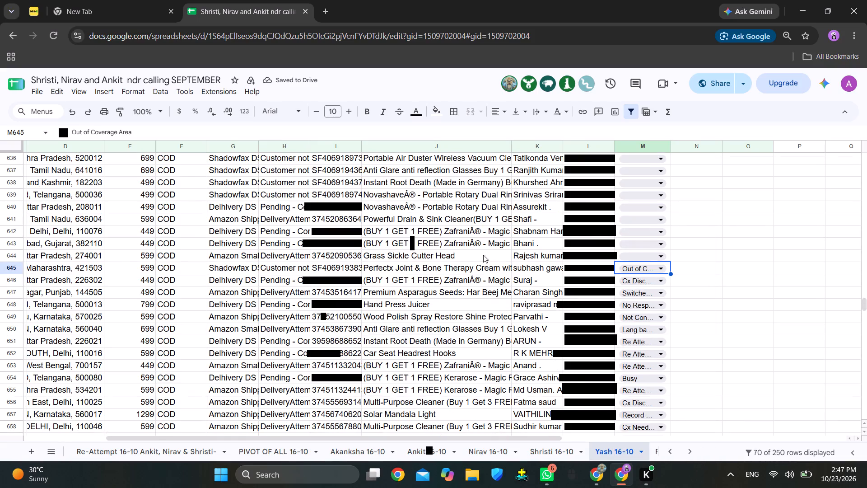
pyautogui.click(653, 255)
pyautogui.click(650, 268)
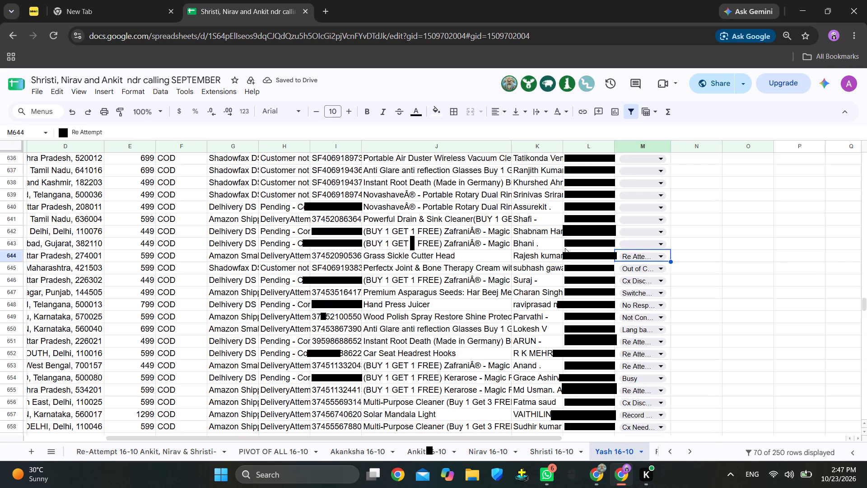
pyautogui.click(636, 242)
pyautogui.scroll(-3, 653, 291)
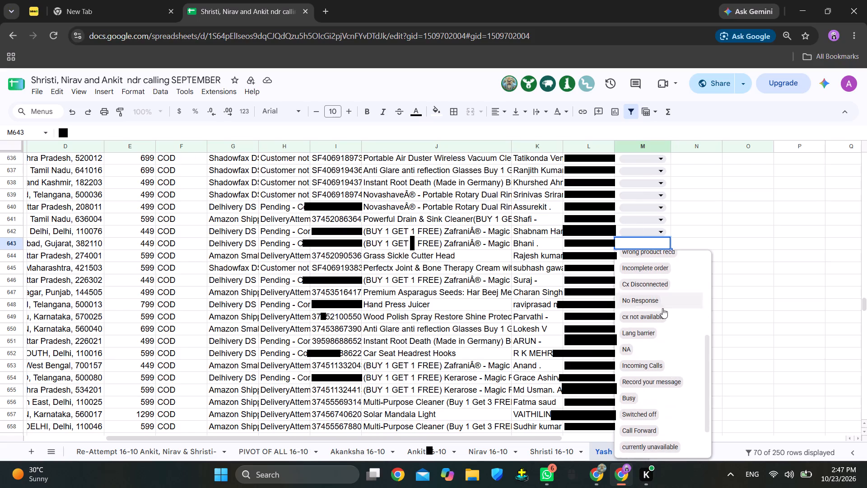
pyautogui.click(649, 300)
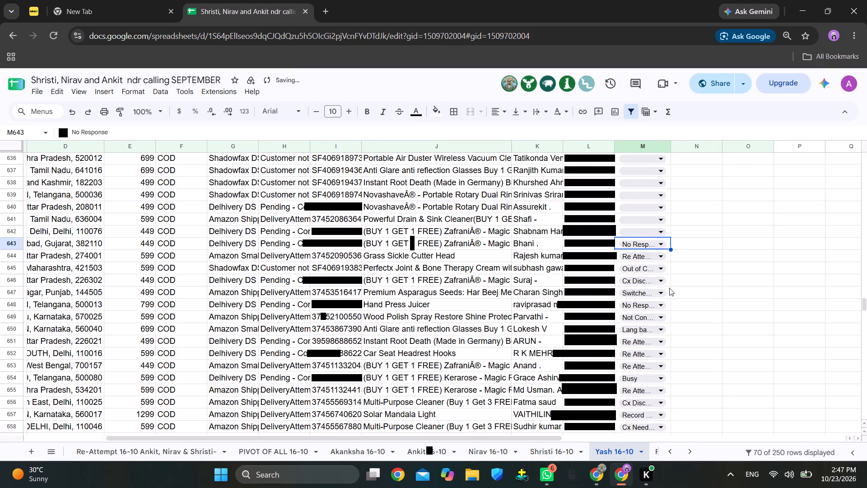
# Set the remark in row 642 to Re Attempt and in row 641 to Cx Need To Cancel.
pyautogui.click(650, 235)
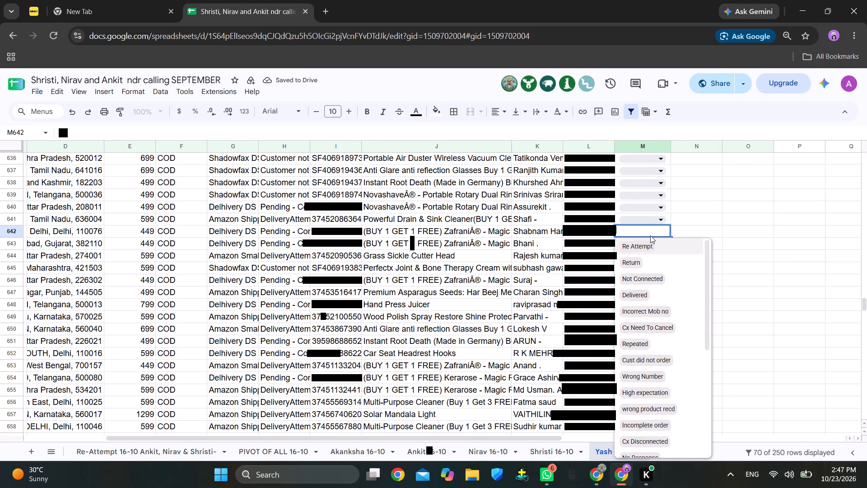
pyautogui.click(642, 243)
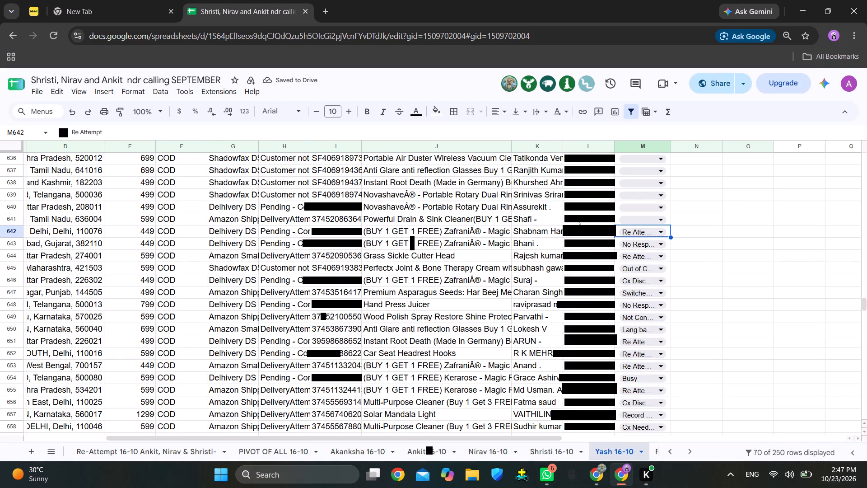
pyautogui.click(631, 219)
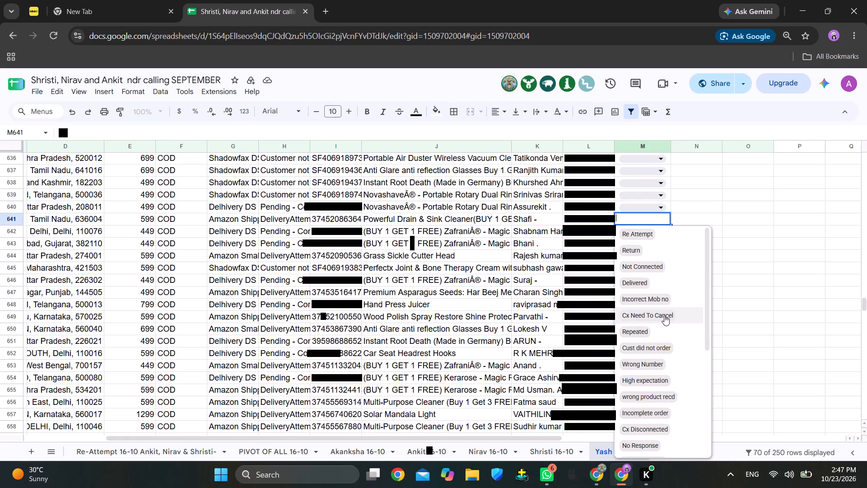
pyautogui.click(653, 317)
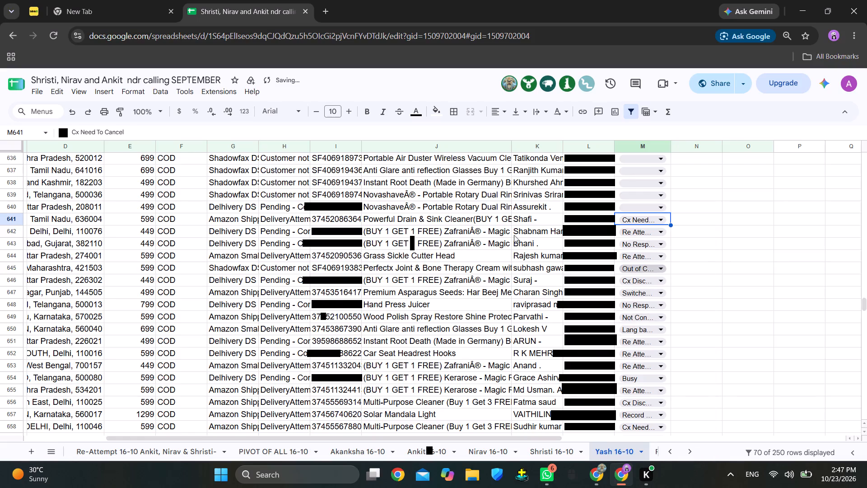
# Set the remark in row 640 to Not Connected.
pyautogui.click(481, 206)
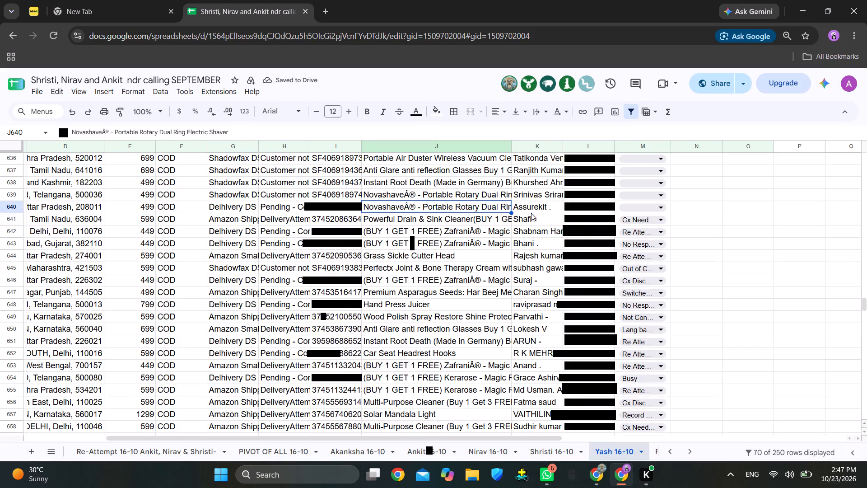
pyautogui.scroll(6, 600, 256)
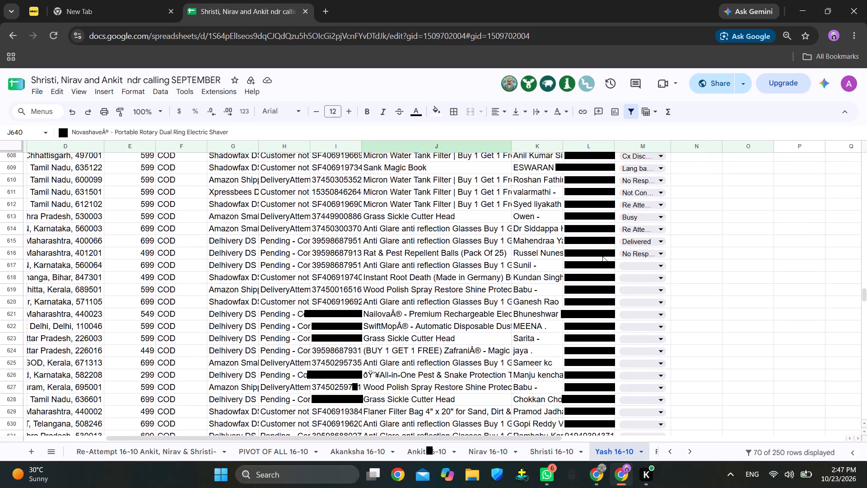
pyautogui.scroll(-4, 602, 258)
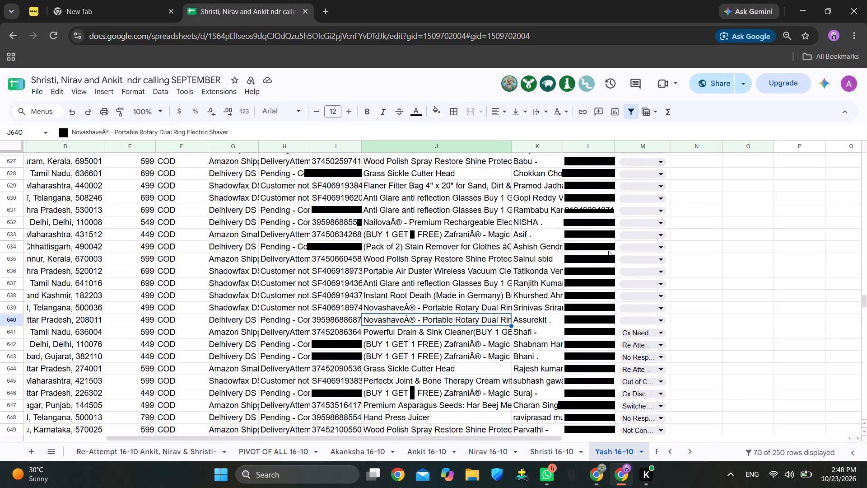
pyautogui.scroll(-1, 507, 303)
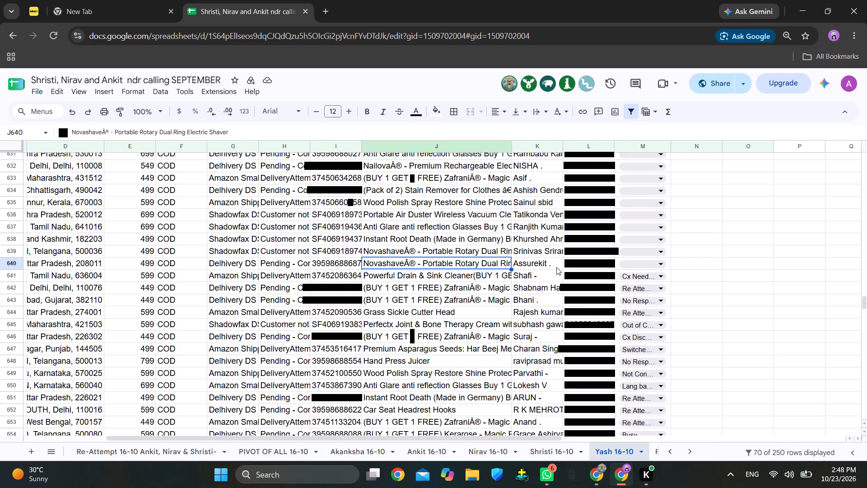
pyautogui.click(646, 265)
pyautogui.click(647, 308)
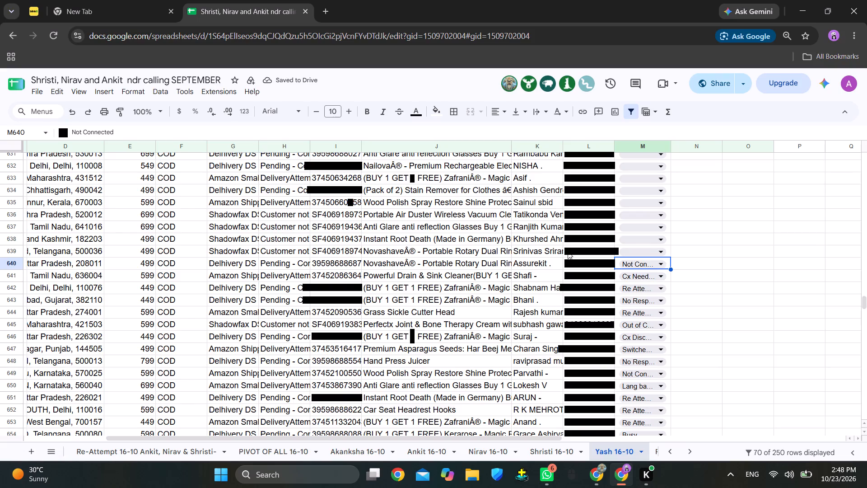
# Set the remark in row 639 to Lang barrier and in row 638 to Busy.
pyautogui.click(625, 249)
pyautogui.scroll(-2, 657, 320)
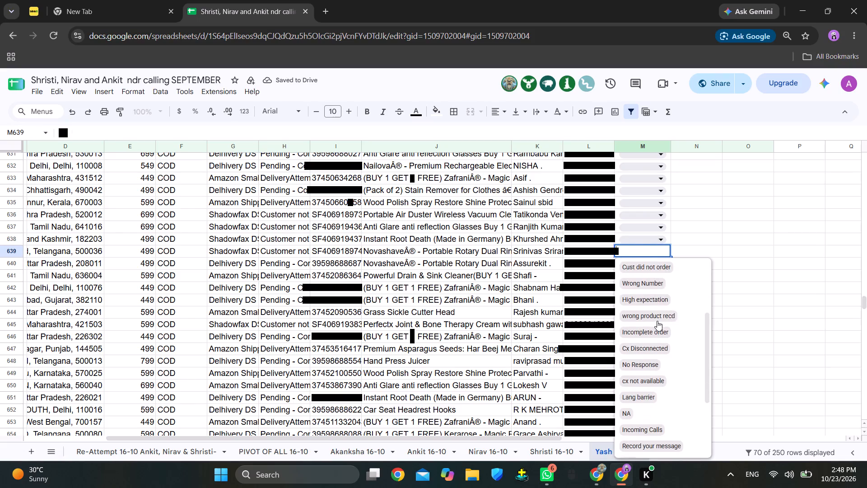
pyautogui.click(651, 397)
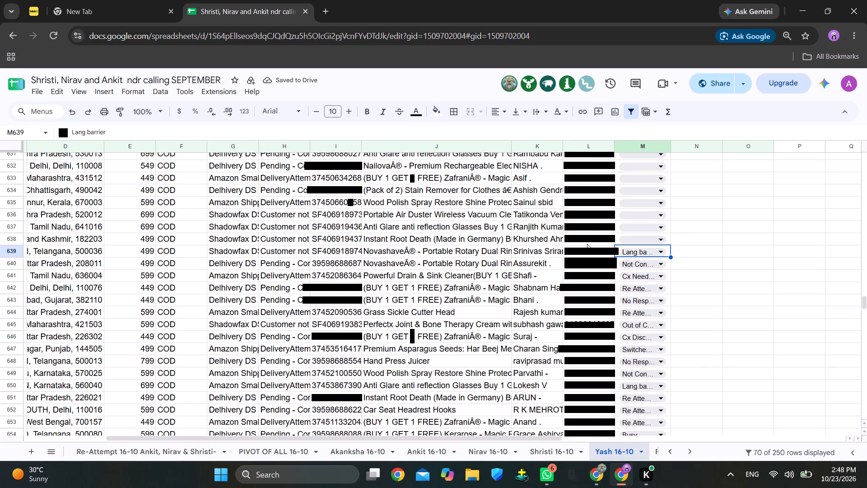
pyautogui.click(643, 239)
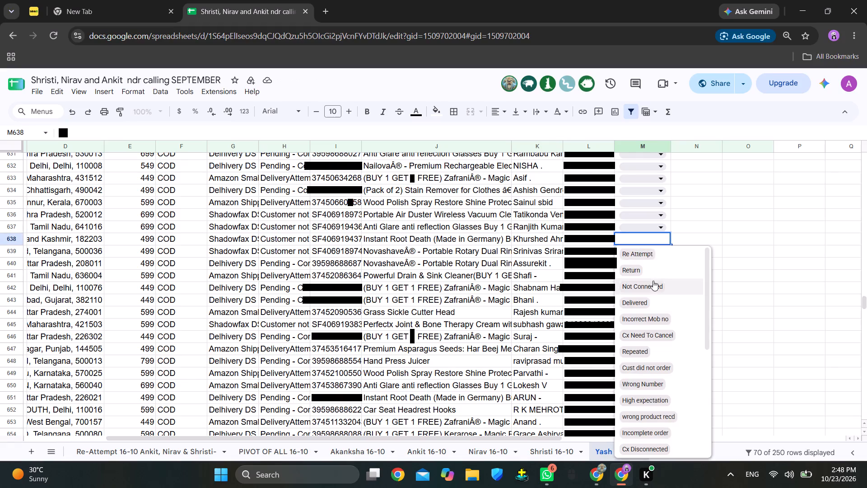
pyautogui.scroll(-3, 660, 319)
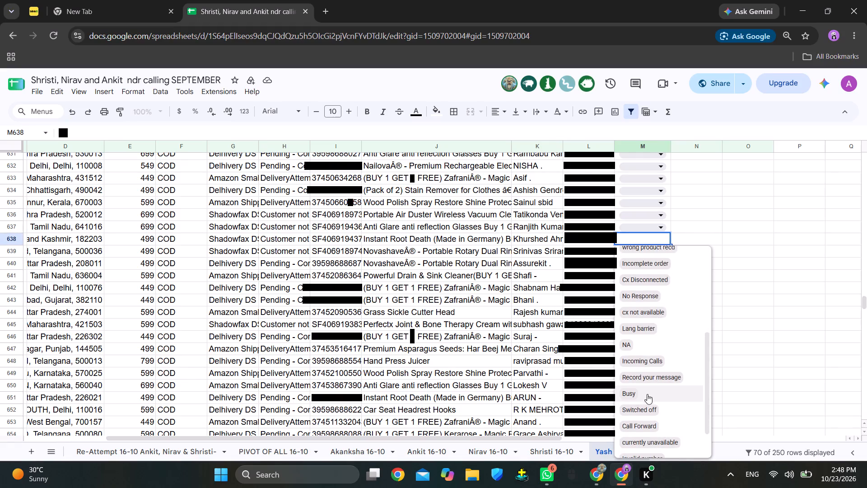
pyautogui.click(627, 392)
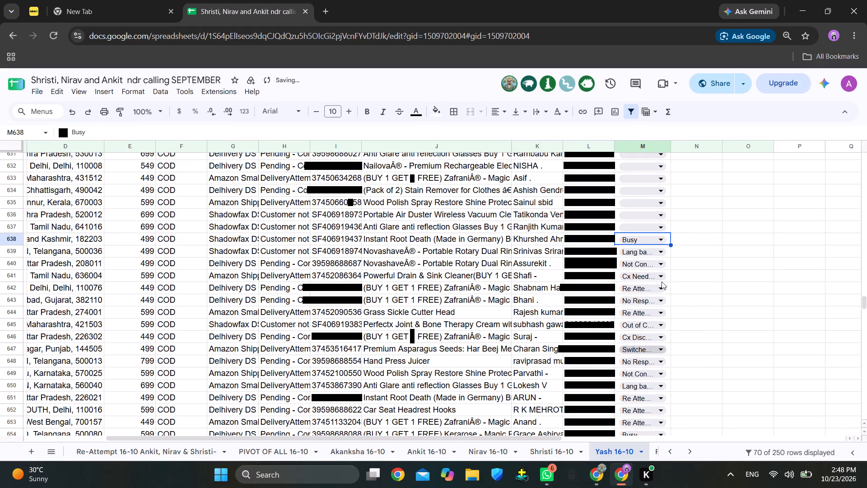
# Set the remarks in rows 617 and 618, the first blank ones of the list, to Re Attempt.
pyautogui.scroll(4, 641, 265)
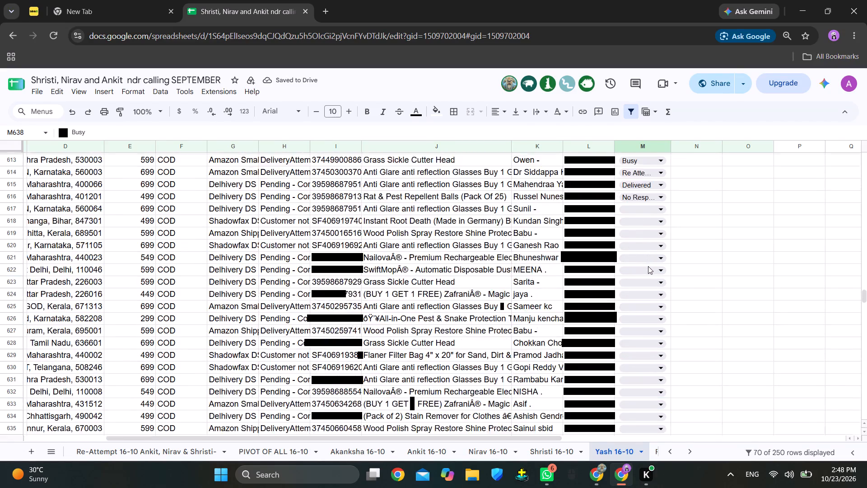
pyautogui.scroll(1, 648, 266)
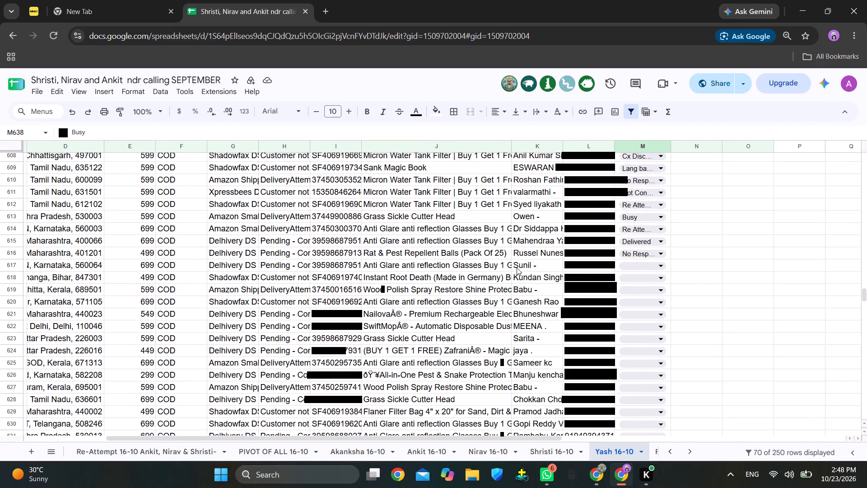
pyautogui.click(647, 265)
pyautogui.click(639, 276)
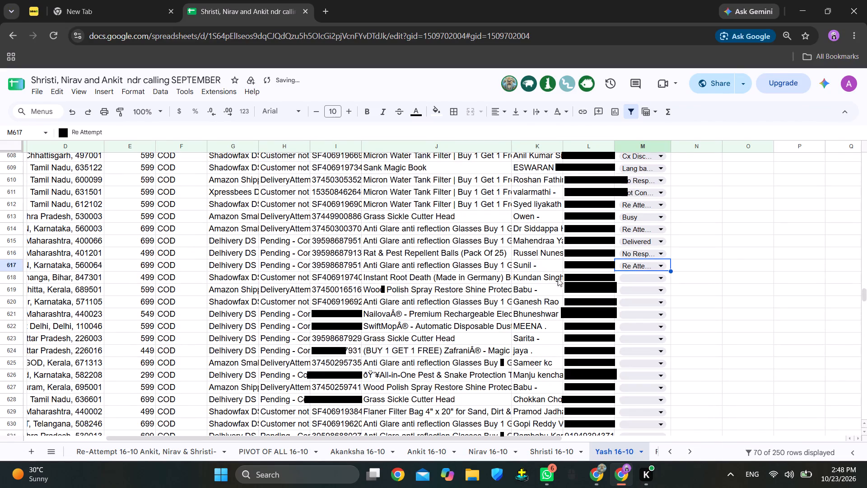
pyautogui.click(644, 280)
pyautogui.click(643, 289)
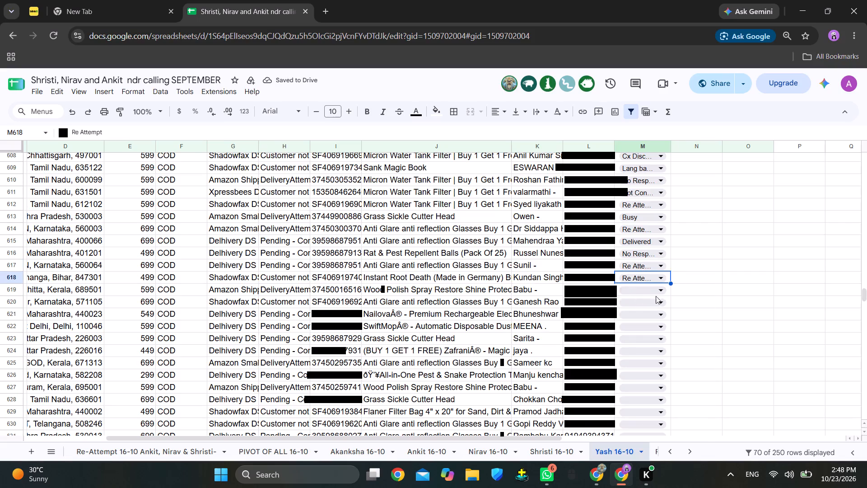
# Set the remark in row 619 to Lang barrier and in row 620 to No Response.
pyautogui.click(642, 292)
pyautogui.scroll(-2, 647, 345)
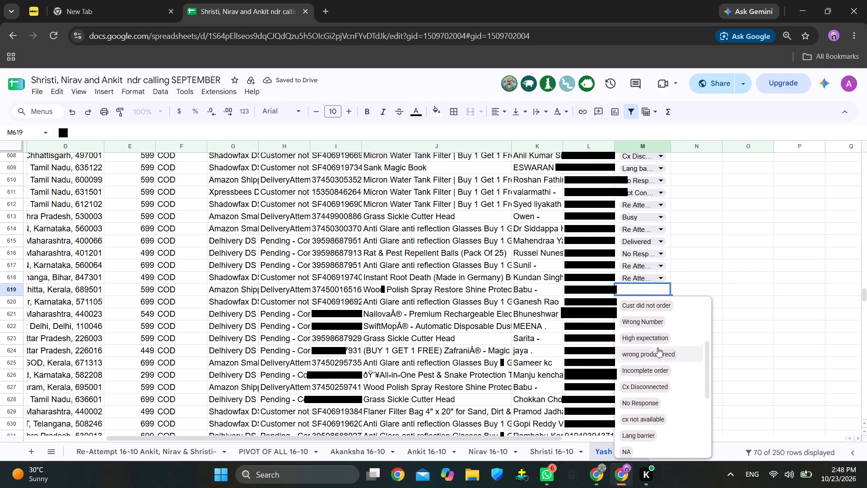
pyautogui.scroll(-1, 662, 357)
pyautogui.click(646, 378)
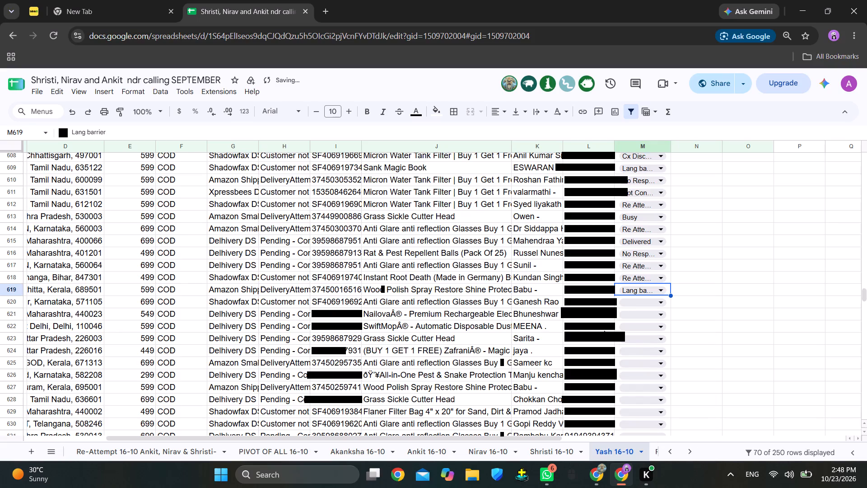
pyautogui.click(646, 303)
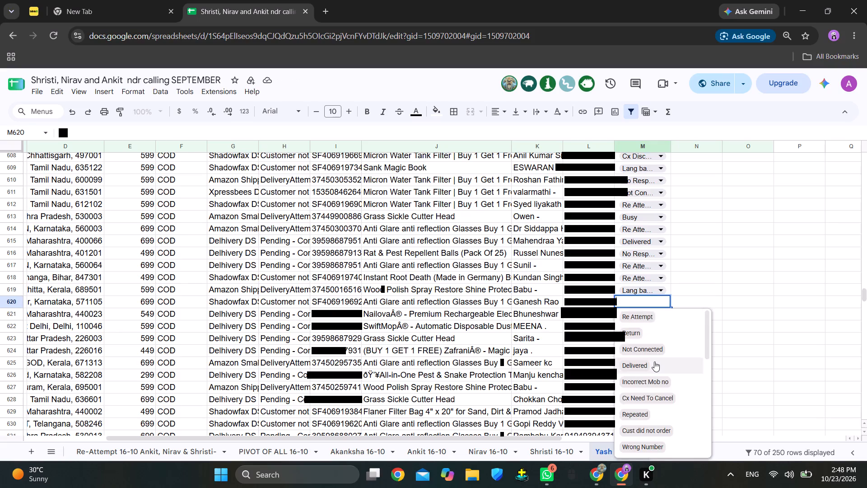
pyautogui.scroll(-2, 654, 361)
pyautogui.click(648, 416)
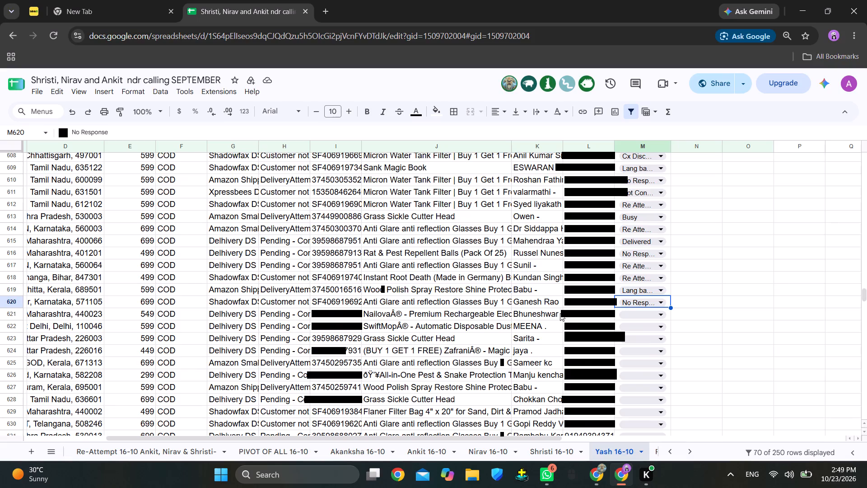
# Set the remark in row 621 to Re Attempt and in row 622 to Not Connected.
pyautogui.click(494, 318)
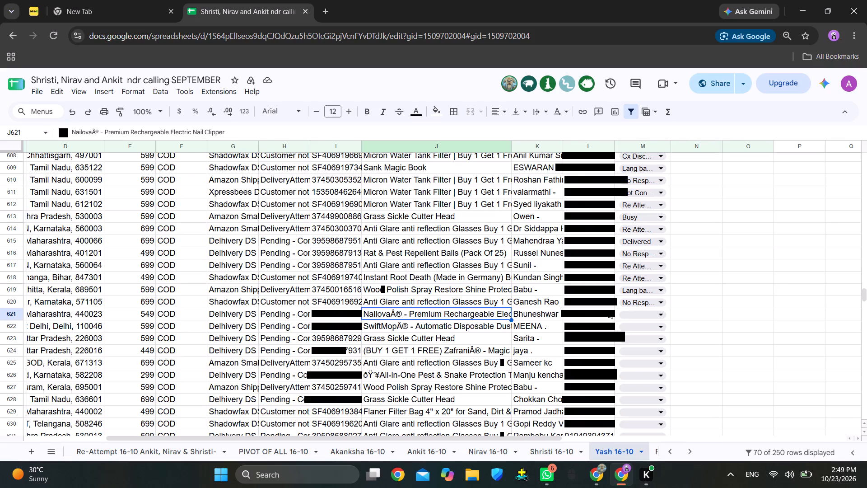
pyautogui.click(634, 312)
pyautogui.click(649, 332)
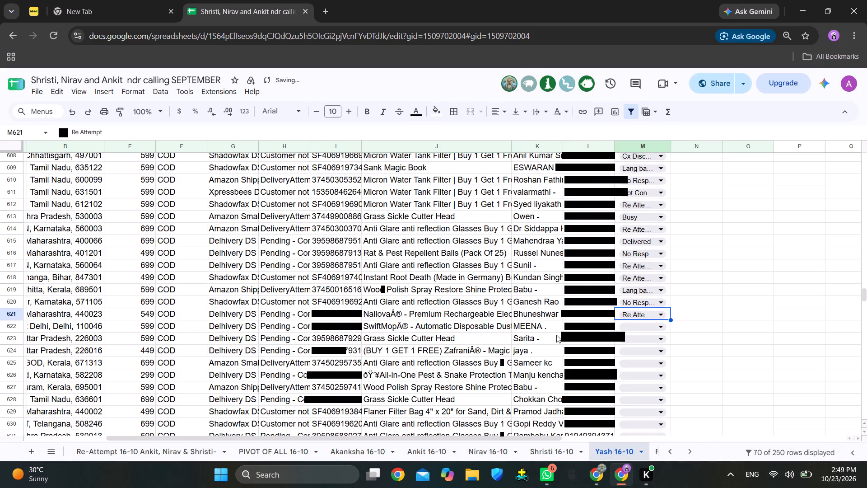
pyautogui.click(642, 328)
pyautogui.click(646, 371)
# Set the remark in row 623 to Record your message and in row 624 to Re Attempt.
pyautogui.scroll(-1, 648, 353)
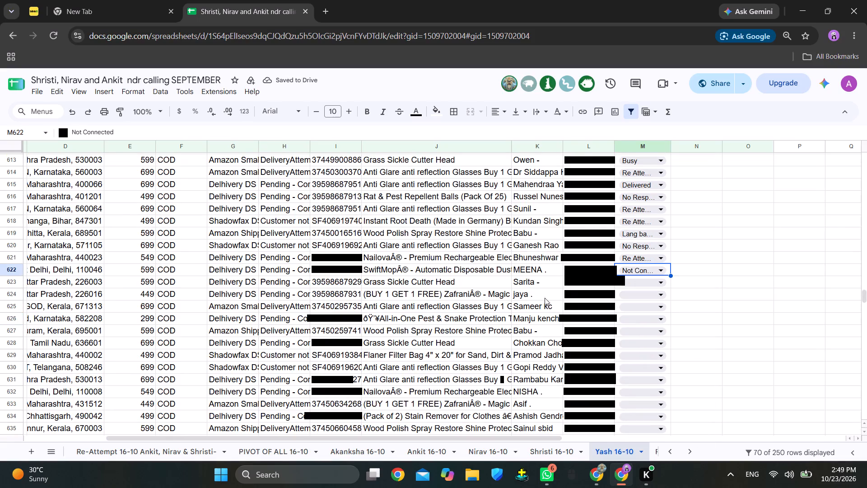
pyautogui.click(641, 283)
pyautogui.scroll(-5, 648, 337)
pyautogui.click(661, 332)
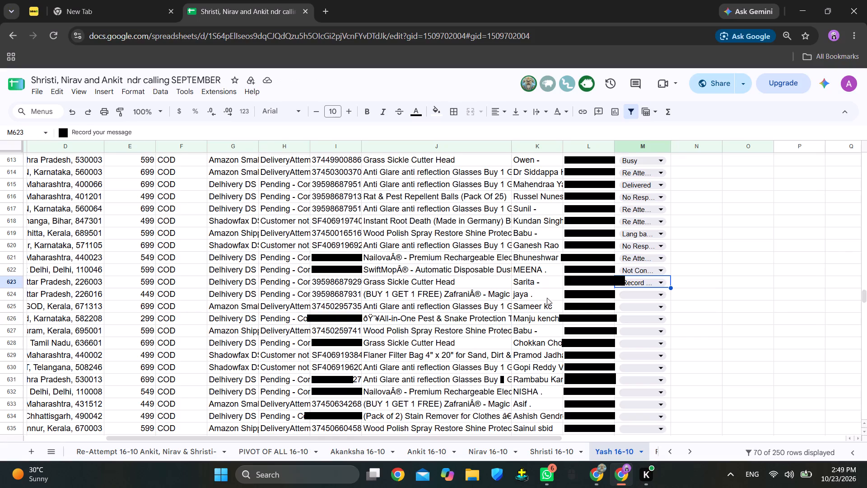
pyautogui.click(630, 296)
pyautogui.click(648, 305)
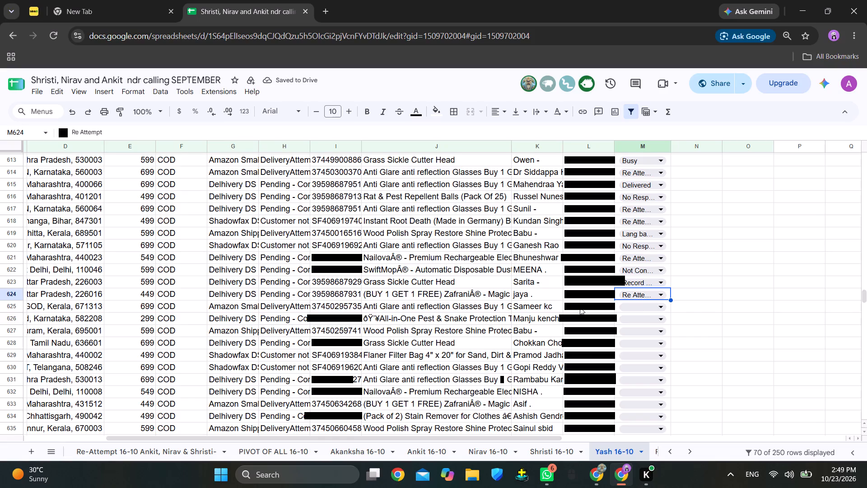
# Set the remark in row 625 to Lang barrier.
pyautogui.click(644, 310)
pyautogui.scroll(-2, 652, 348)
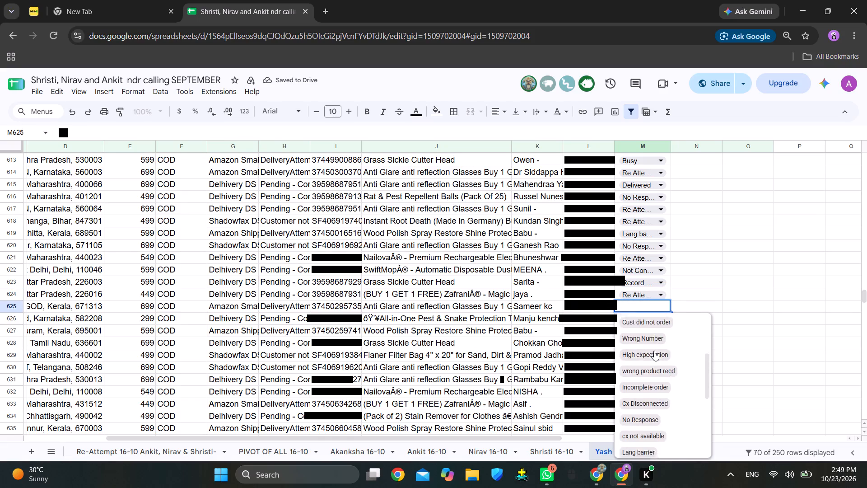
pyautogui.scroll(-1, 654, 351)
pyautogui.click(646, 392)
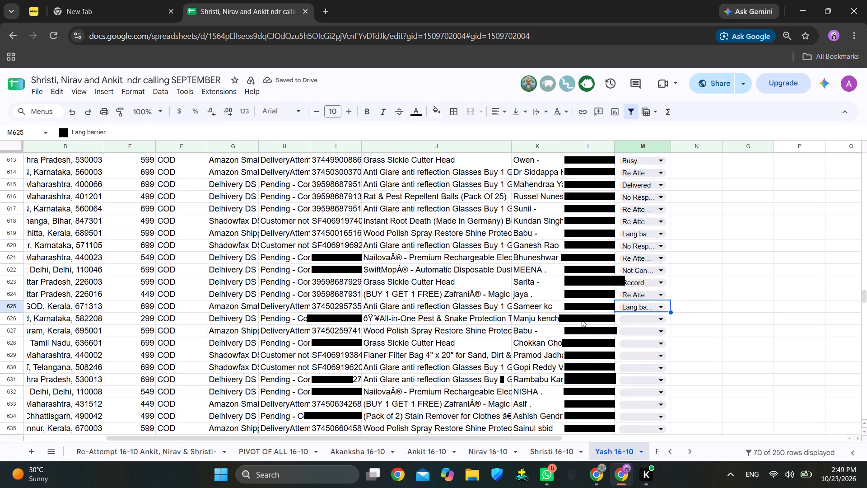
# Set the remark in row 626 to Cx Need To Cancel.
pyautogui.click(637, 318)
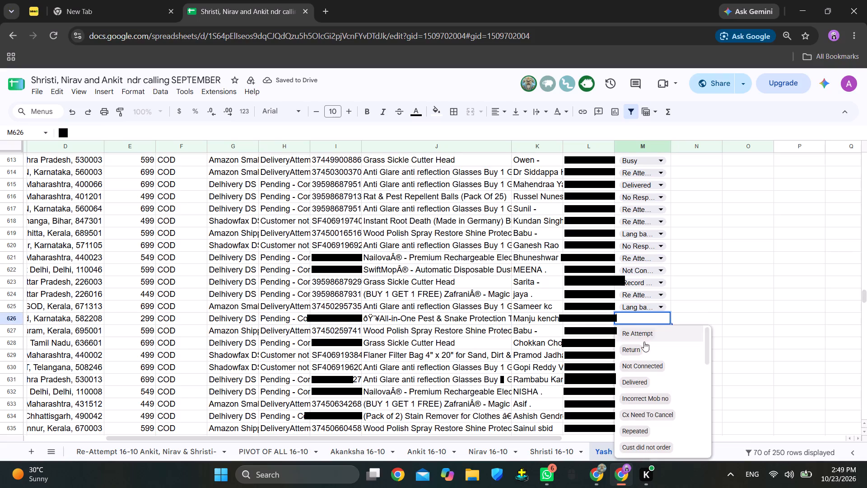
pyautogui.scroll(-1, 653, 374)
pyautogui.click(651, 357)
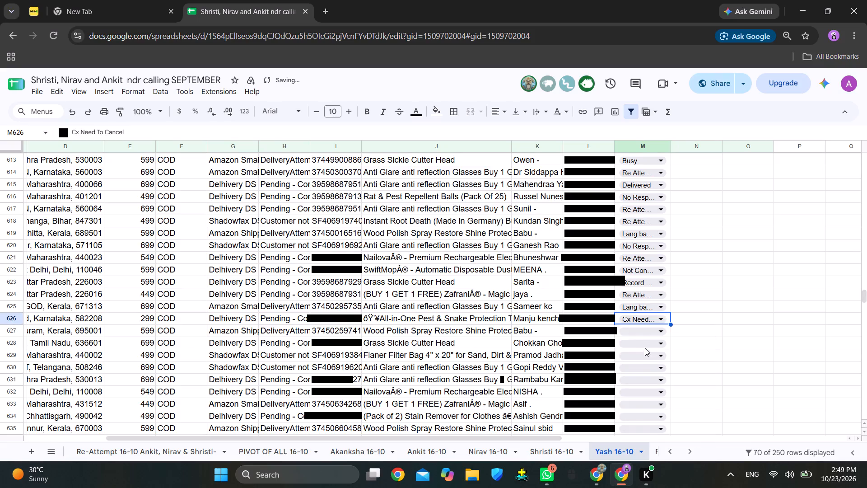
# Change the remark in row 626 to Delivered and set the one in row 627 to Out of Coverage Area.
pyautogui.click(662, 319)
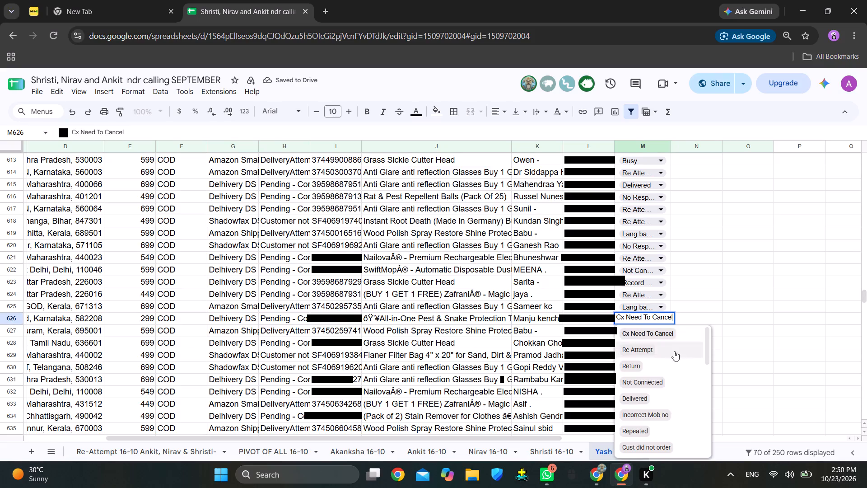
pyautogui.click(645, 396)
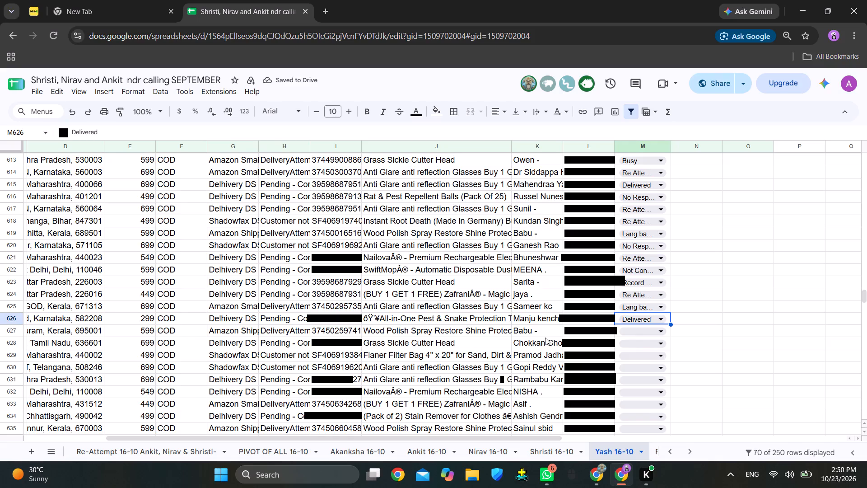
pyautogui.click(634, 333)
pyautogui.scroll(-7, 662, 366)
pyautogui.click(663, 429)
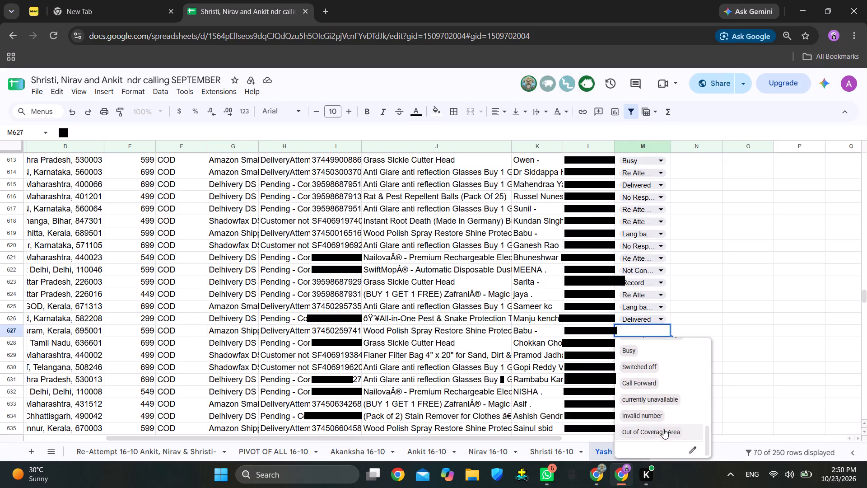
# Set the remark in row 628 to Lang barrier and in row 629 to Cx Disconnected.
pyautogui.scroll(-2, 632, 354)
pyautogui.scroll(1, 642, 315)
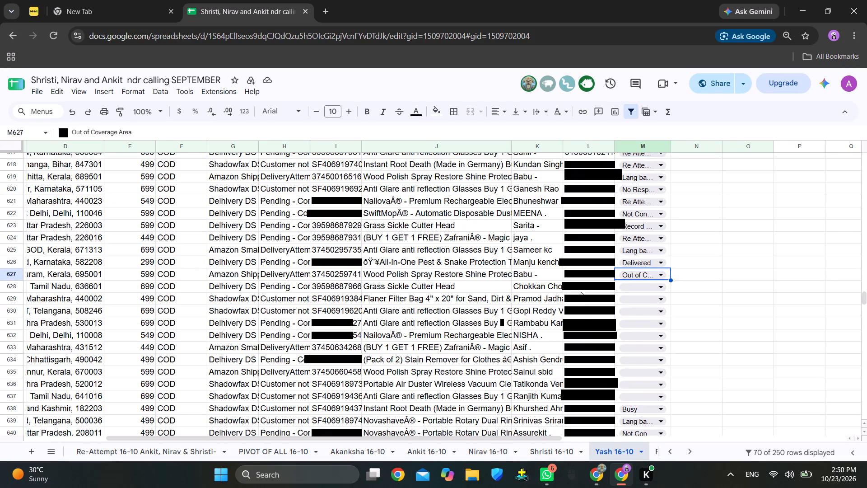
pyautogui.click(642, 289)
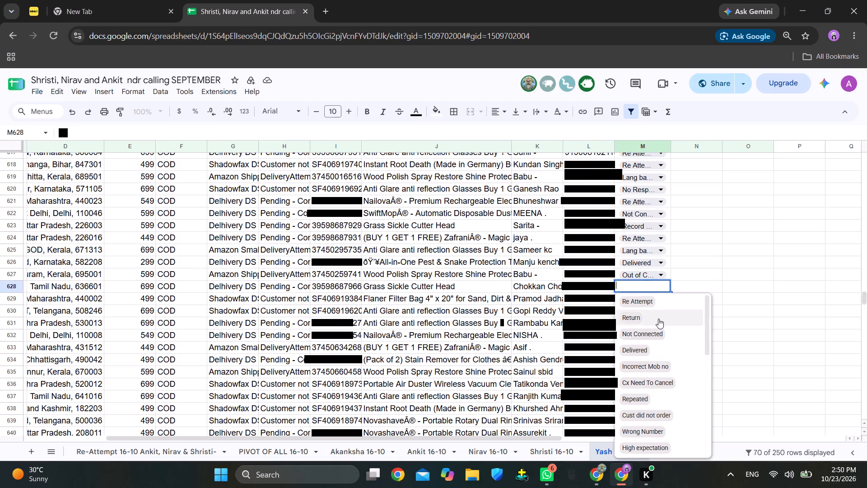
pyautogui.scroll(-2, 659, 332)
pyautogui.click(644, 431)
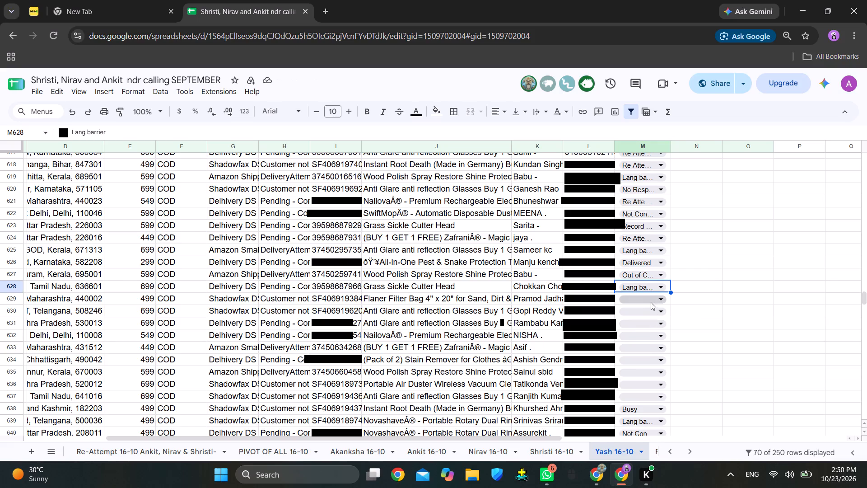
pyautogui.click(651, 302)
pyautogui.scroll(-1, 663, 342)
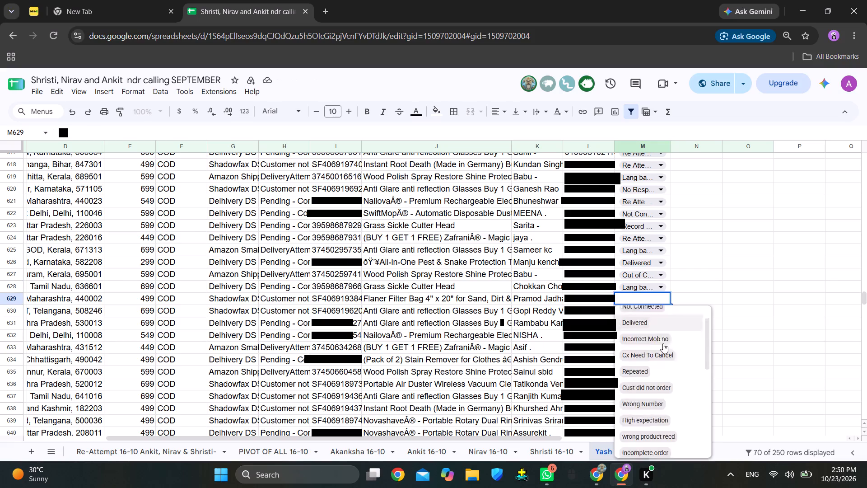
pyautogui.scroll(-1, 663, 343)
pyautogui.click(658, 396)
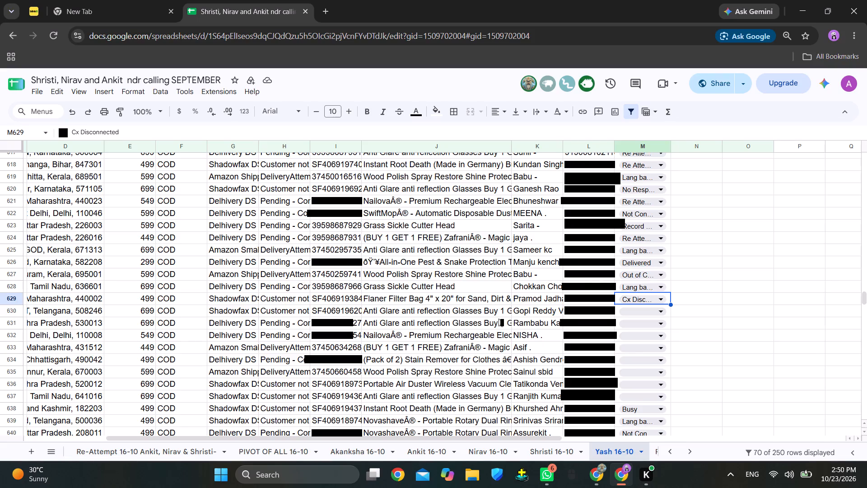
# Check the customer details in rows 630 and 631, and set the remark in row 630 to Not Connected.
pyautogui.click(548, 324)
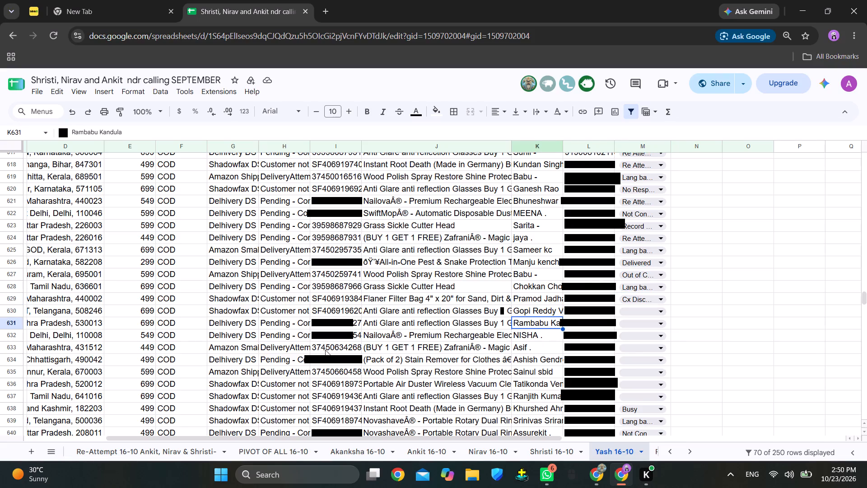
pyautogui.click(47, 320)
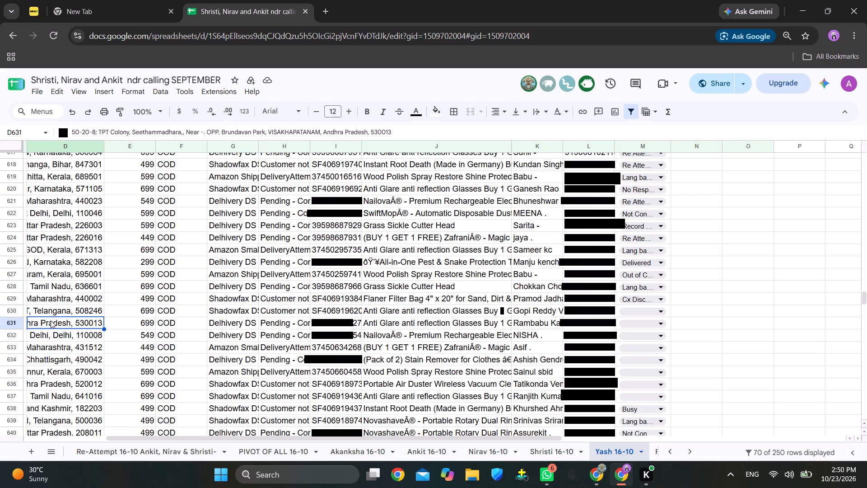
pyautogui.click(539, 322)
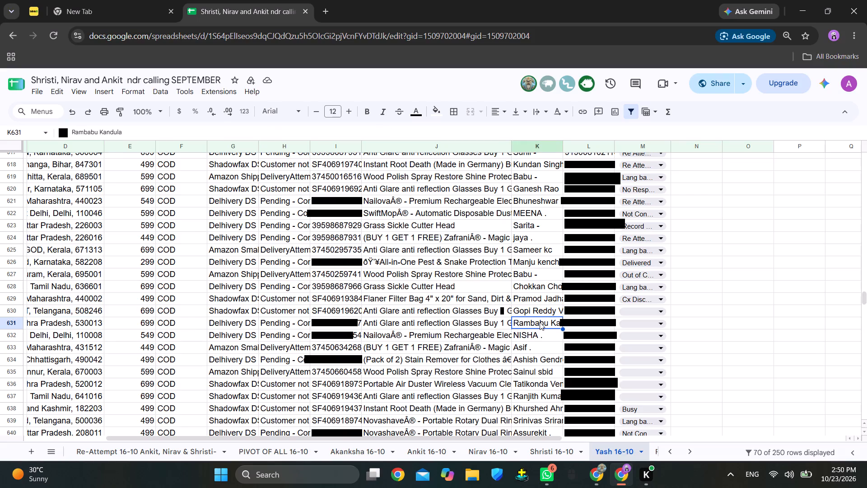
pyautogui.click(543, 311)
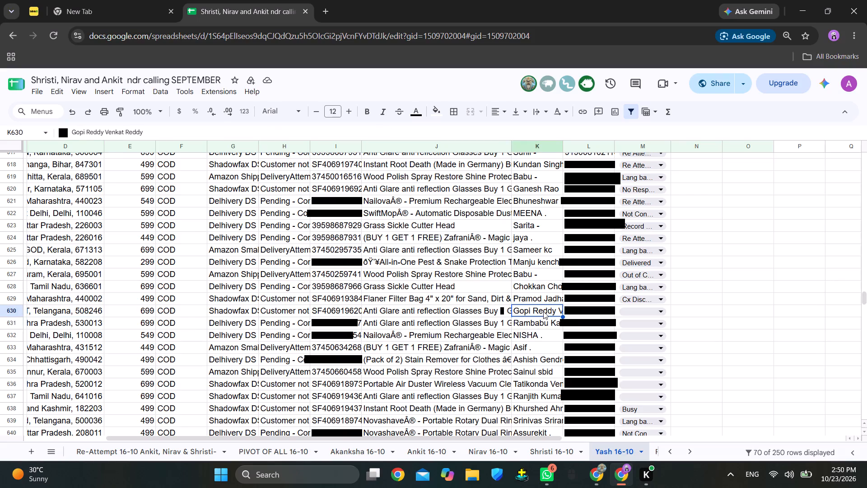
pyautogui.click(640, 312)
pyautogui.click(642, 353)
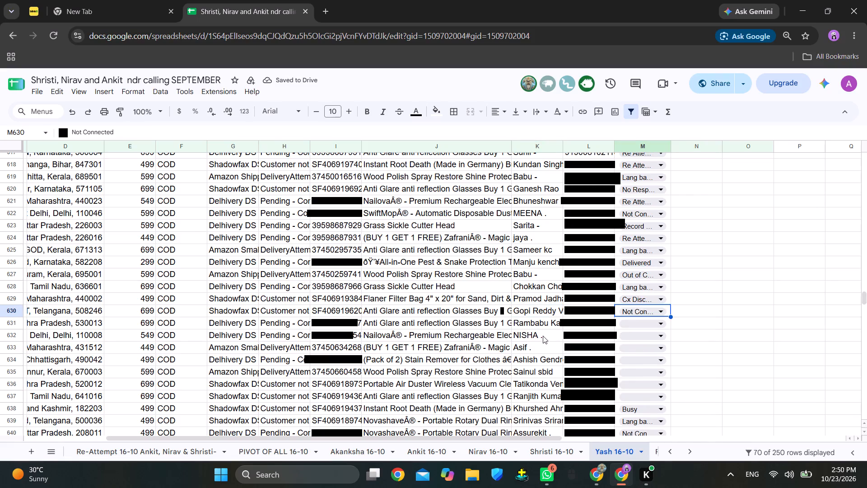
# Set the remark in row 631 to No Response.
pyautogui.click(636, 325)
pyautogui.scroll(-2, 648, 370)
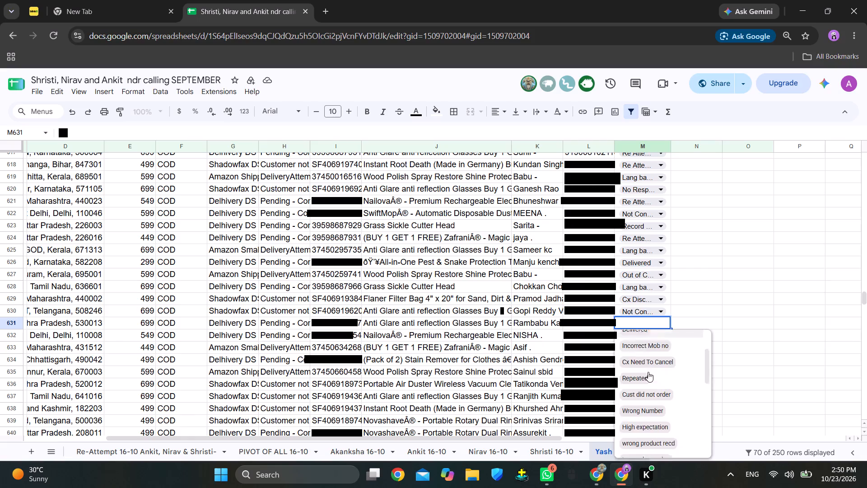
pyautogui.scroll(-1, 648, 372)
pyautogui.click(650, 377)
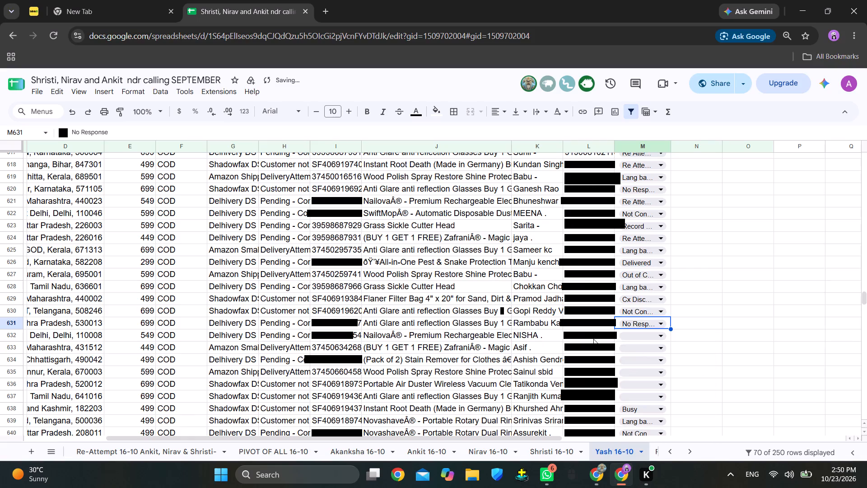
# Set the remark in row 632 to Re Attempt and in row 633 to Delivered.
pyautogui.click(477, 335)
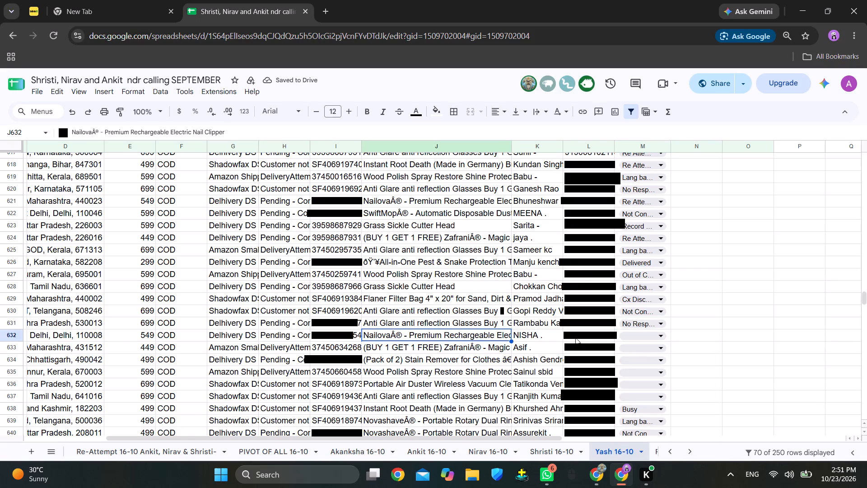
pyautogui.click(655, 337)
pyautogui.click(632, 348)
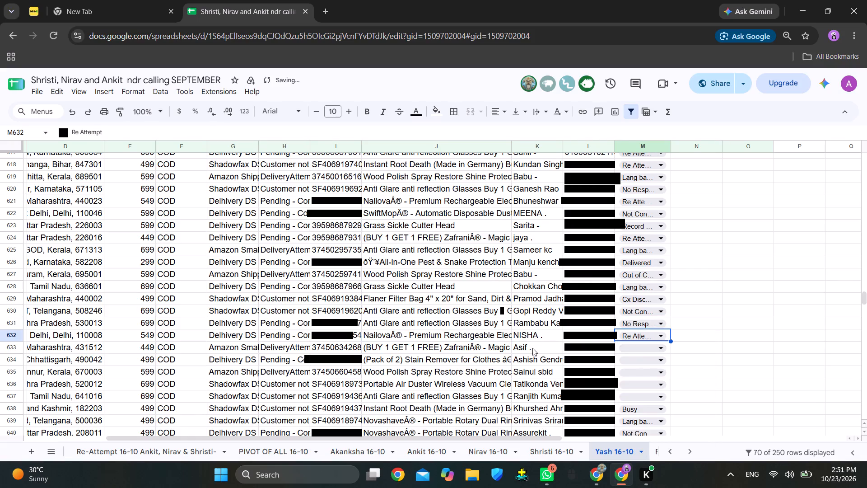
pyautogui.click(642, 351)
pyautogui.click(634, 407)
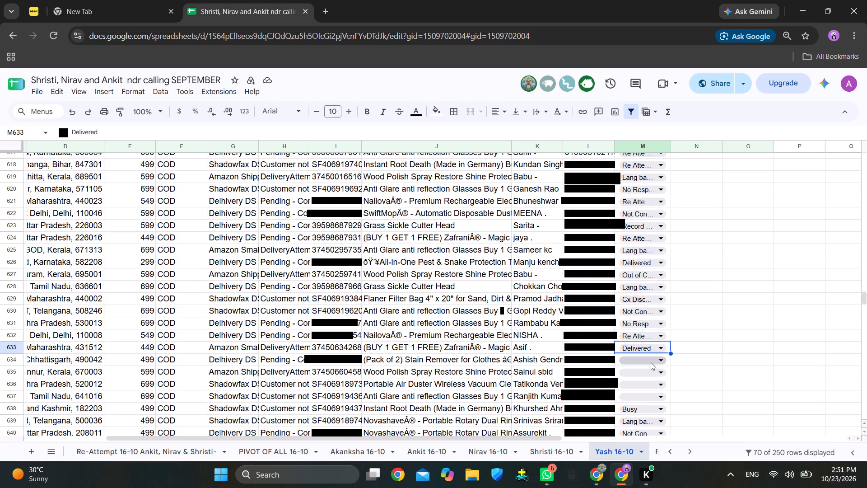
# Set the remark in row 634 to Cx Need To Cancel and in row 635 to Out of Coverage Area.
pyautogui.click(651, 362)
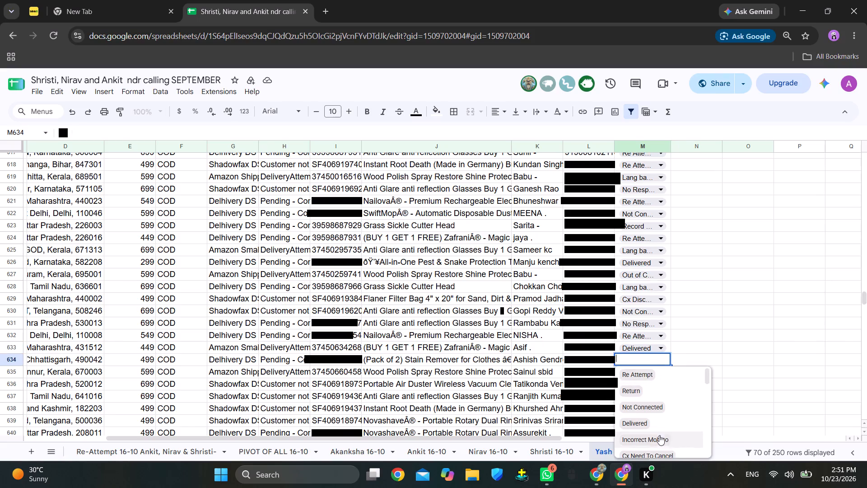
pyautogui.click(666, 449)
pyautogui.scroll(-1, 714, 357)
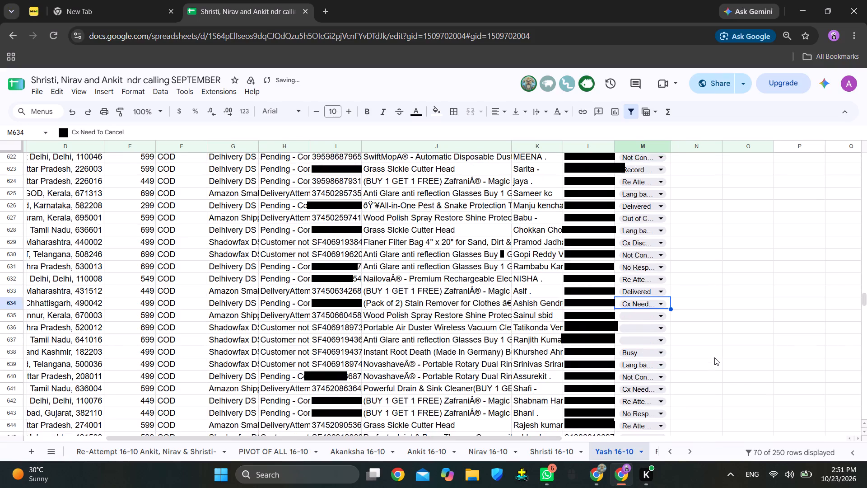
pyautogui.scroll(-1, 714, 357)
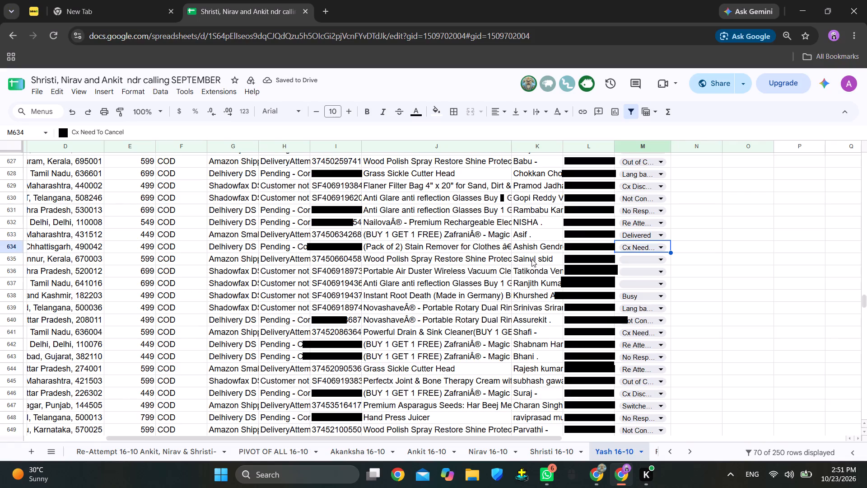
pyautogui.click(634, 260)
pyautogui.scroll(-1, 653, 325)
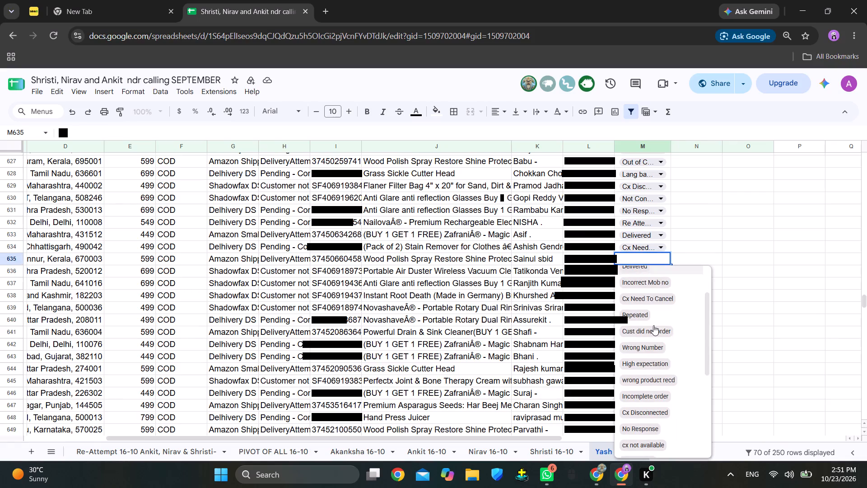
pyautogui.scroll(-11, 654, 325)
pyautogui.click(662, 432)
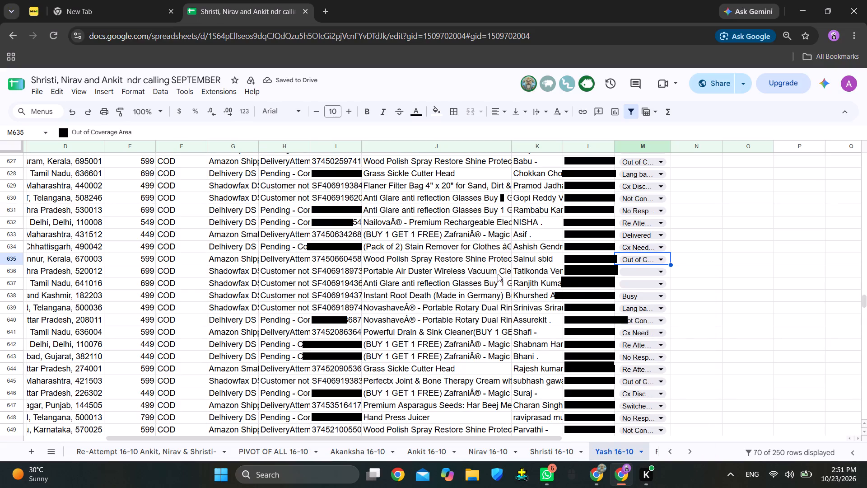
# Set the remark in row 636 to No Response and in row 637 to Record your message.
pyautogui.click(550, 274)
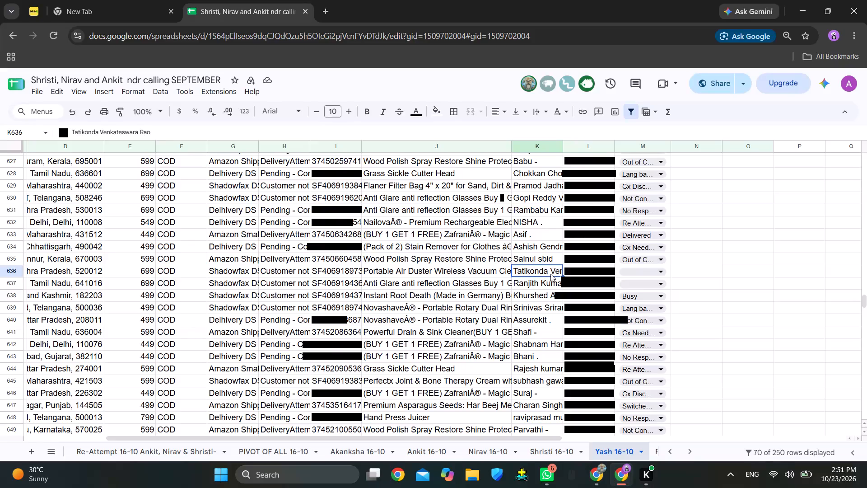
pyautogui.click(627, 273)
pyautogui.scroll(-3, 664, 332)
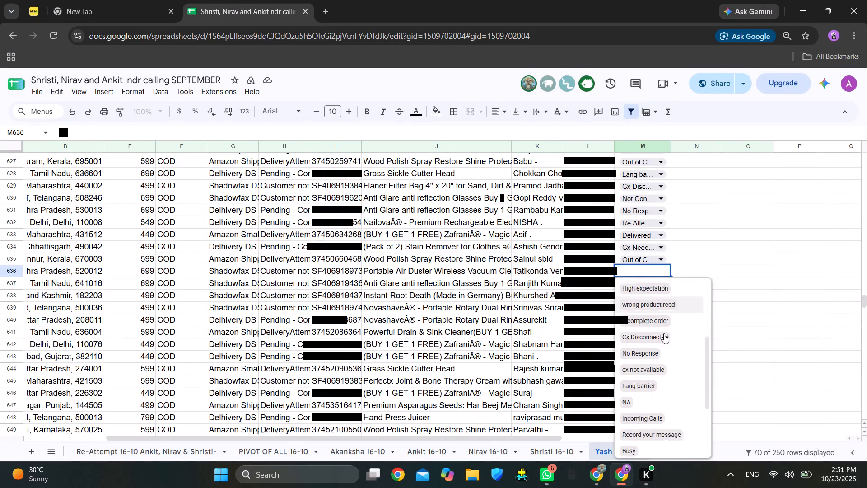
pyautogui.click(657, 330)
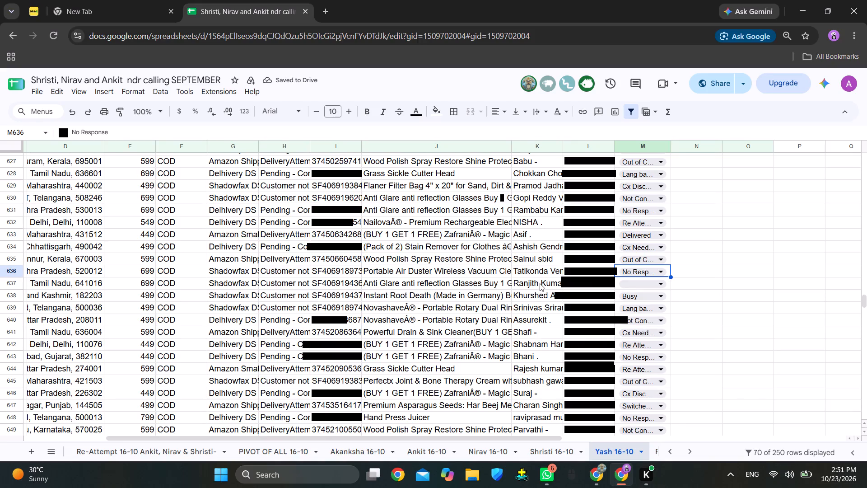
pyautogui.click(640, 285)
pyautogui.scroll(-3, 669, 369)
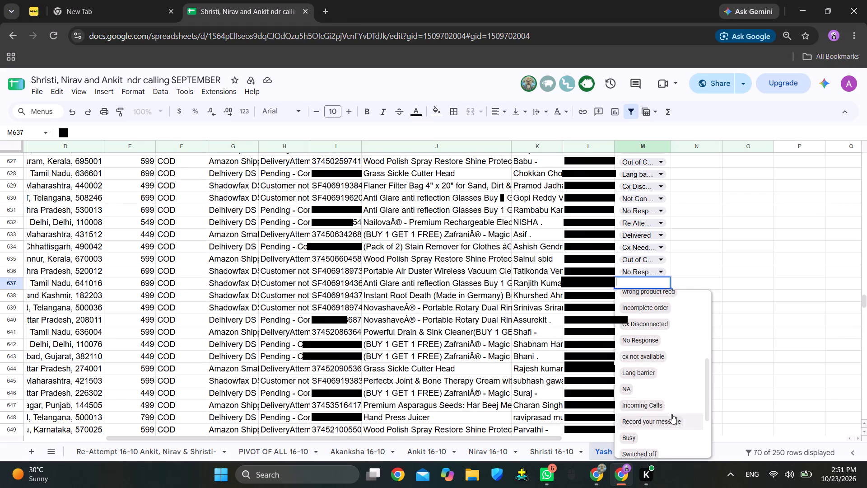
pyautogui.click(667, 419)
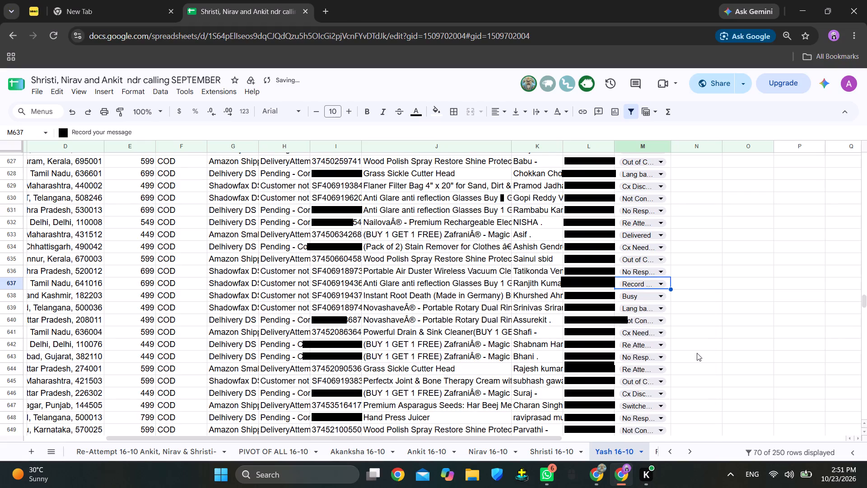
# Look through the remark column above and below row 637 for rows that still have no remark.
pyautogui.scroll(-8, 697, 353)
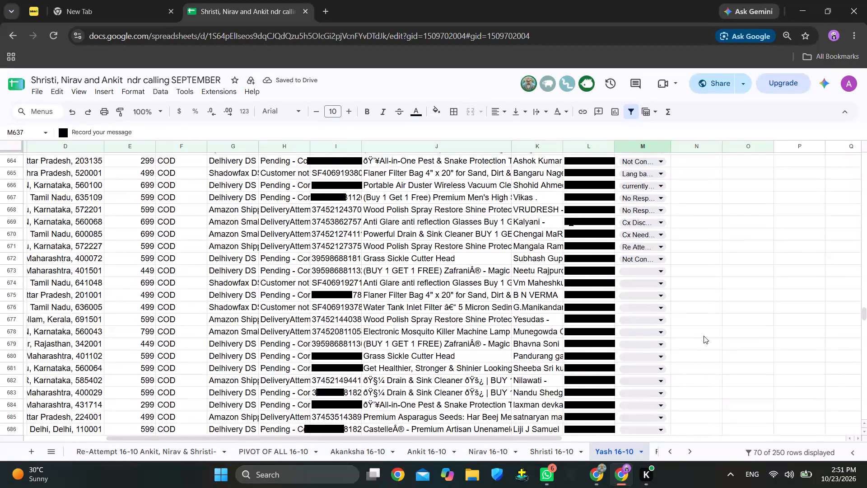
pyautogui.scroll(-2, 704, 336)
pyautogui.scroll(10, 704, 336)
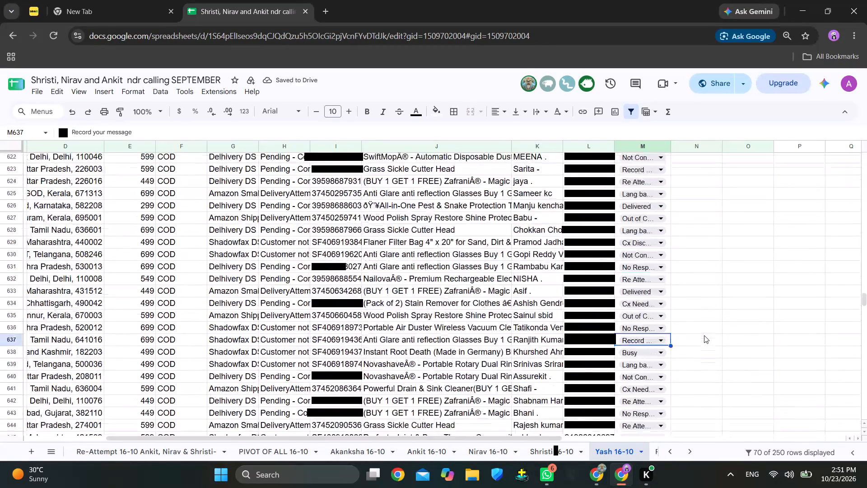
pyautogui.scroll(15, 704, 335)
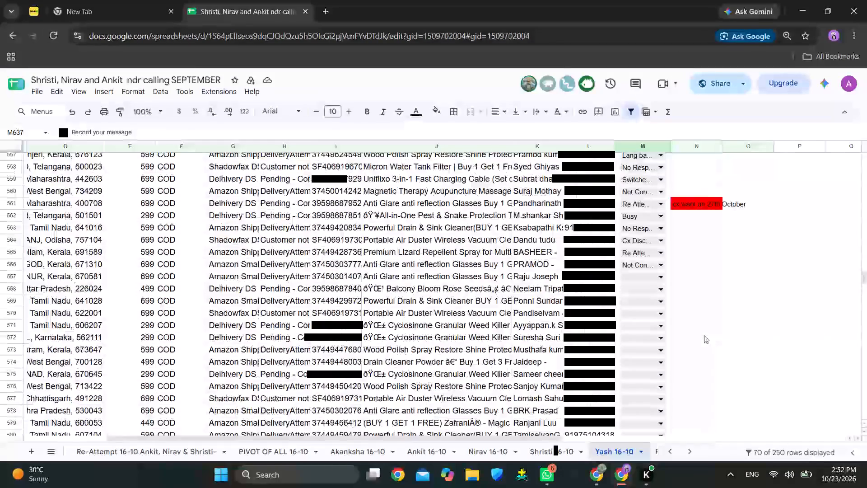
pyautogui.scroll(-8, 704, 335)
pyautogui.scroll(2, 706, 330)
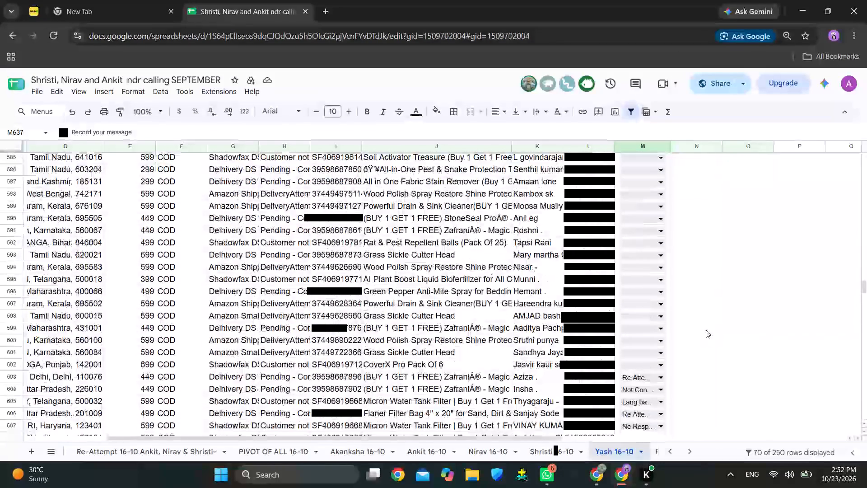
pyautogui.scroll(4, 706, 330)
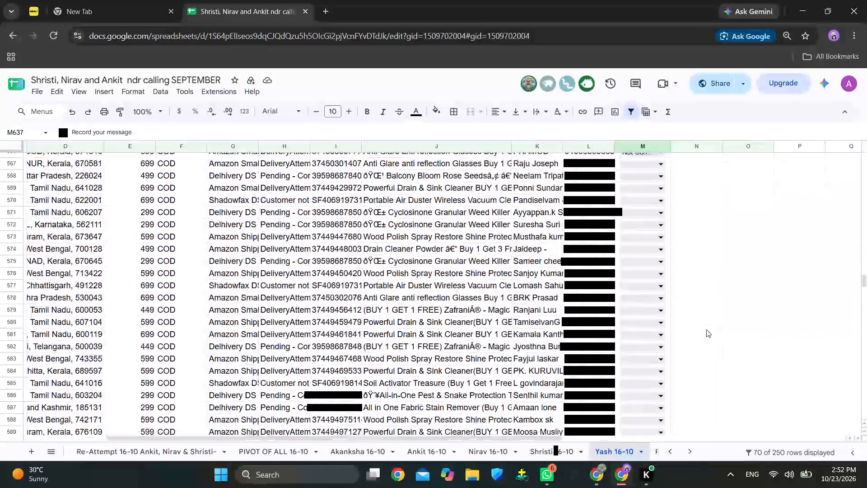
pyautogui.scroll(-6, 706, 329)
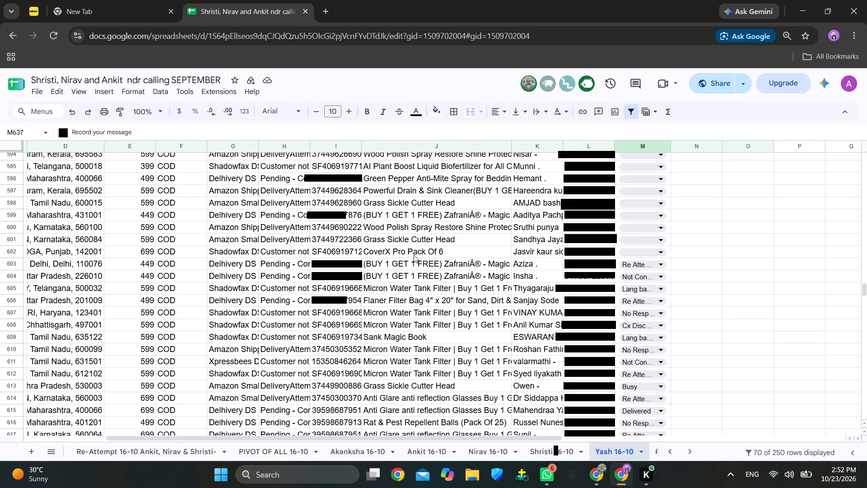
# Set the remark in row 602 to No Response and in row 601 to Cx Disconnected.
pyautogui.click(630, 253)
pyautogui.scroll(-2, 646, 285)
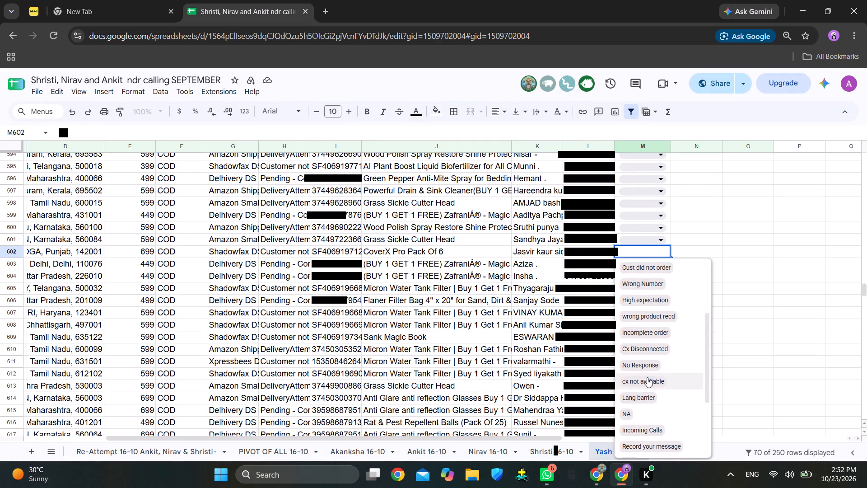
pyautogui.click(644, 366)
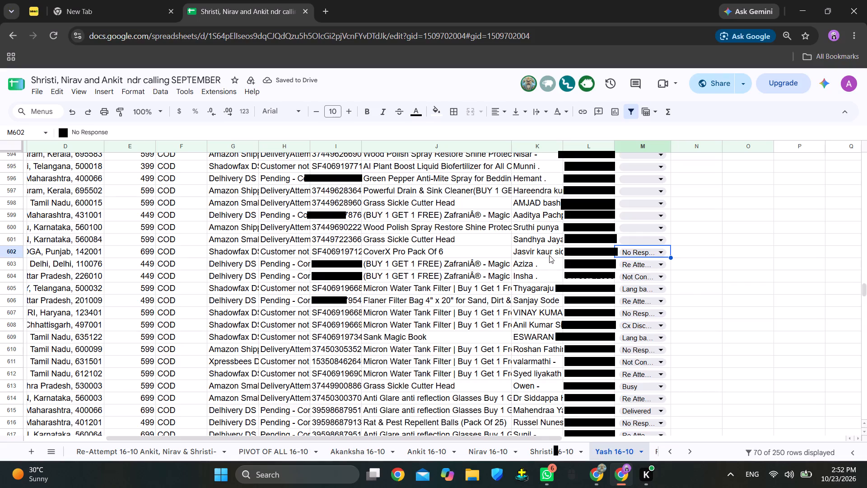
pyautogui.click(630, 240)
pyautogui.scroll(-1, 650, 332)
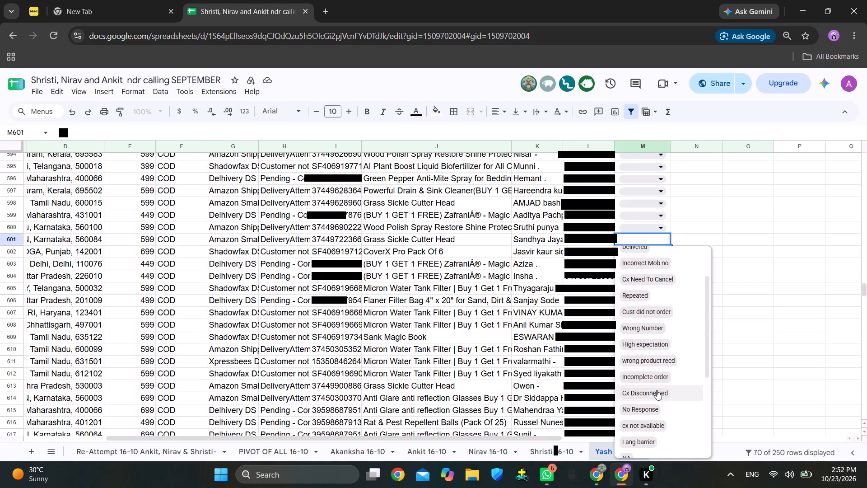
pyautogui.click(657, 390)
# Set the remark in row 600 to Re Attempt and in row 599 to Cx Need To Cancel.
pyautogui.scroll(1, 567, 269)
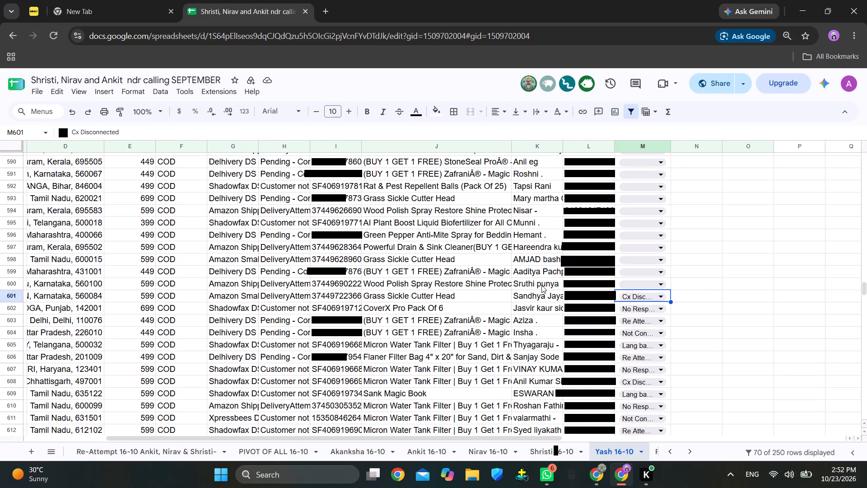
pyautogui.click(628, 286)
pyautogui.click(633, 297)
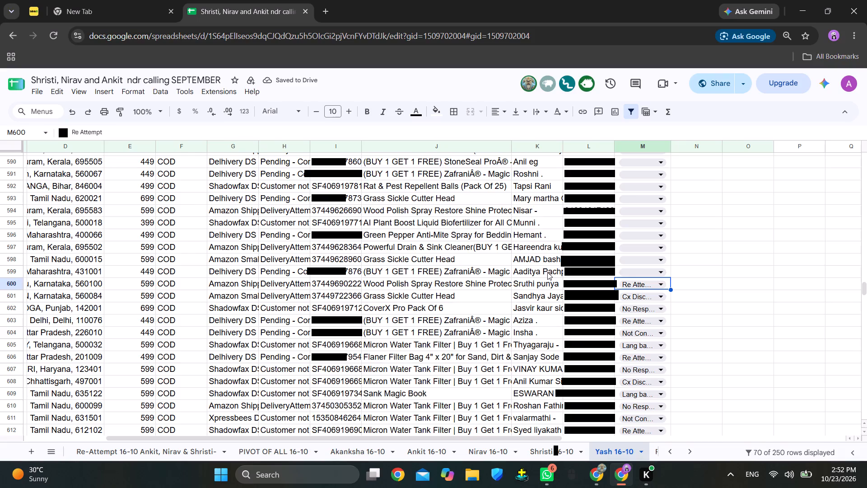
pyautogui.click(642, 275)
pyautogui.scroll(-1, 657, 354)
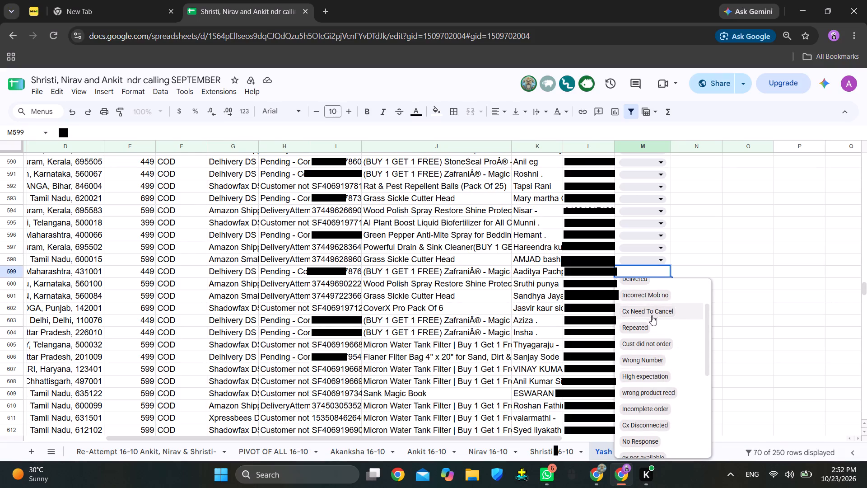
pyautogui.click(657, 312)
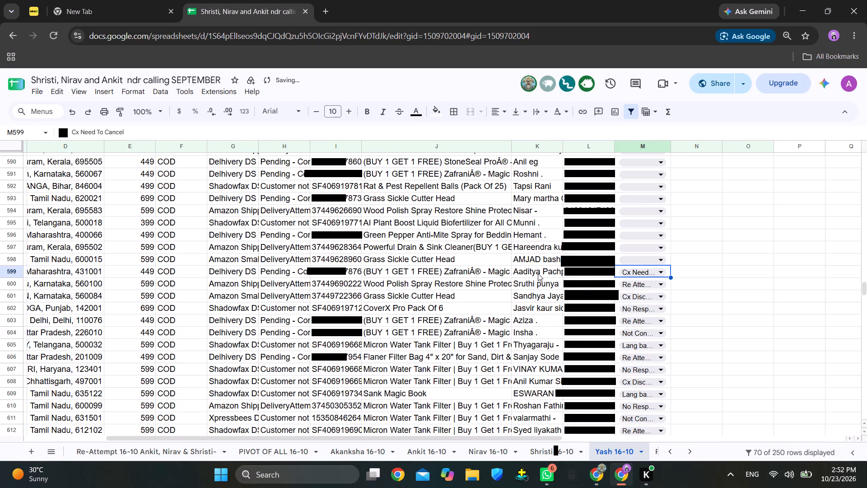
# Set the remark in row 598 to Busy and in row 597 to Out of Coverage Area.
pyautogui.scroll(1, 537, 277)
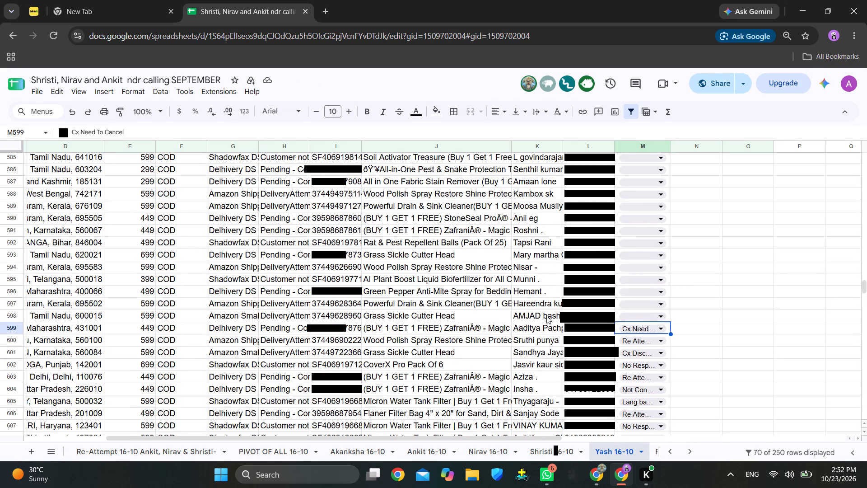
pyautogui.click(633, 314)
pyautogui.scroll(-4, 658, 371)
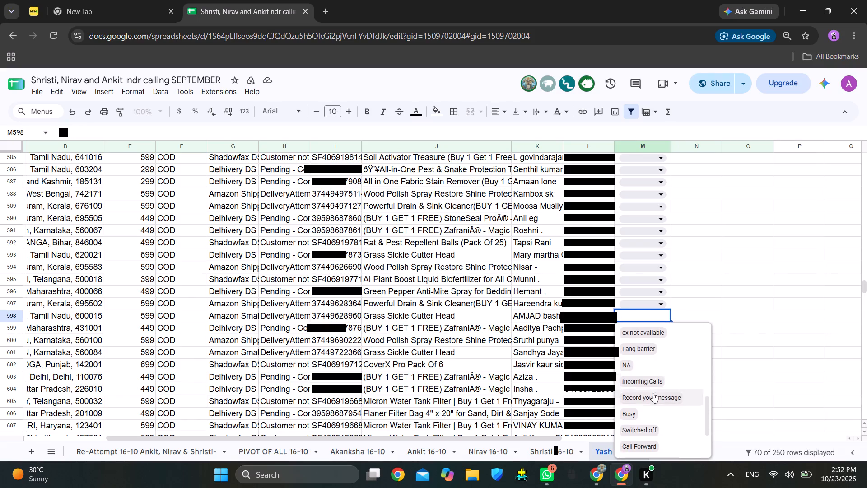
pyautogui.click(631, 410)
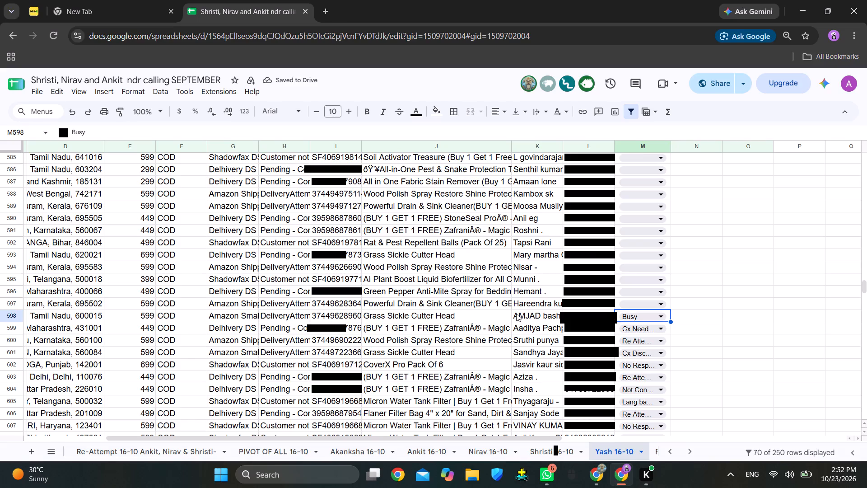
pyautogui.click(653, 304)
pyautogui.scroll(-12, 648, 342)
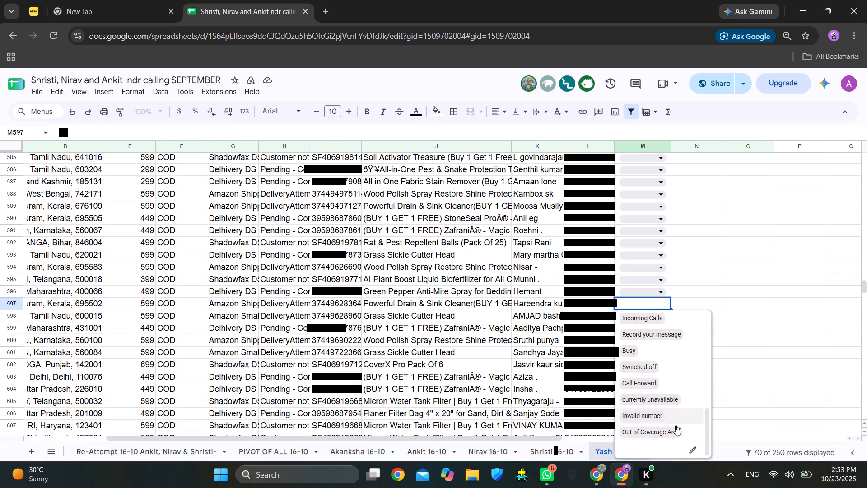
pyautogui.click(667, 430)
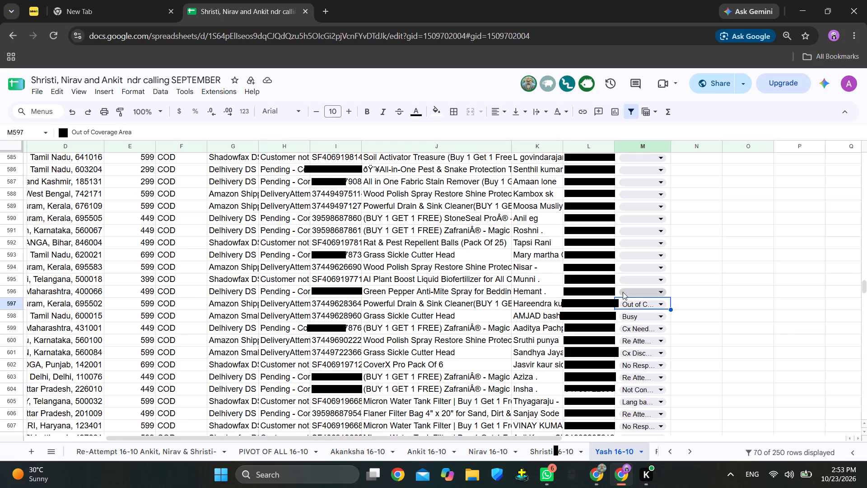
# Set the remark in row 596 to No Response.
pyautogui.click(636, 290)
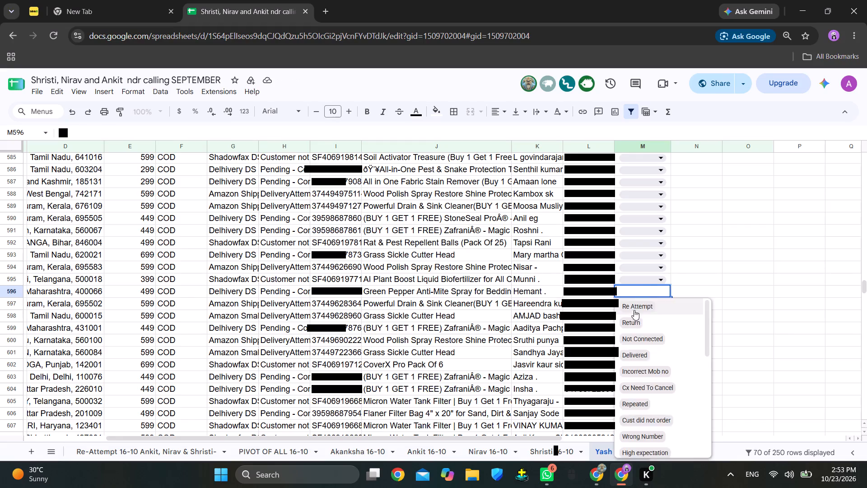
pyautogui.scroll(-3, 636, 325)
pyautogui.click(645, 348)
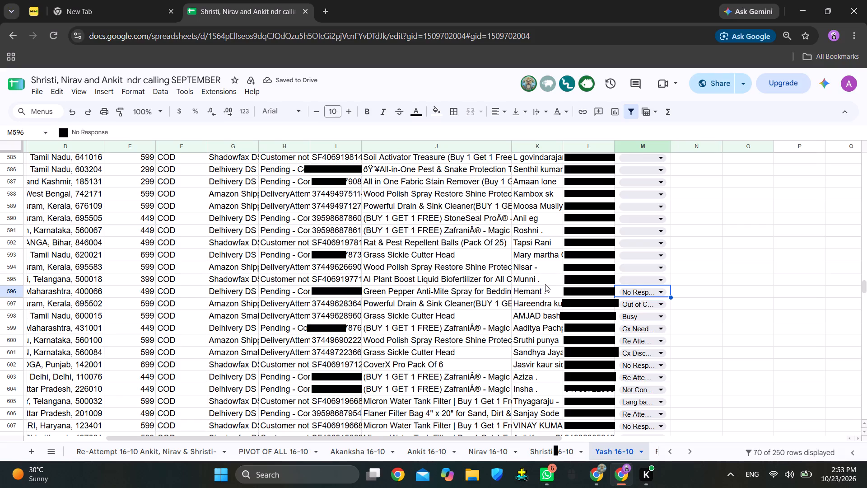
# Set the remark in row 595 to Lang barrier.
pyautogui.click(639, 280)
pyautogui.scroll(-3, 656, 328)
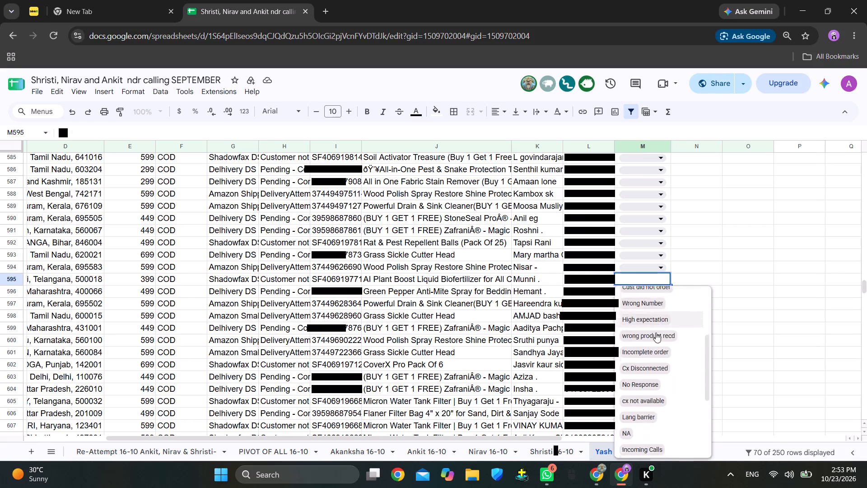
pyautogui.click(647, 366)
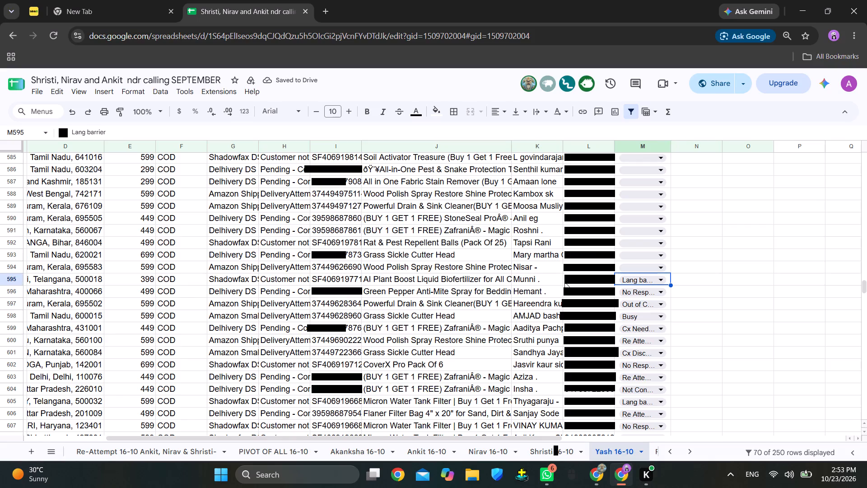
# Change the remark in row 595 to Switched off and set row 594 to Re Attempt.
pyautogui.click(658, 279)
pyautogui.scroll(-4, 665, 335)
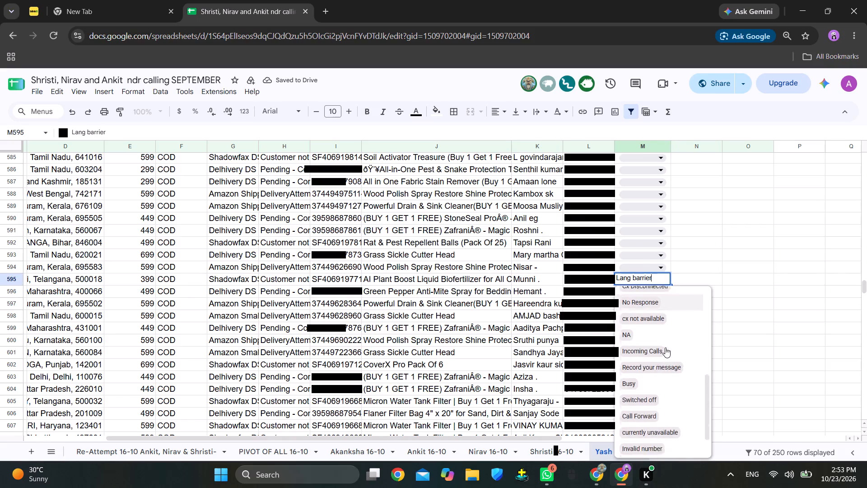
pyautogui.click(655, 394)
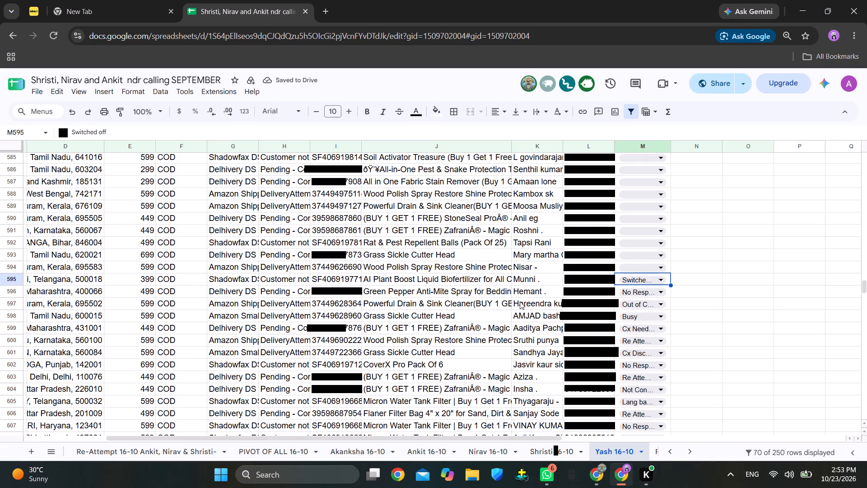
pyautogui.click(634, 266)
pyautogui.click(642, 280)
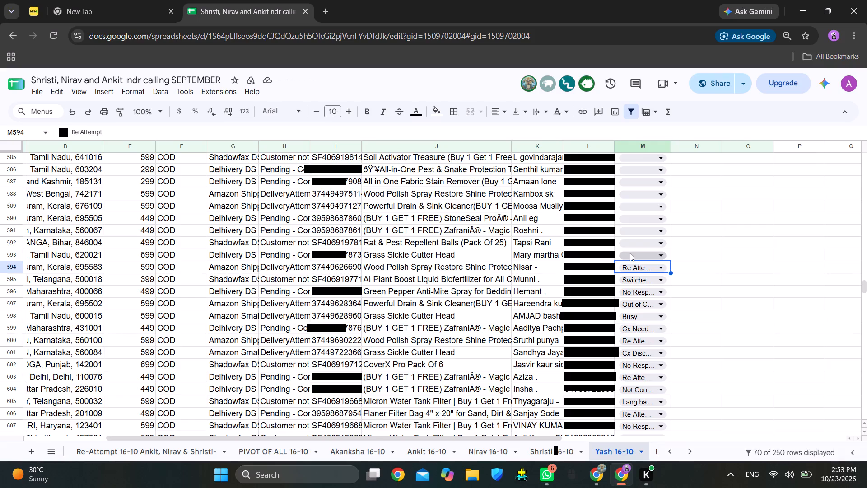
# Set the remark in row 593 to currently unavailable.
pyautogui.scroll(3, 678, 263)
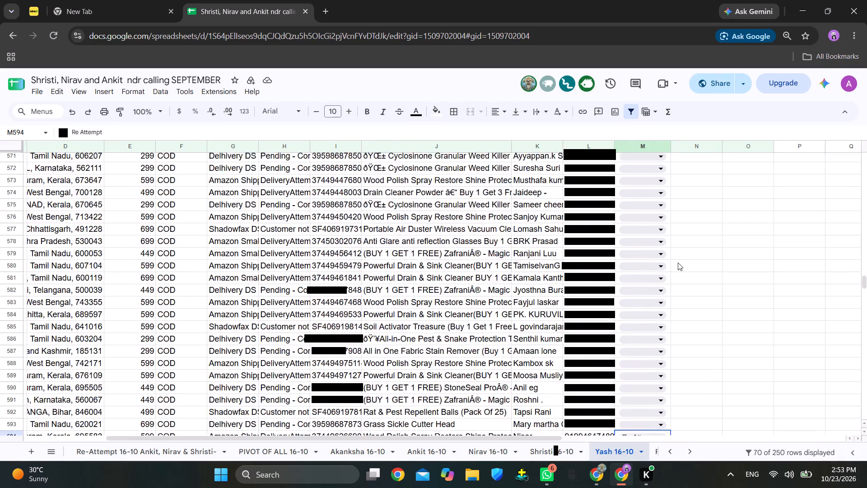
pyautogui.scroll(2, 678, 263)
pyautogui.scroll(-3, 678, 263)
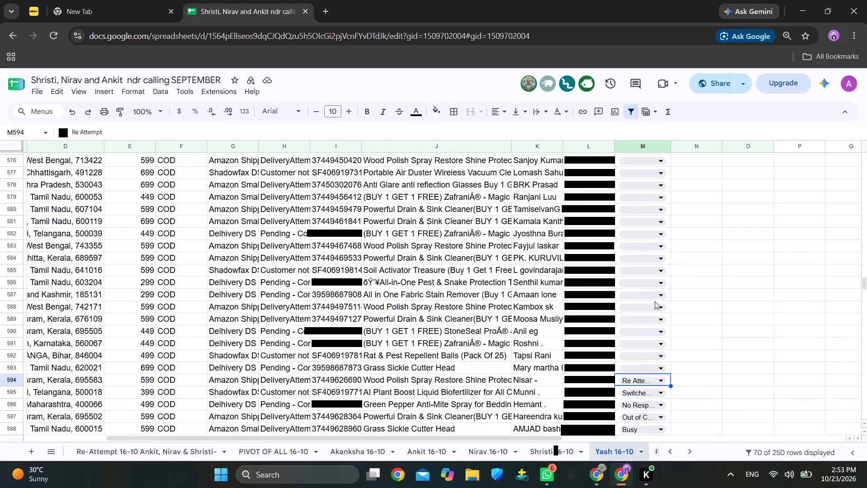
pyautogui.scroll(-1, 718, 321)
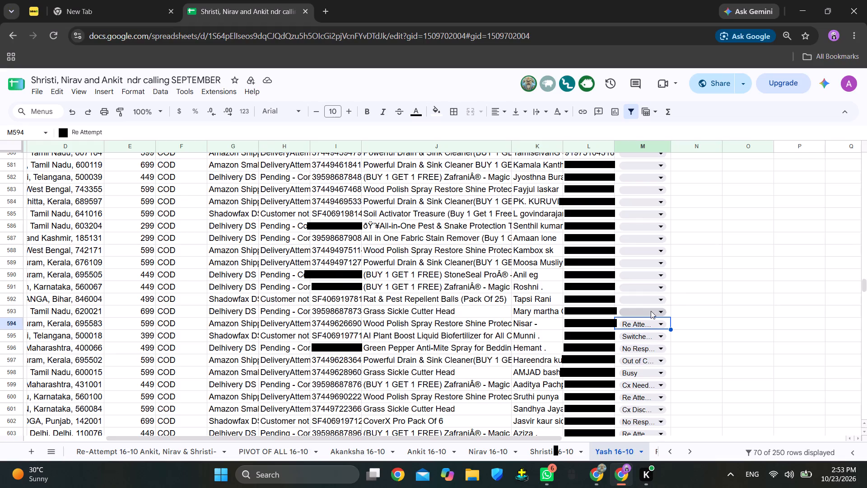
pyautogui.click(652, 311)
pyautogui.scroll(-10, 657, 341)
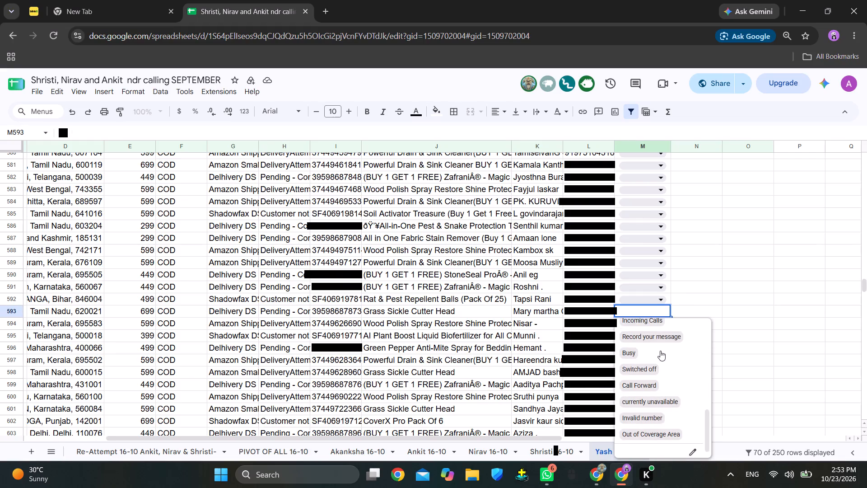
pyautogui.click(651, 398)
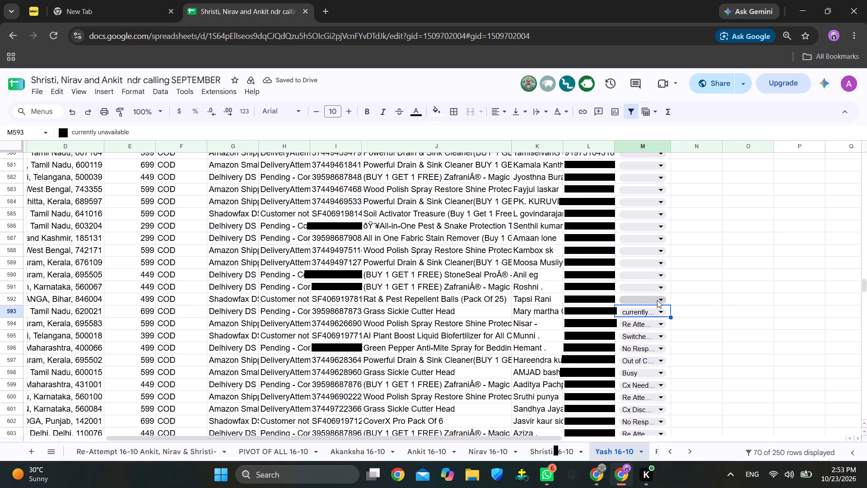
# Set the remark in row 592 to Not Connected.
pyautogui.click(651, 298)
pyautogui.scroll(-2, 647, 349)
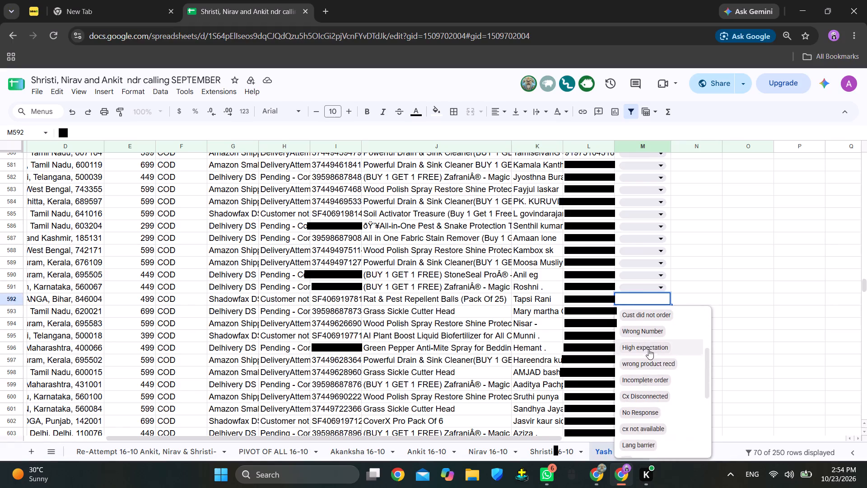
pyautogui.scroll(-1, 654, 372)
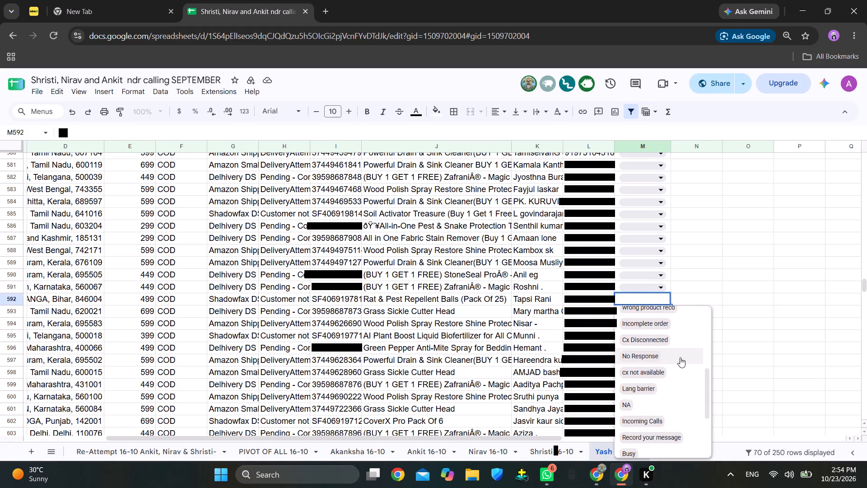
pyautogui.scroll(-1, 666, 366)
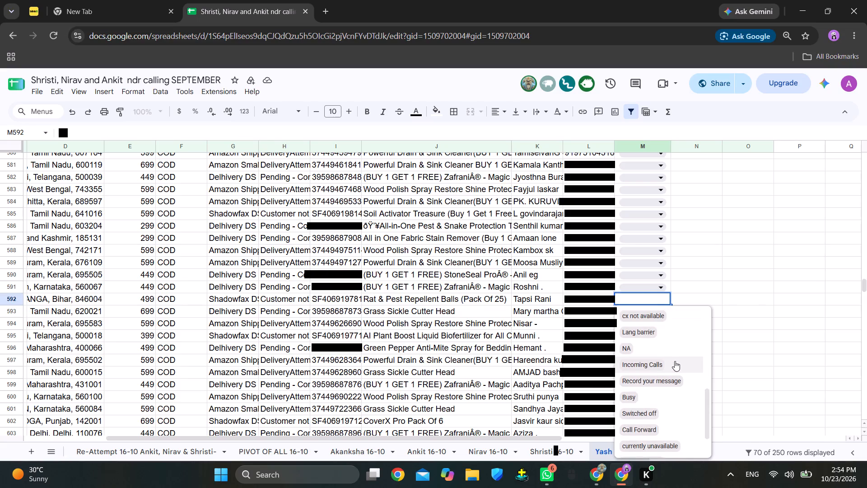
pyautogui.scroll(-1, 664, 365)
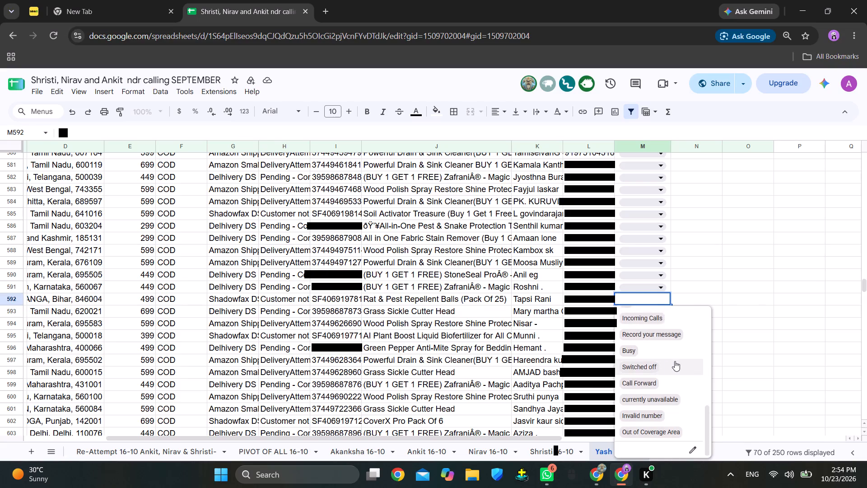
pyautogui.scroll(-2, 675, 361)
pyautogui.scroll(7, 666, 380)
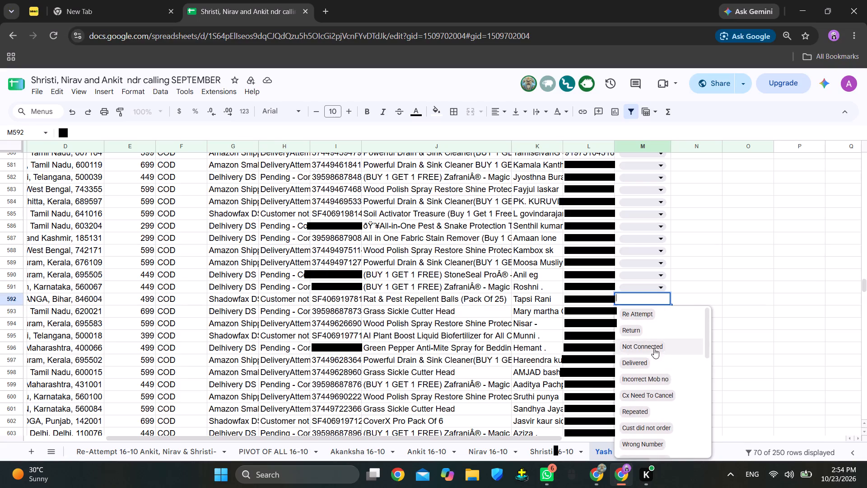
pyautogui.click(654, 348)
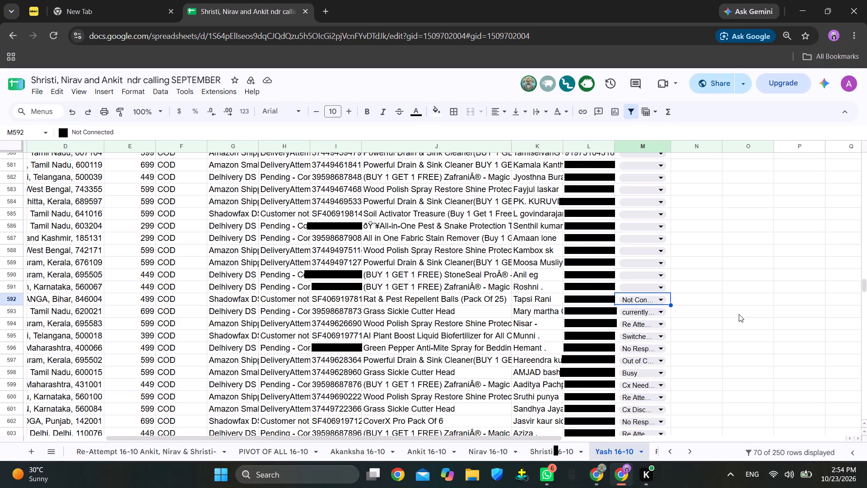
# Cut Ankit's entire NDR block, A514:O764 including its header row, from the Yash 16-10 sheet.
pyautogui.scroll(6, 739, 312)
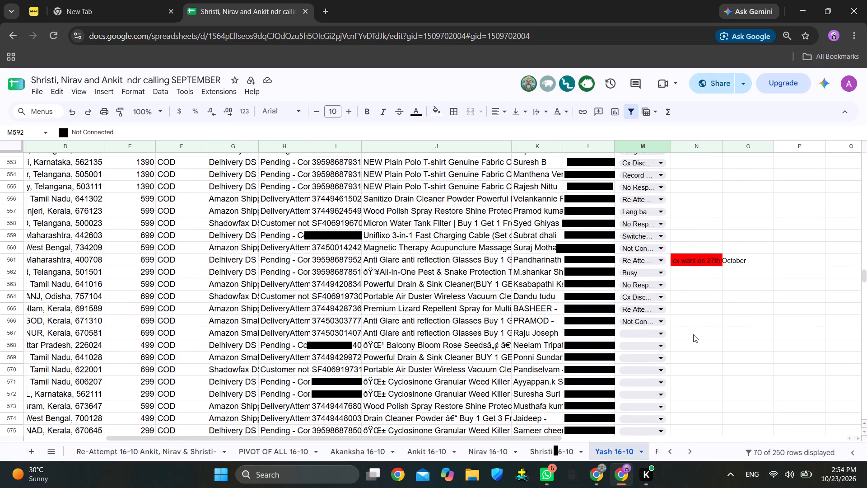
pyautogui.scroll(2, 694, 332)
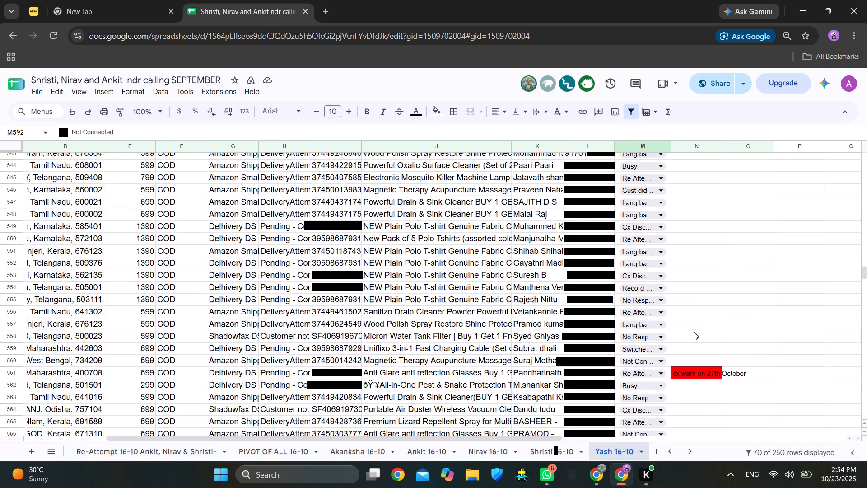
pyautogui.scroll(7, 694, 332)
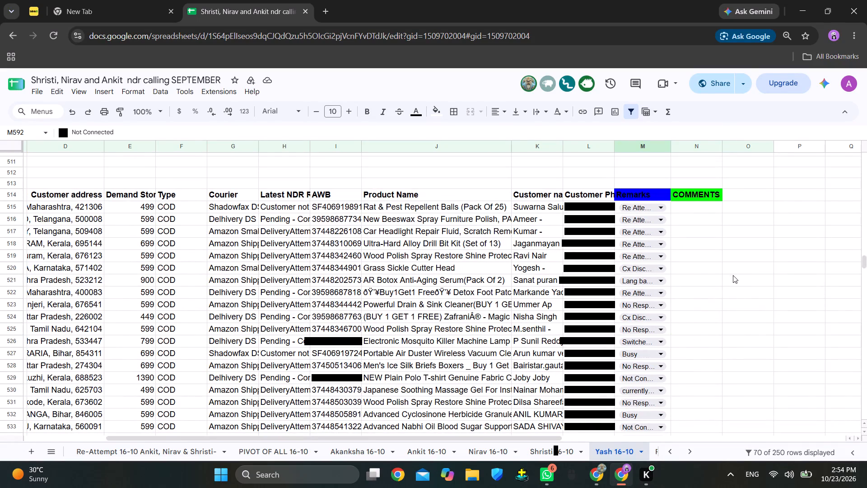
pyautogui.hscroll(14, 734, 278)
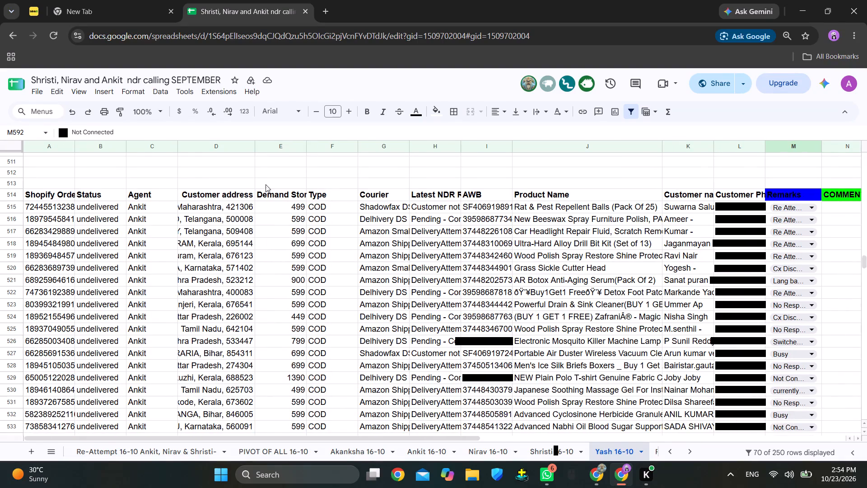
pyautogui.moveTo(58, 192); pyautogui.dragTo(517, 297)
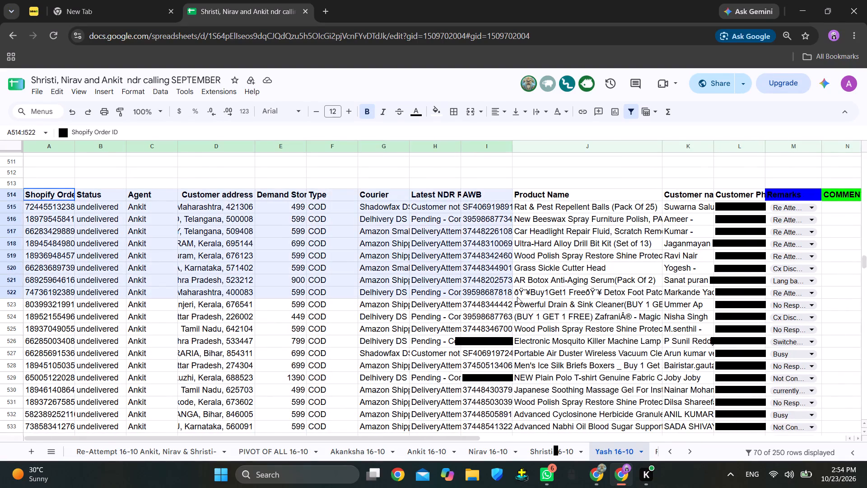
pyautogui.moveTo(517, 297); pyautogui.dragTo(848, 301)
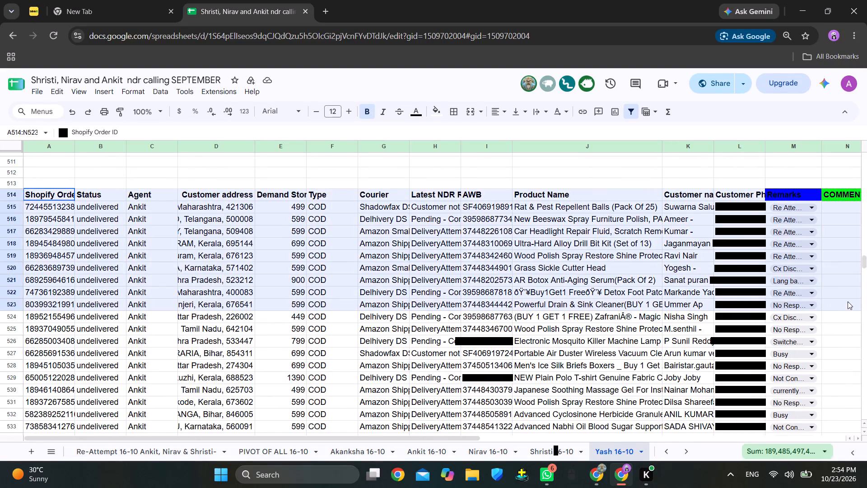
pyautogui.moveTo(848, 301); pyautogui.dragTo(744, 299)
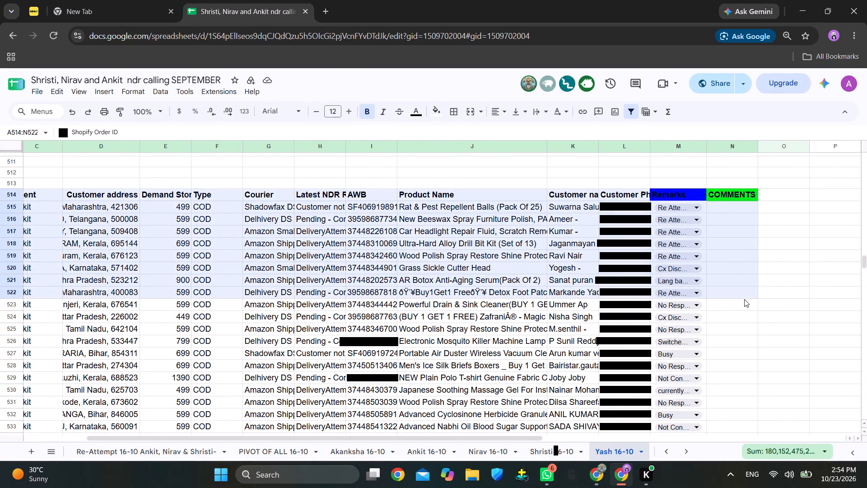
pyautogui.moveTo(744, 299); pyautogui.dragTo(721, 487)
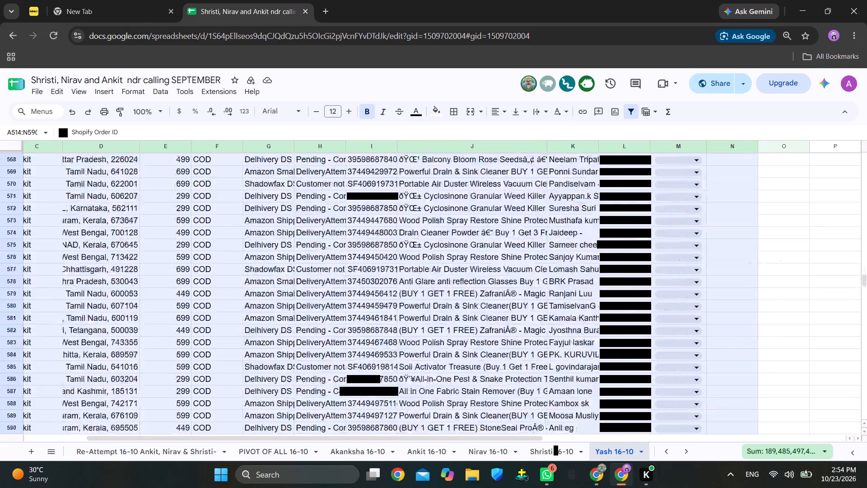
pyautogui.moveTo(721, 487); pyautogui.dragTo(763, 474)
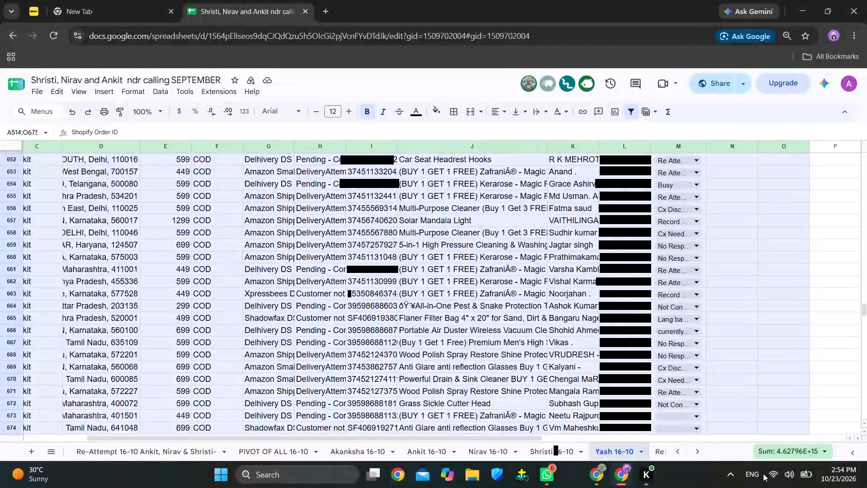
pyautogui.moveTo(763, 474); pyautogui.dragTo(763, 483)
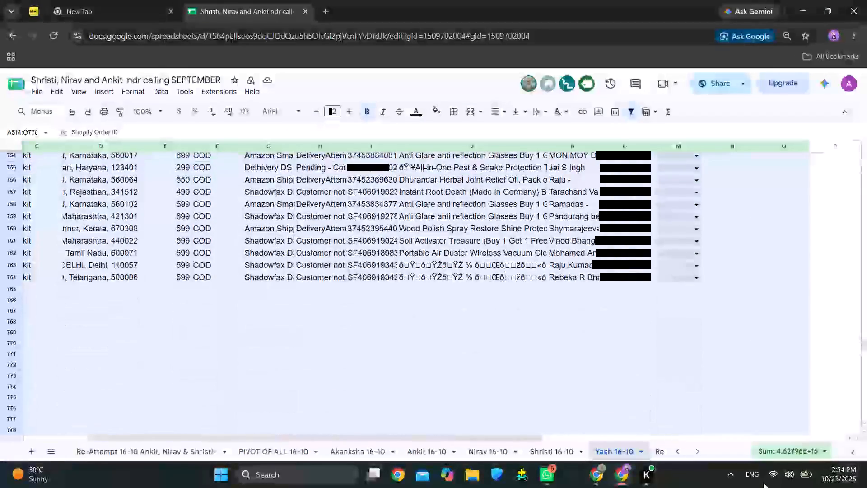
pyautogui.moveTo(763, 483); pyautogui.dragTo(806, 169)
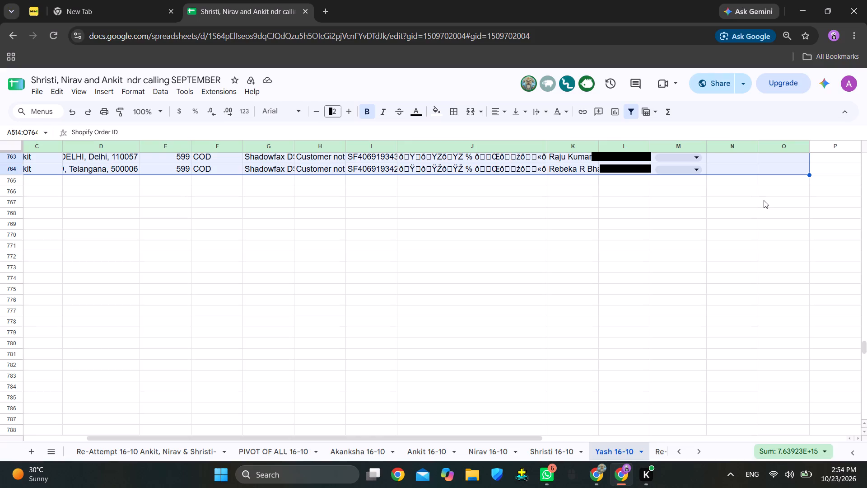
pyautogui.hotkey('ctrl', 'x')
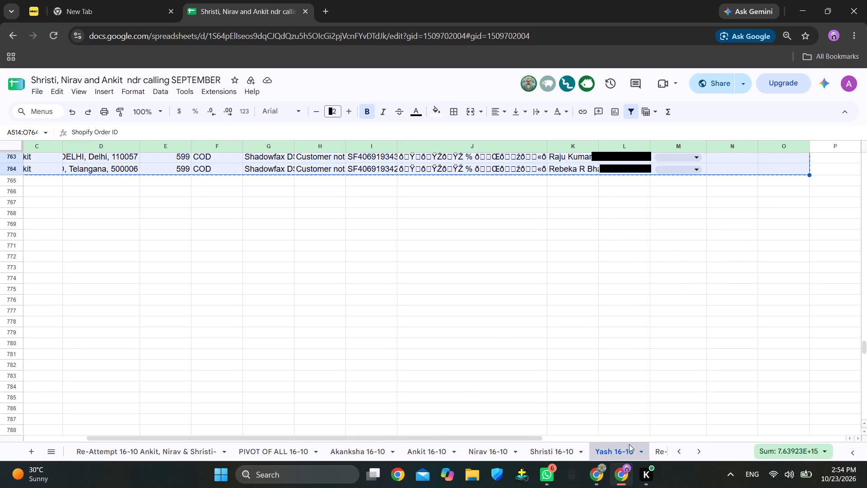
# Switch to the other browser window and paste the block into the Ankit 23-10 sheet starting at cell A1.
pyautogui.click(600, 471)
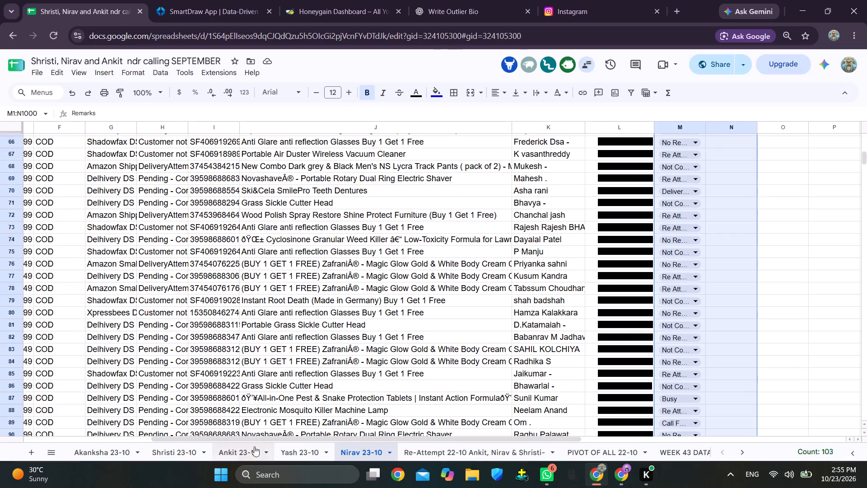
pyautogui.click(247, 448)
pyautogui.hscroll(10, 324, 324)
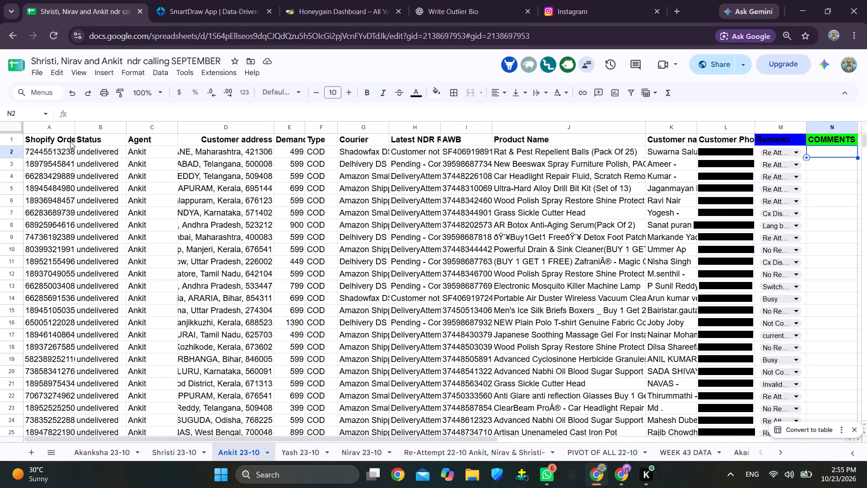
pyautogui.click(47, 136)
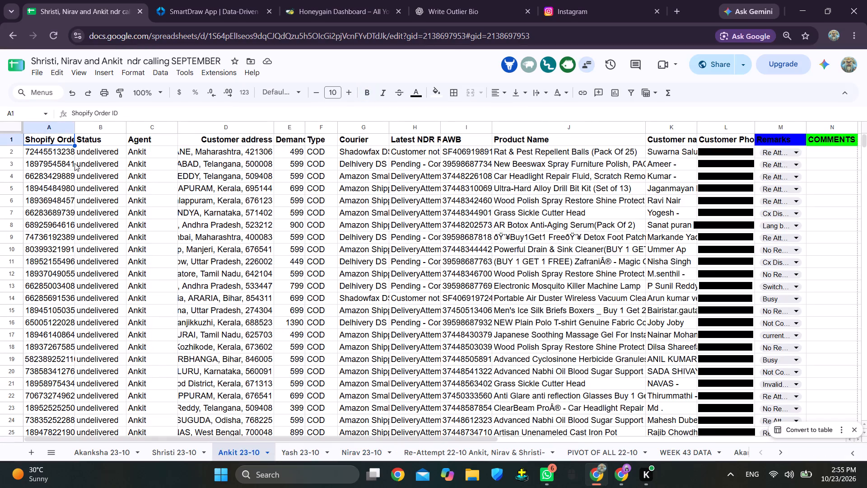
pyautogui.hotkey('ctrl', 'v')
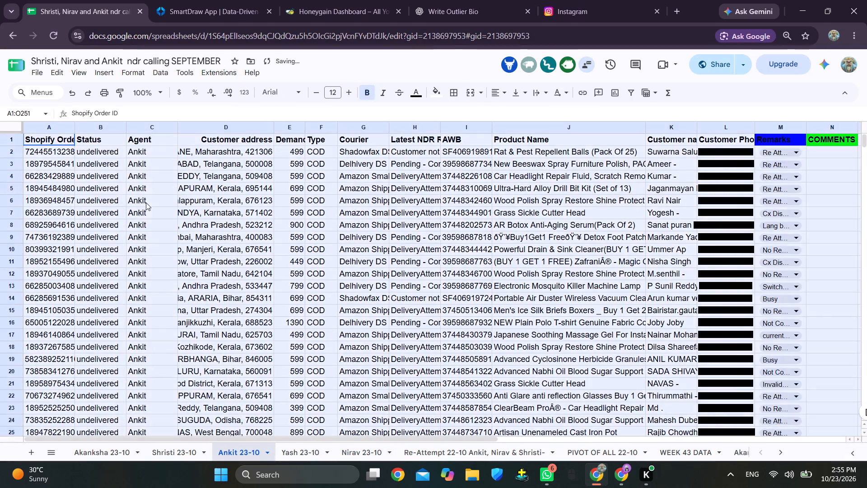
pyautogui.click(62, 138)
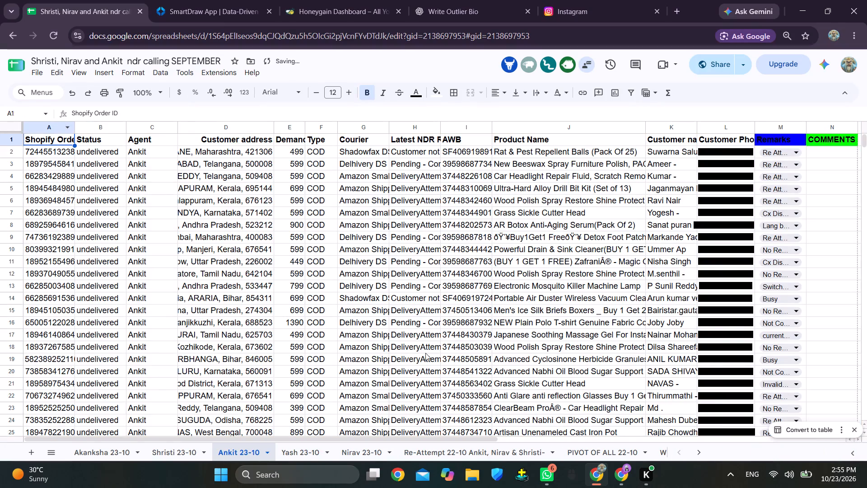
# Return to the Yash 16-10 window and delete the contents of the still-selected A514:O764 block.
pyautogui.click(622, 474)
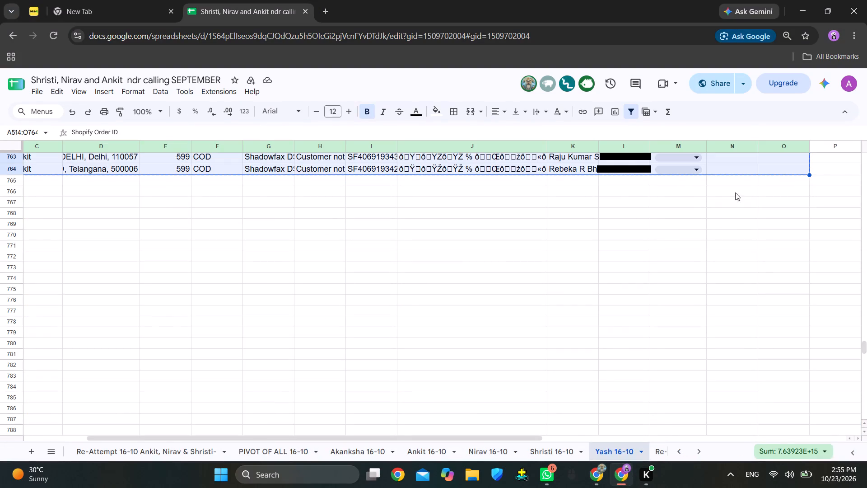
pyautogui.press('Delete')
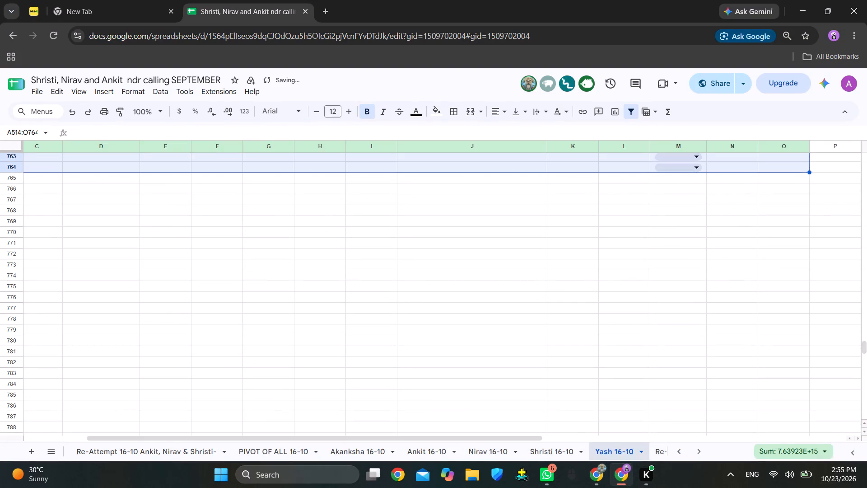
# Copy blank cell N766 and paste it over columns M and N from row 510 through the block's end to clear leftover dropdowns and fills.
pyautogui.scroll(4, 733, 214)
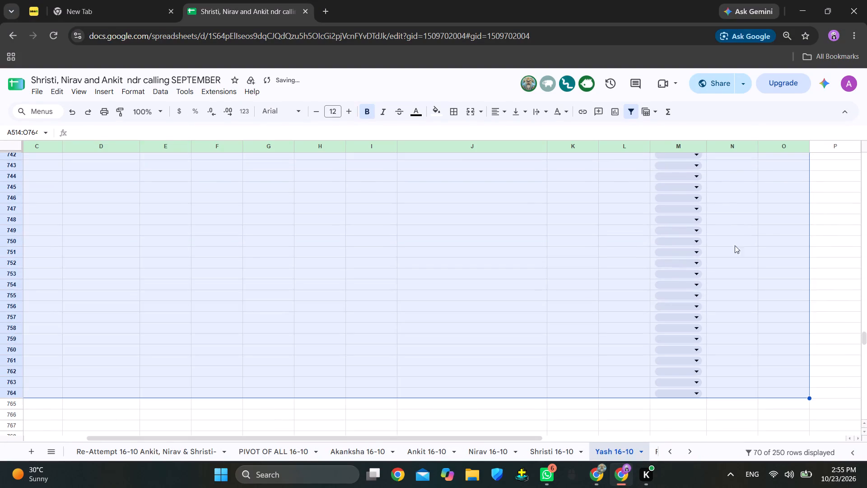
pyautogui.click(723, 411)
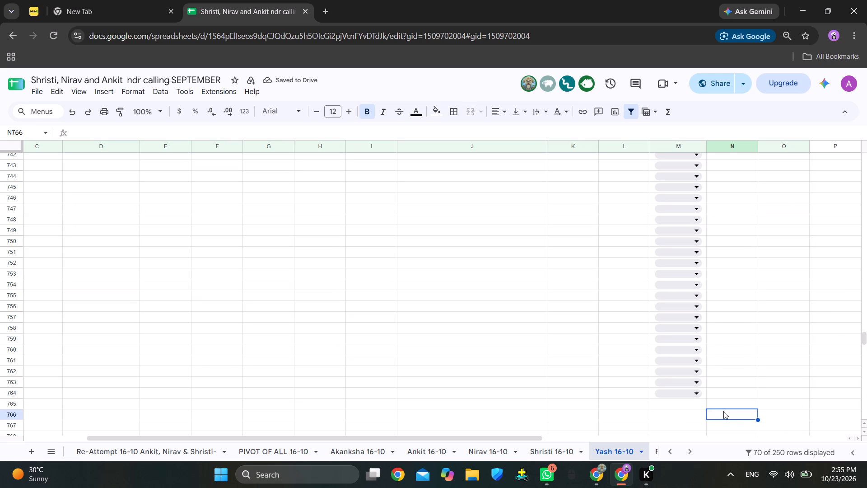
pyautogui.hotkey('ctrl', 'c')
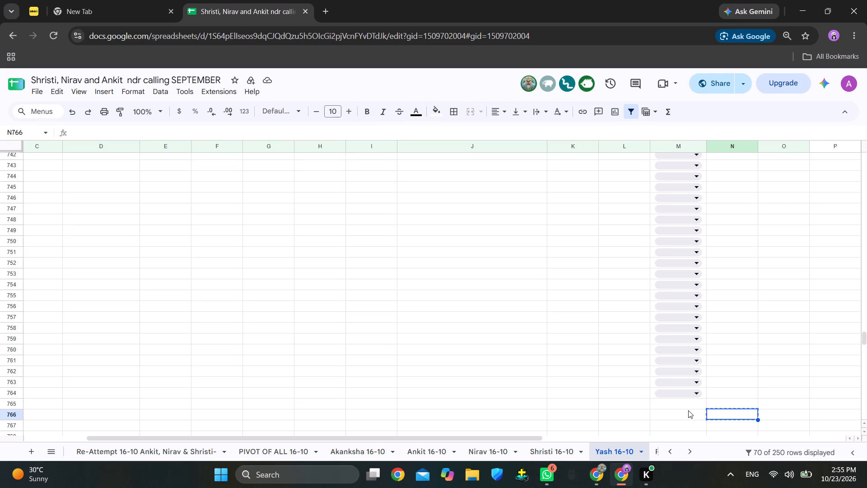
pyautogui.moveTo(687, 412); pyautogui.dragTo(688, 34)
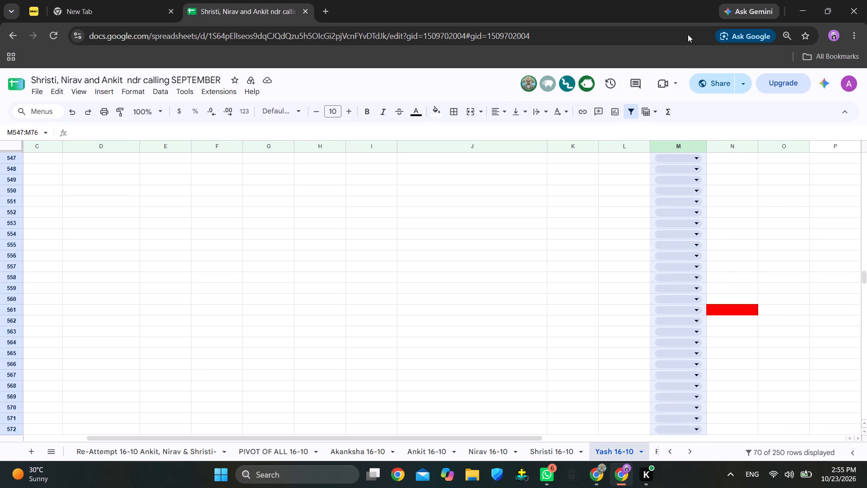
pyautogui.moveTo(688, 34); pyautogui.dragTo(685, 487)
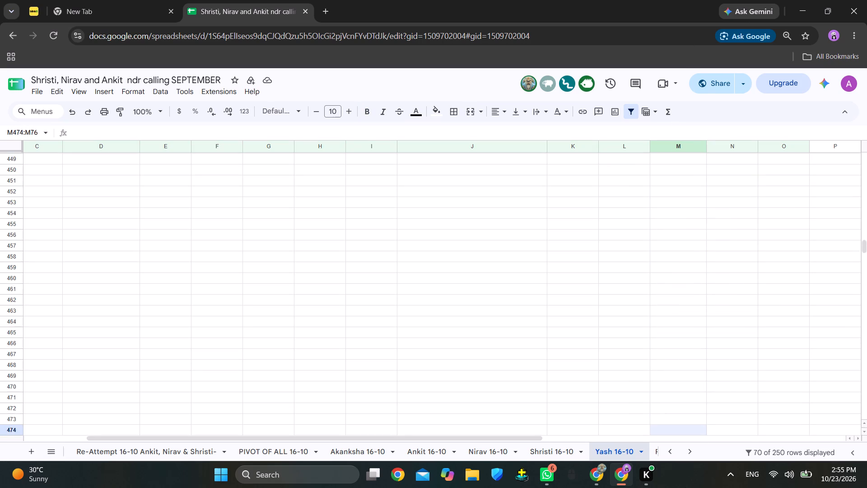
pyautogui.moveTo(685, 487); pyautogui.dragTo(737, 186)
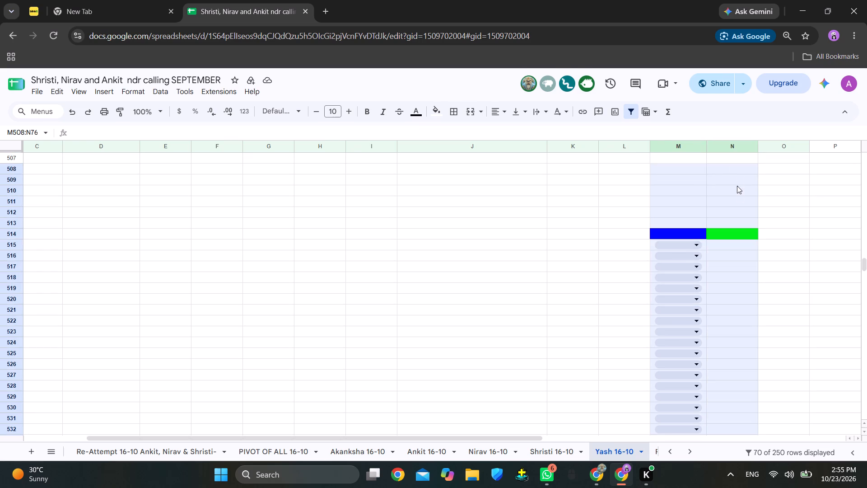
pyautogui.moveTo(737, 186); pyautogui.dragTo(737, 195)
pyautogui.hotkey('ctrl', 'v')
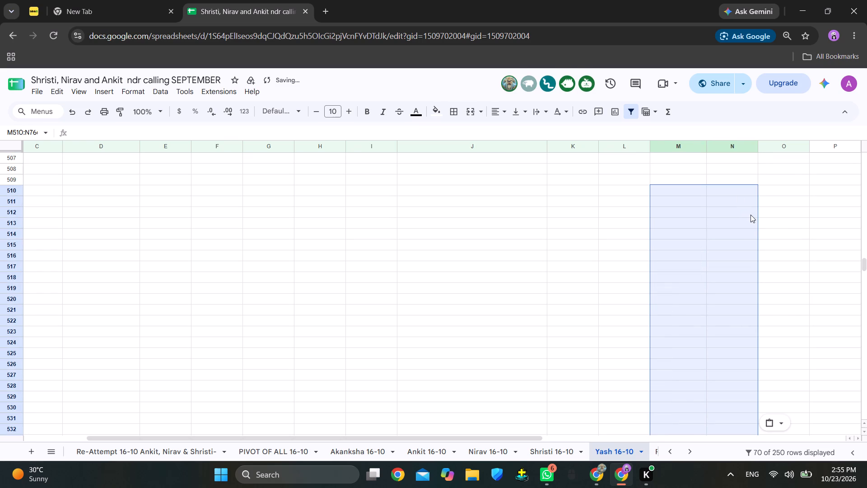
pyautogui.click(807, 260)
pyautogui.scroll(-16, 801, 266)
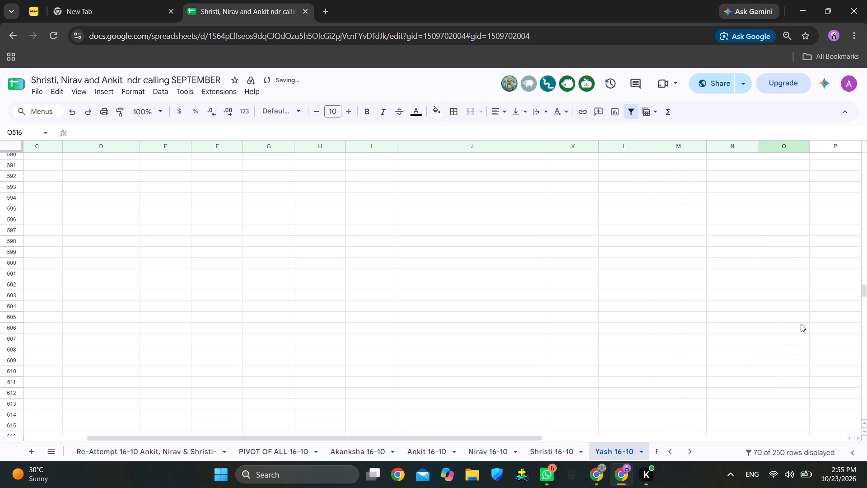
pyautogui.scroll(-6, 800, 328)
pyautogui.scroll(1, 825, 343)
pyautogui.click(838, 393)
pyautogui.scroll(-1, 454, 339)
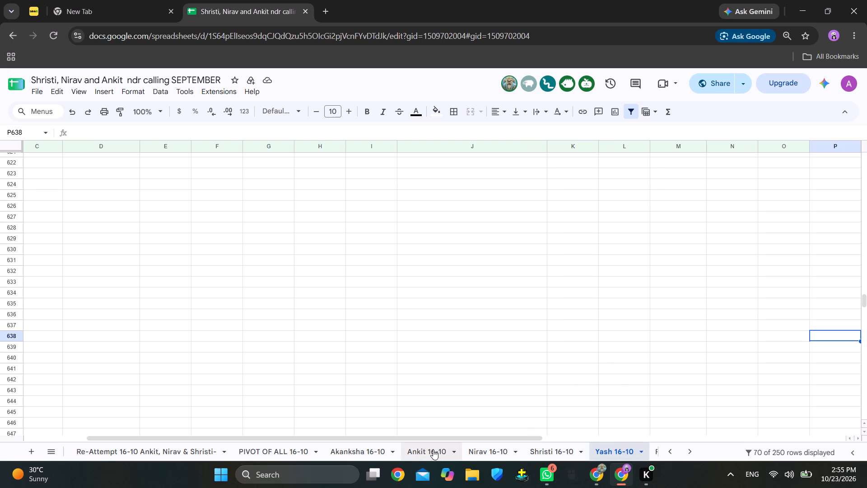
# Open the Ankit 23-10 sheet and review the pasted orders and their remarks from the header row downward.
pyautogui.hscroll(19, 434, 450)
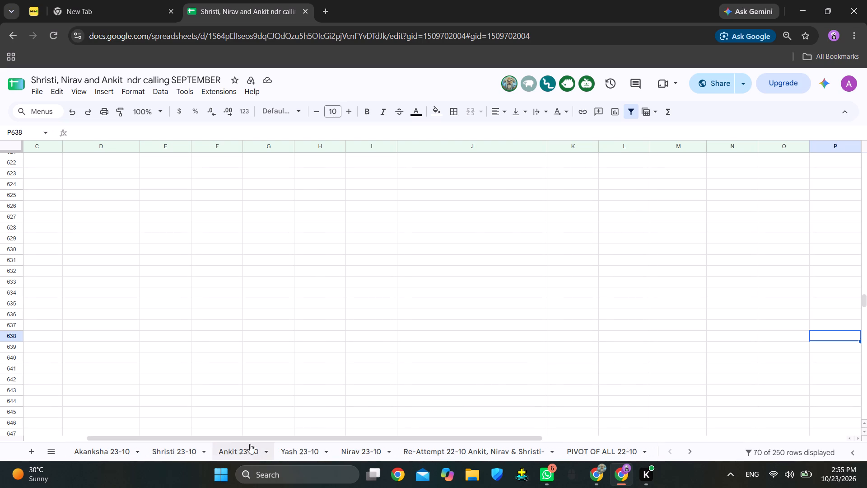
pyautogui.click(237, 448)
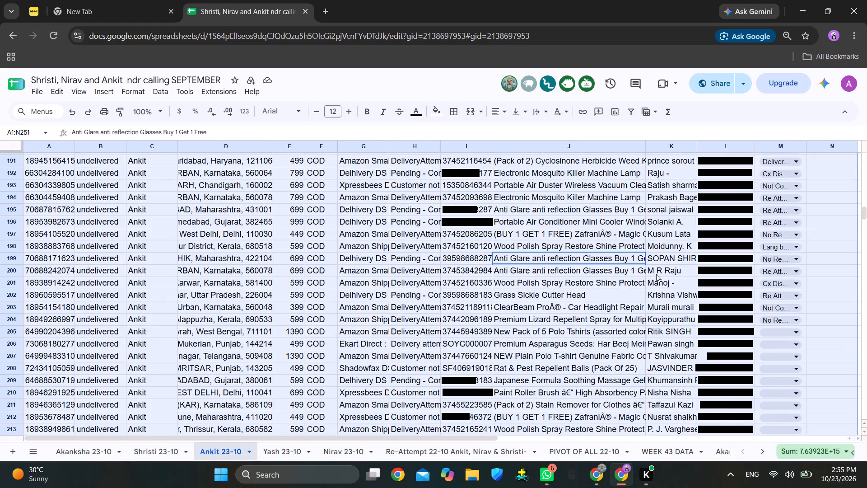
pyautogui.scroll(7, 562, 282)
pyautogui.scroll(13, 622, 269)
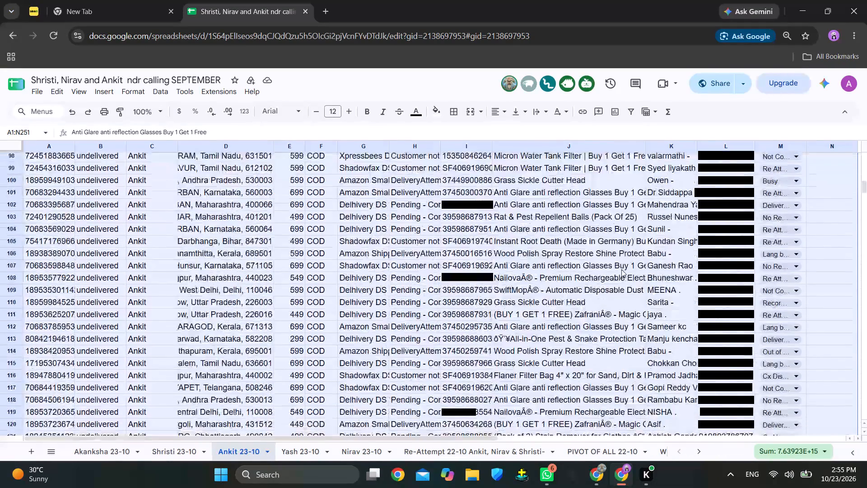
pyautogui.scroll(13, 621, 269)
pyautogui.scroll(-1, 392, 258)
pyautogui.scroll(7, 392, 258)
pyautogui.scroll(-1, 391, 252)
pyautogui.scroll(11, 388, 252)
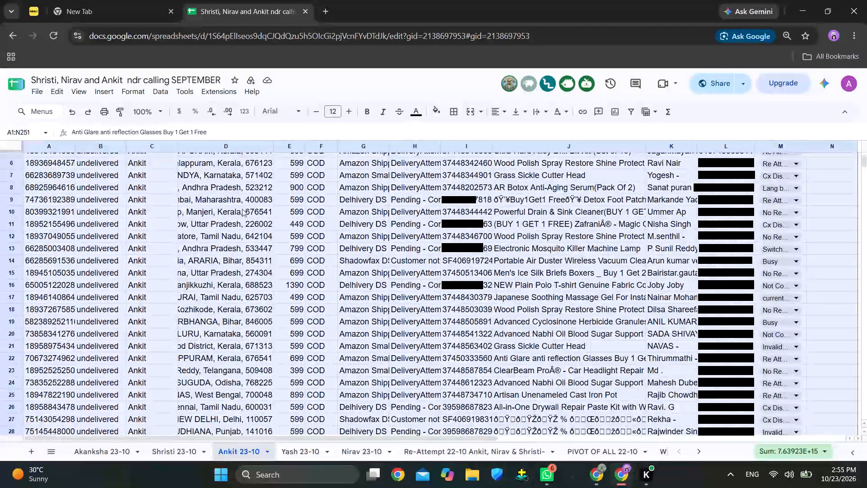
pyautogui.click(56, 158)
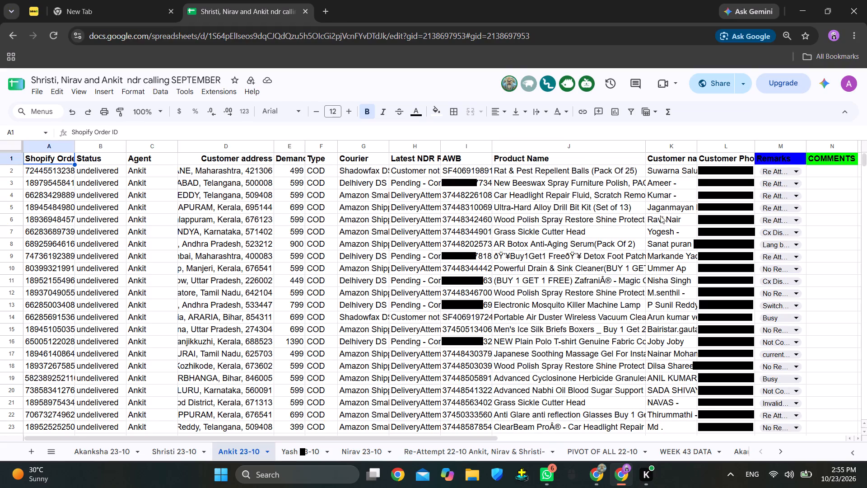
pyautogui.scroll(-7, 695, 221)
pyautogui.scroll(-9, 769, 238)
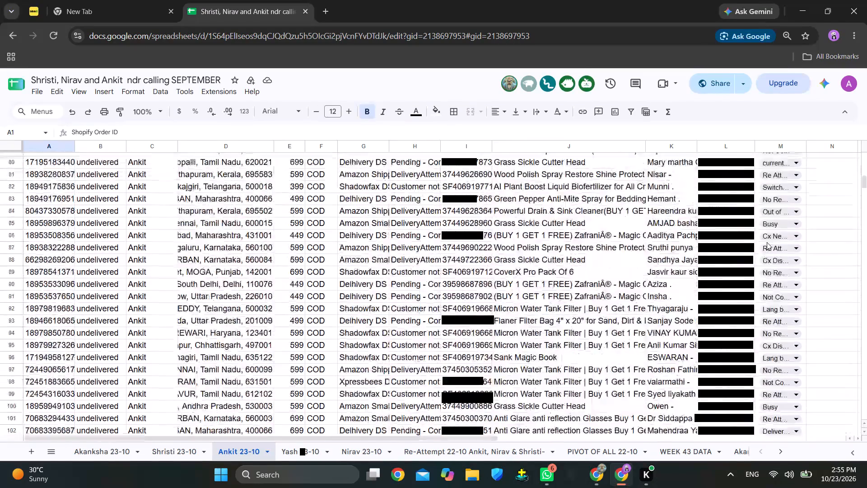
pyautogui.scroll(-19, 767, 242)
pyautogui.scroll(-3, 762, 258)
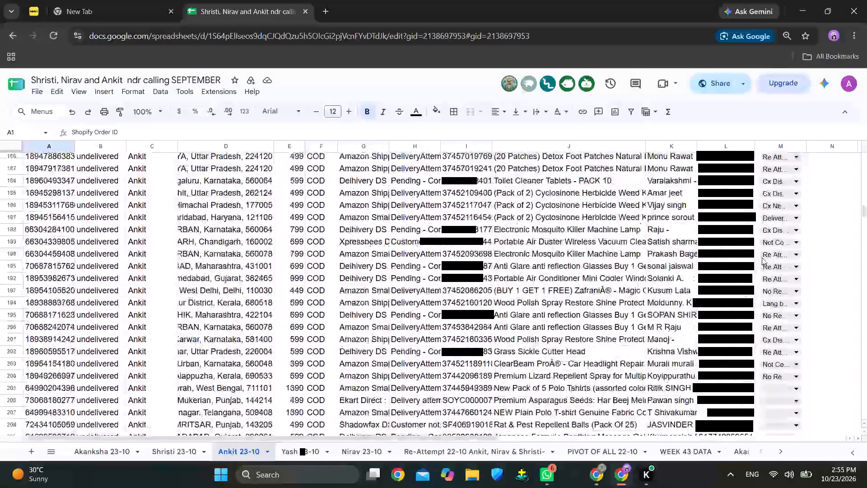
# Check how far the call remarks in column M are filled in the Akanksha, Shristi, Ankit, Yash and Nirav 23-10 sheets.
pyautogui.scroll(-4, 762, 258)
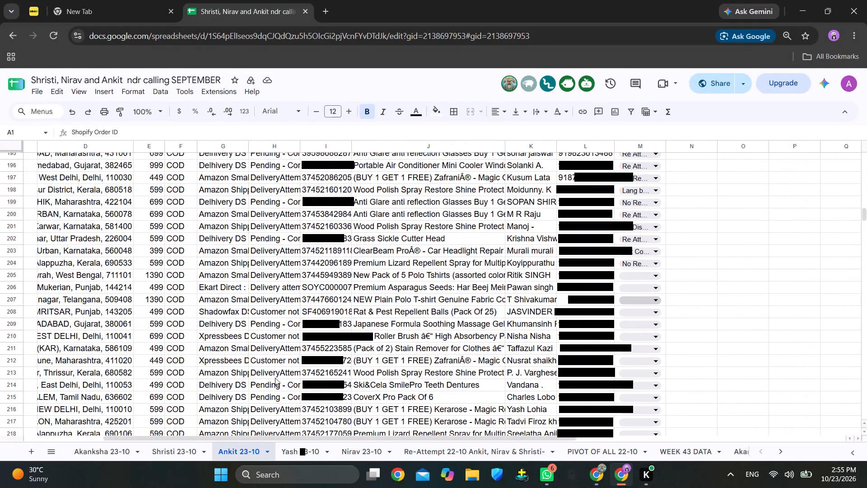
pyautogui.click(98, 453)
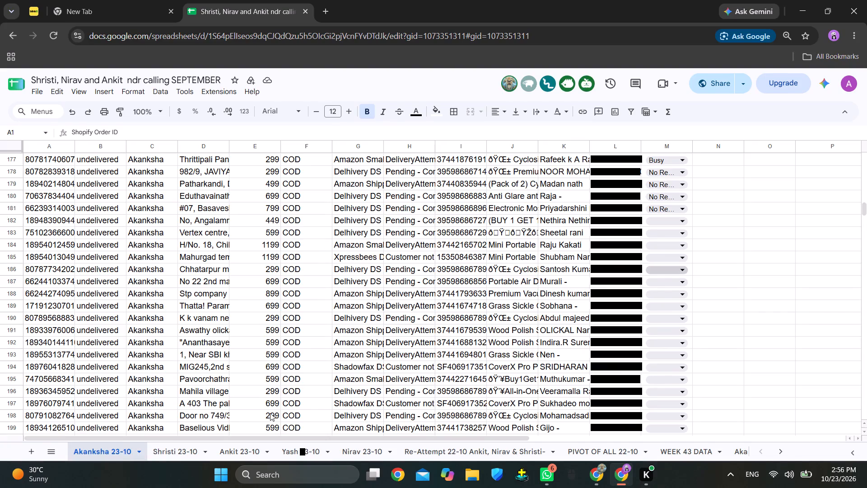
pyautogui.click(176, 453)
pyautogui.scroll(-4, 677, 282)
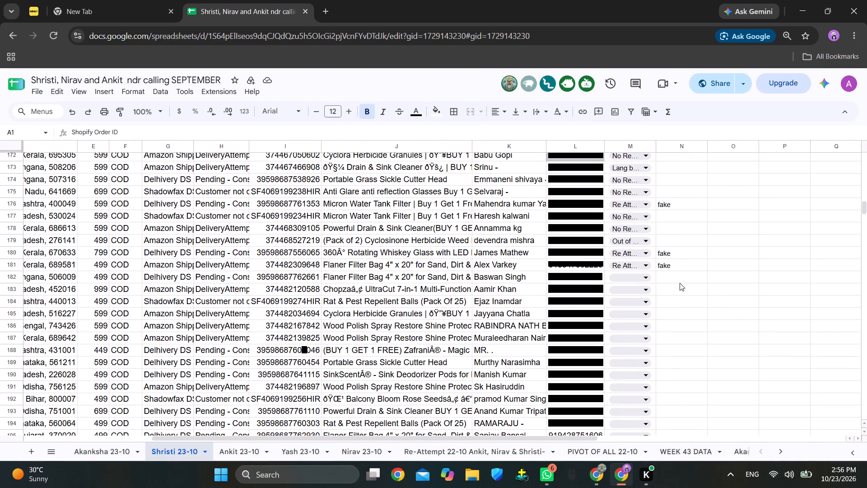
pyautogui.scroll(-4, 716, 275)
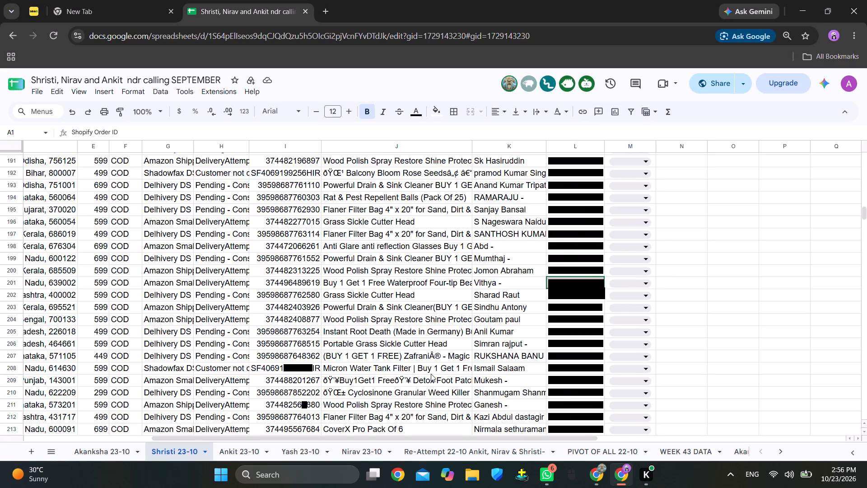
pyautogui.click(249, 452)
pyautogui.scroll(-1, 638, 324)
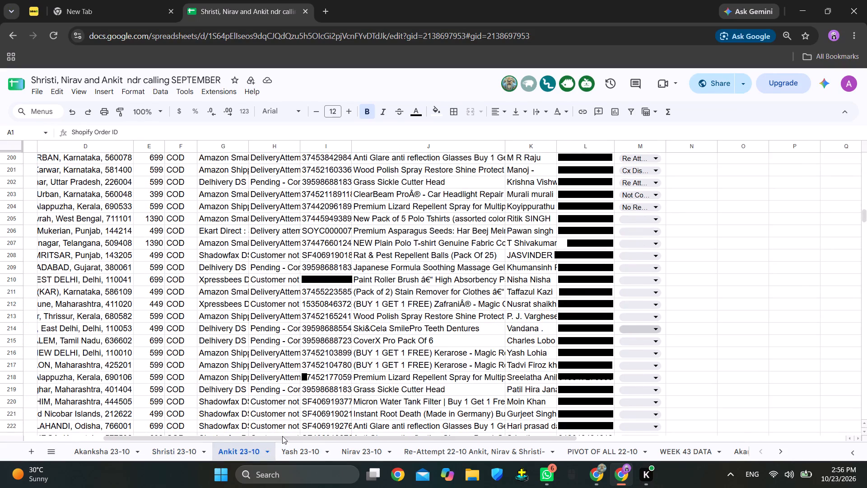
pyautogui.click(305, 452)
pyautogui.scroll(-2, 666, 282)
pyautogui.scroll(1, 666, 282)
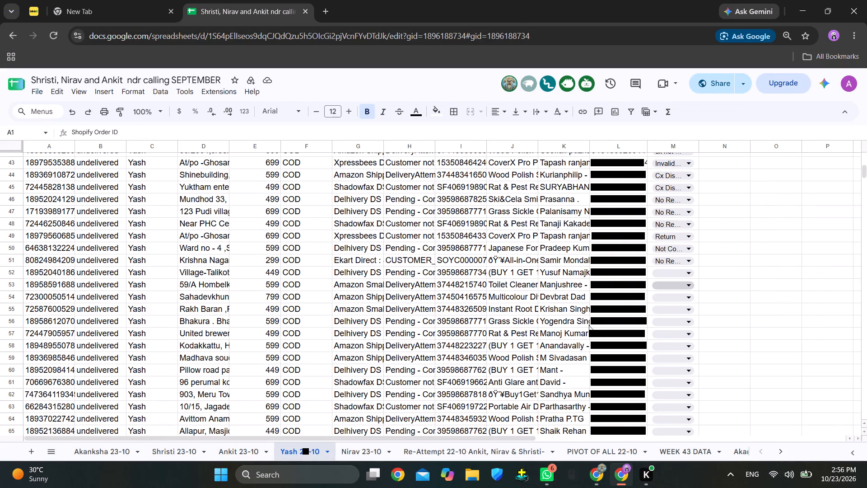
pyautogui.click(352, 451)
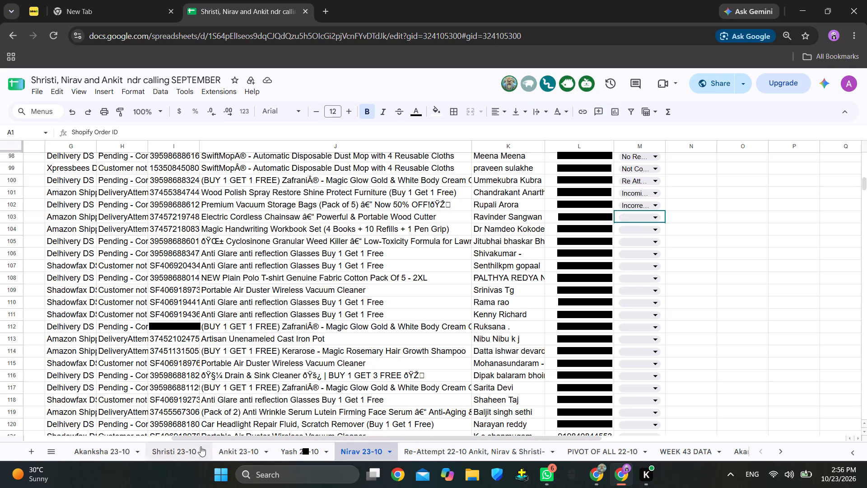
# Examine the Shristi 23-10 sheet's remarks column for filled and blank stretches between about rows 61 and 213.
pyautogui.click(181, 449)
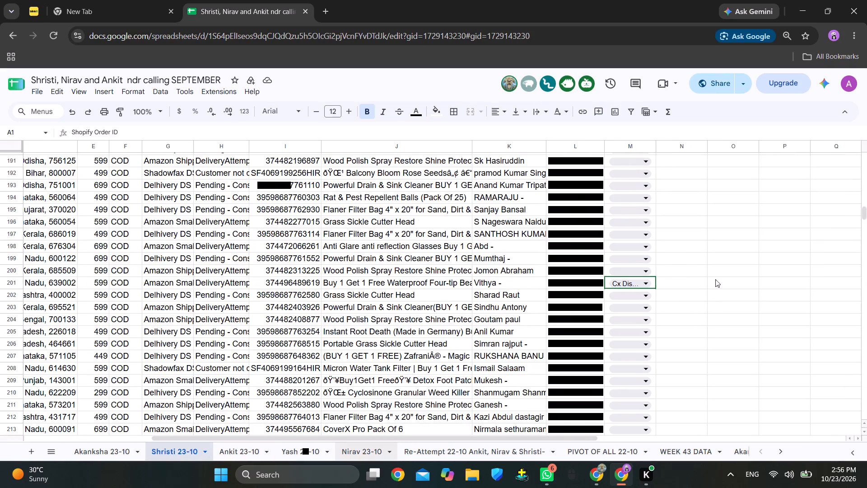
pyautogui.scroll(3, 712, 276)
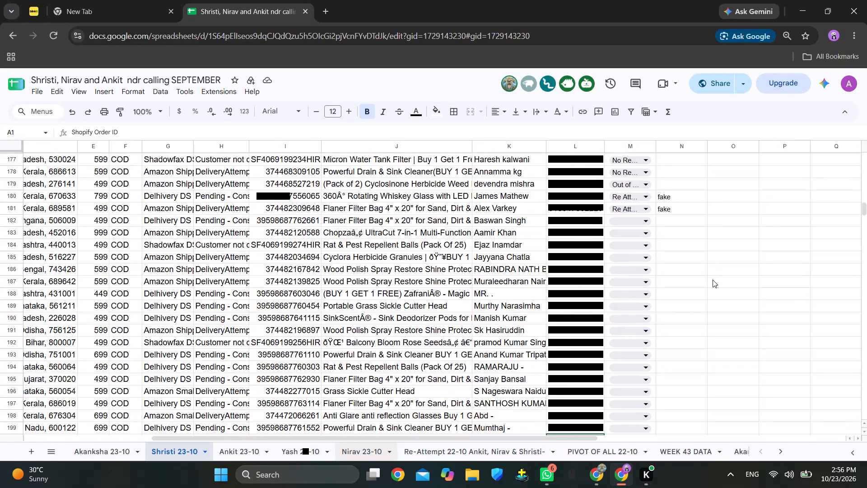
pyautogui.scroll(4, 713, 280)
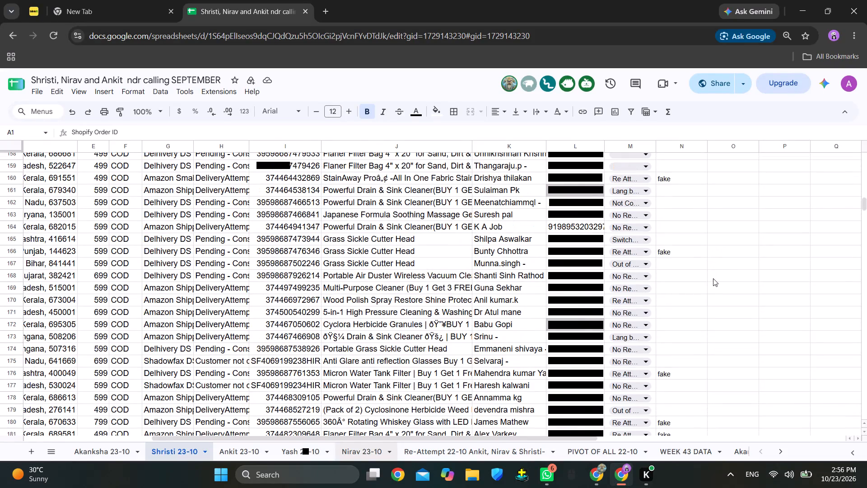
pyautogui.scroll(5, 713, 278)
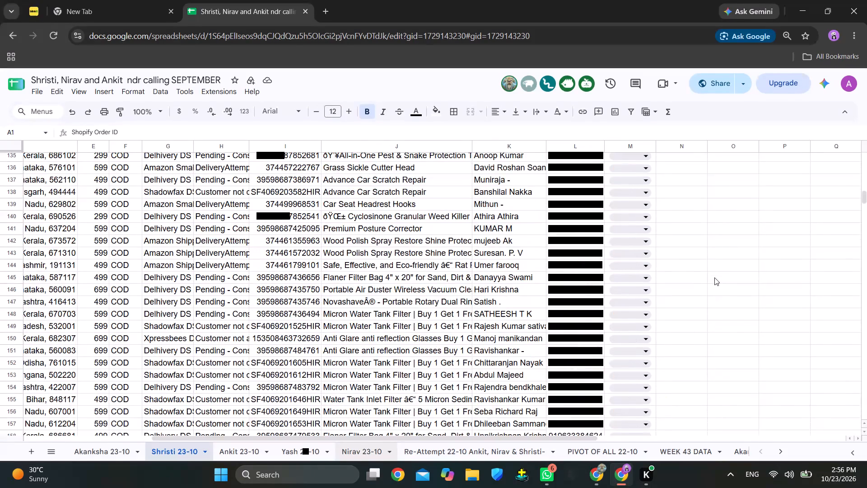
pyautogui.scroll(12, 714, 277)
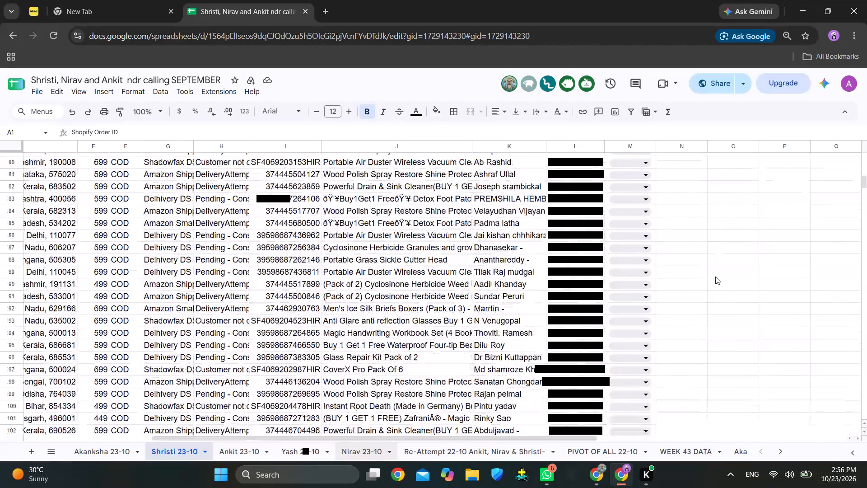
pyautogui.scroll(4, 715, 277)
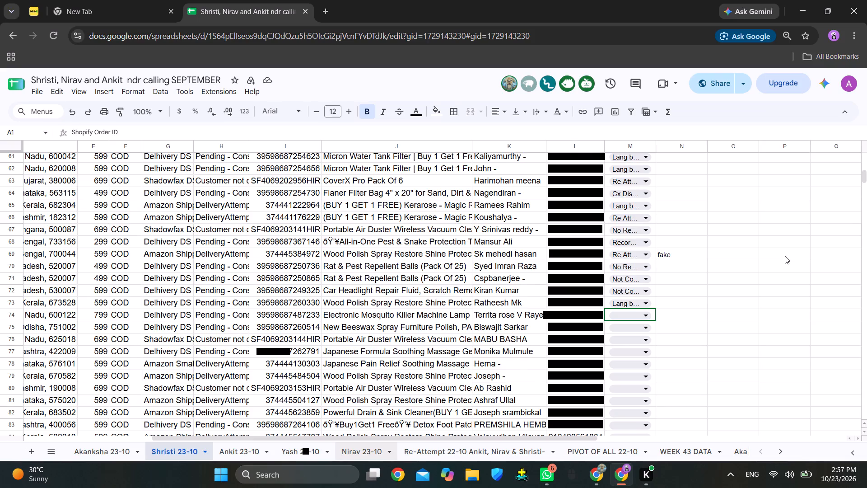
pyautogui.scroll(-15, 785, 257)
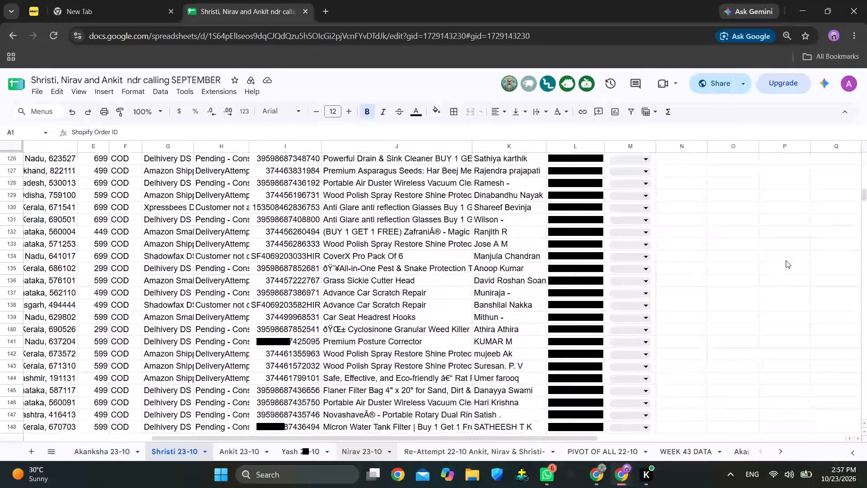
pyautogui.scroll(-11, 786, 260)
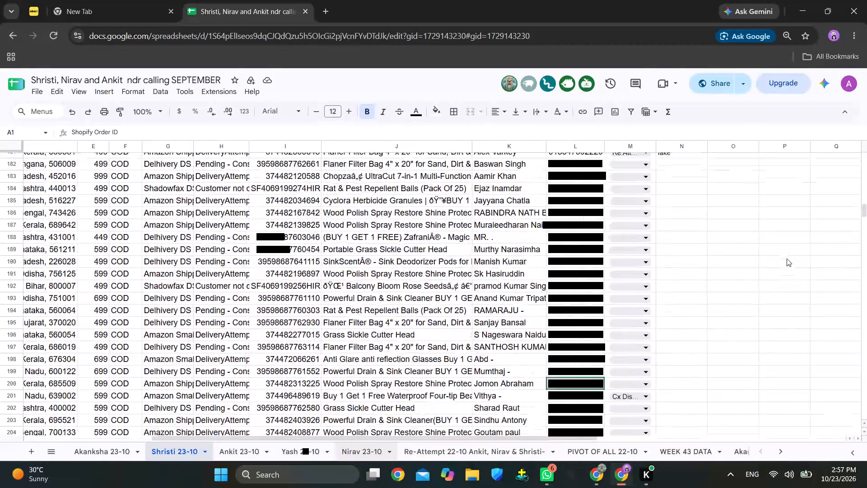
pyautogui.scroll(6, 762, 267)
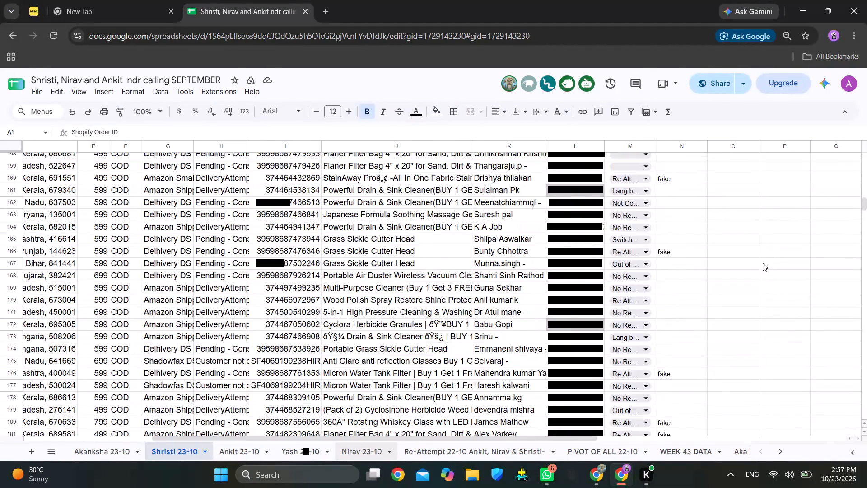
pyautogui.scroll(18, 763, 263)
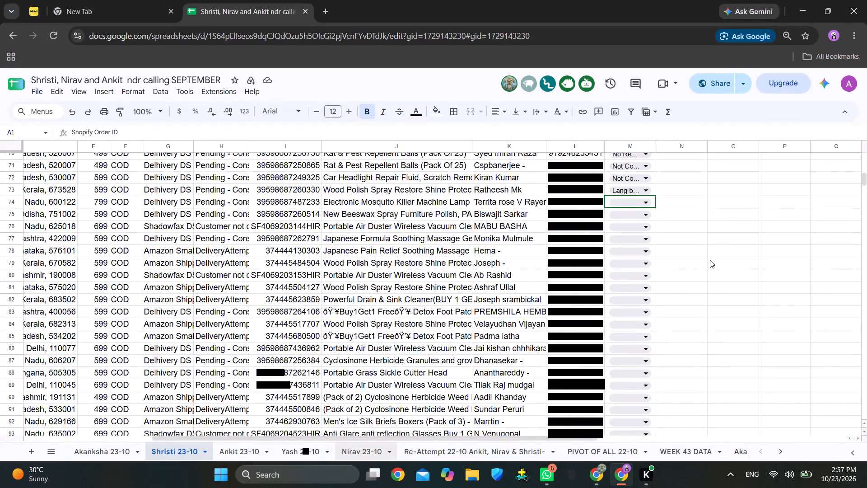
pyautogui.scroll(-7, 709, 263)
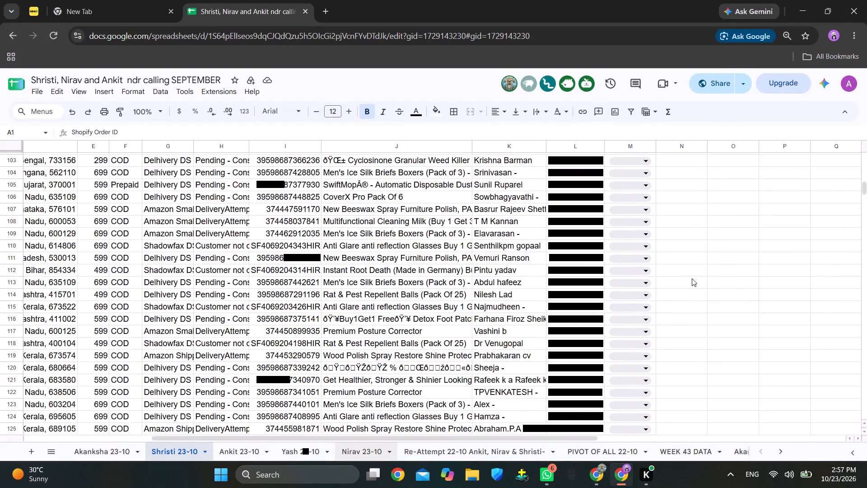
pyautogui.scroll(-1, 692, 279)
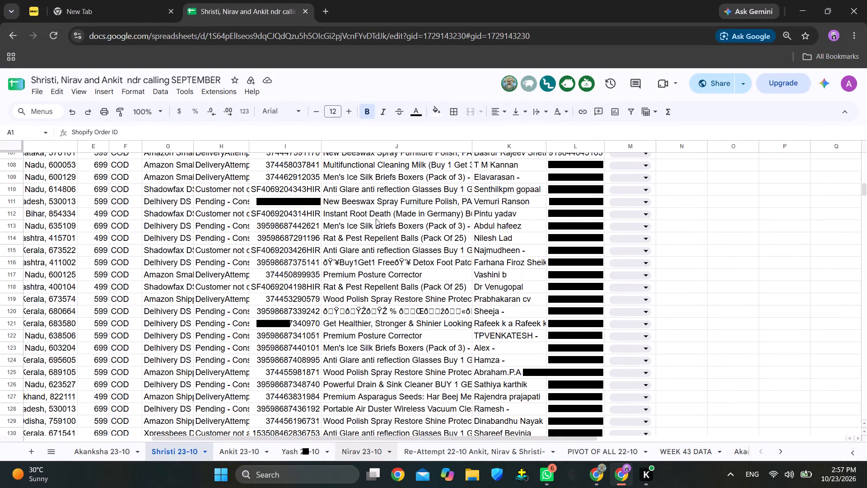
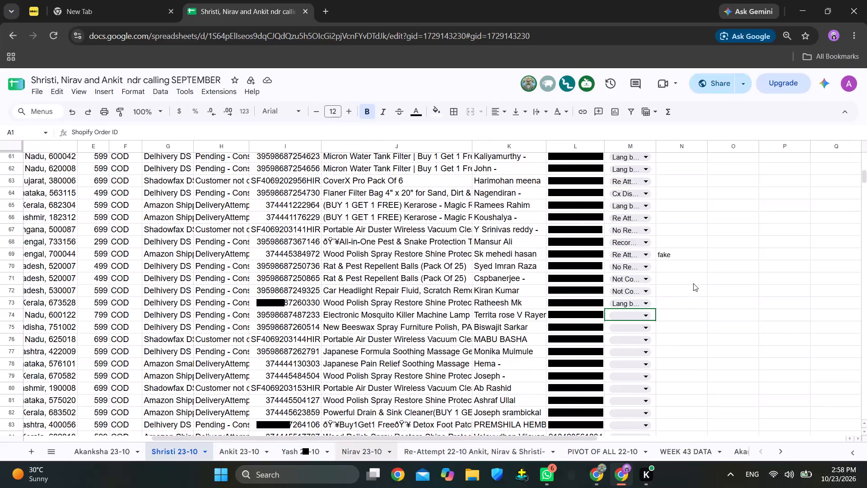
# Examine the Shristi 23-10 sheet's column M for filled and blank remarks between about rows 61 and 204.
pyautogui.scroll(-19, 693, 284)
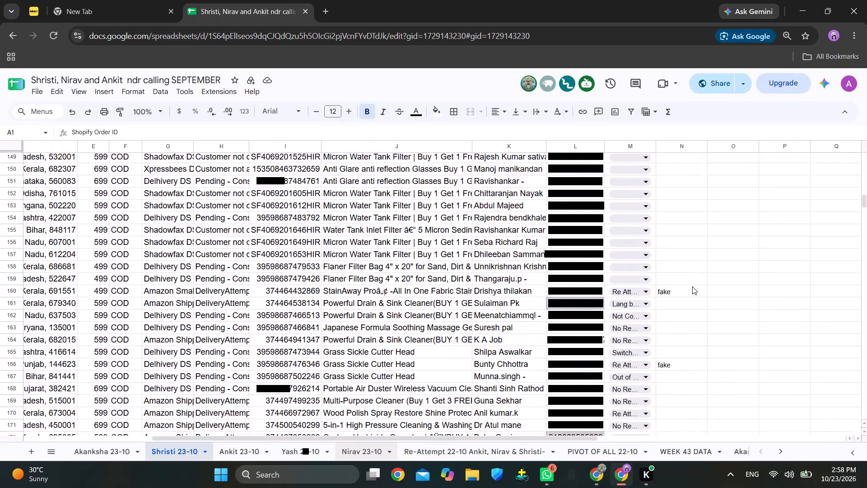
pyautogui.scroll(-7, 692, 286)
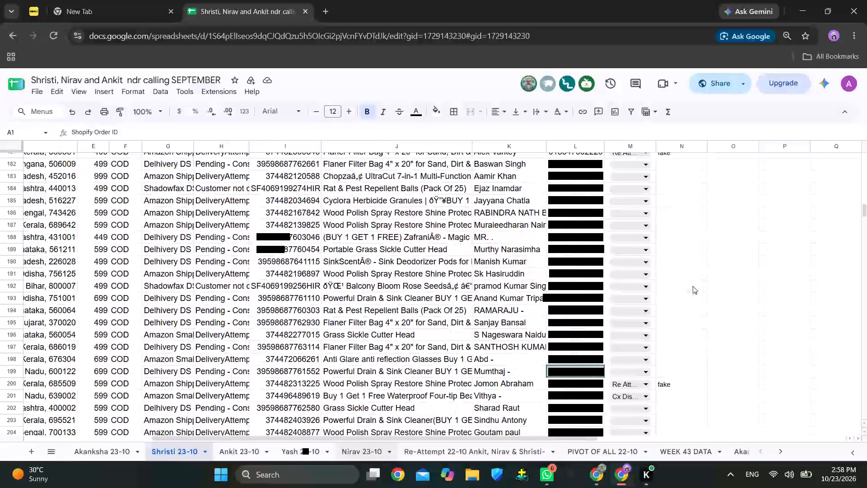
pyautogui.scroll(9, 693, 286)
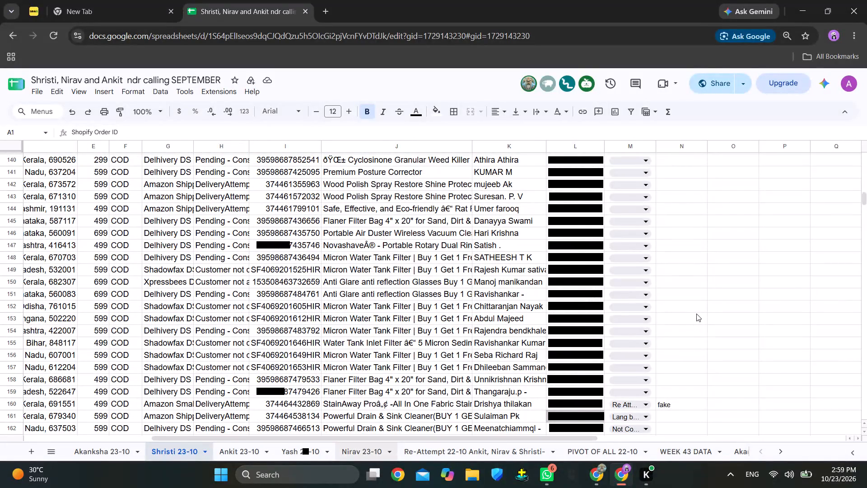
pyautogui.scroll(9, 696, 313)
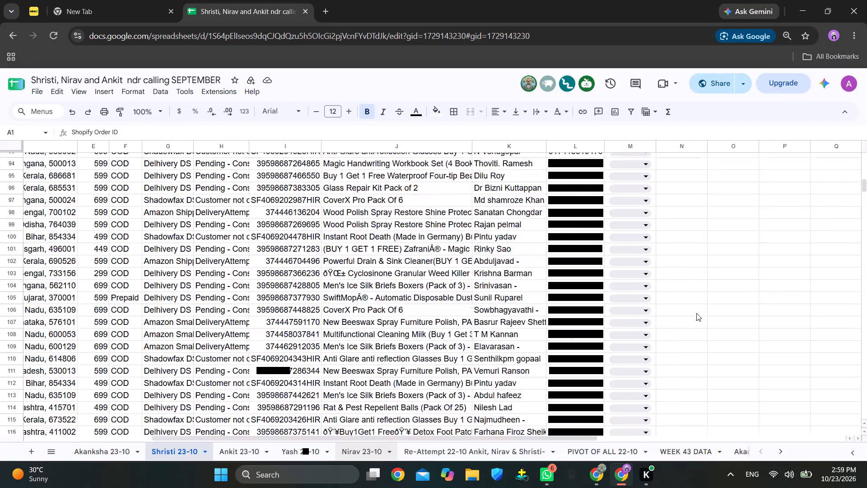
pyautogui.scroll(7, 696, 313)
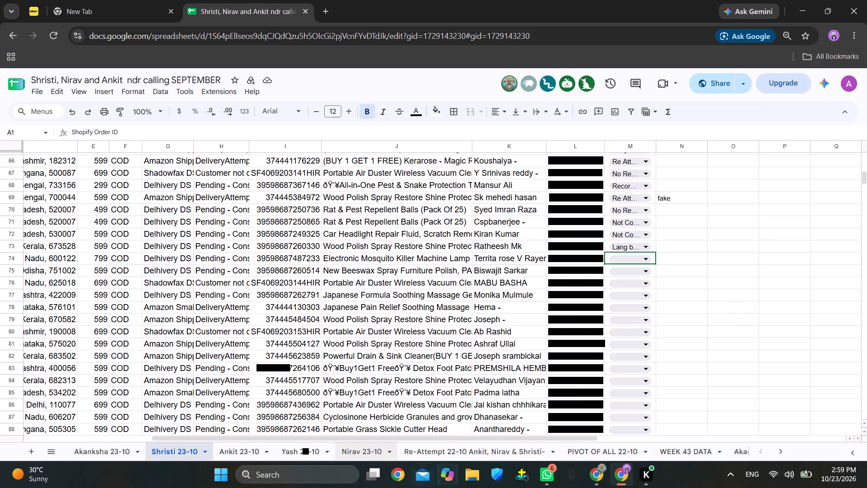
# Check column M remark progress in the Nirav, Yash, Akanksha and Ankit 23-10 sheets, and return to Shristi 23-10.
pyautogui.click(368, 454)
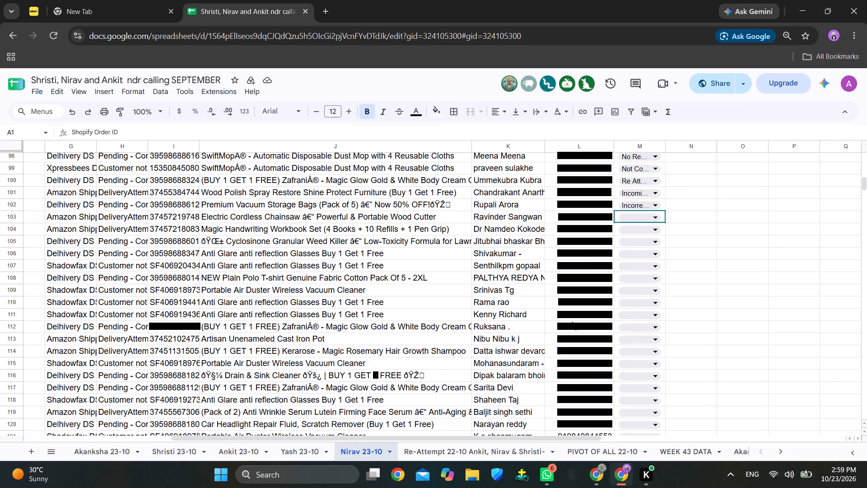
pyautogui.click(298, 450)
pyautogui.click(85, 447)
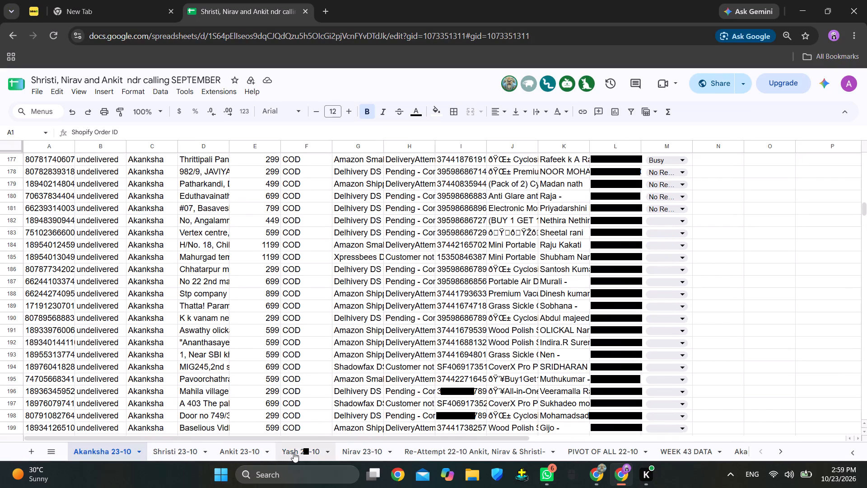
pyautogui.click(235, 450)
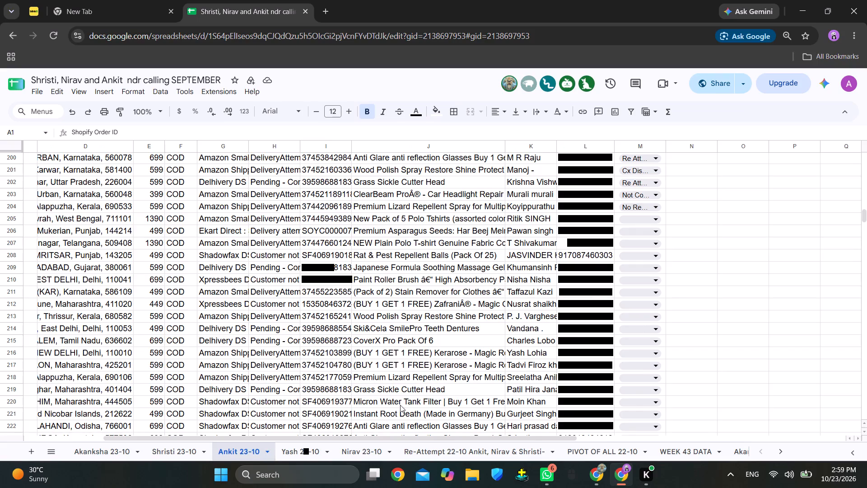
pyautogui.click(186, 455)
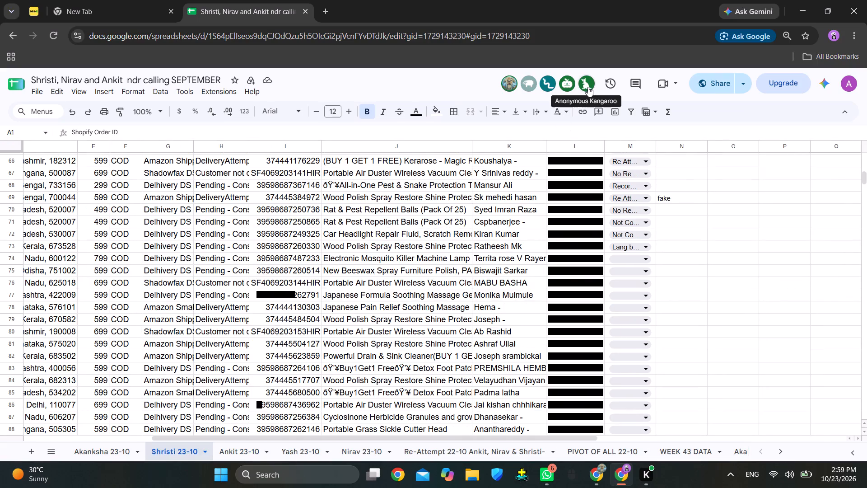
# Review the blank remark stretches in Shristi 23-10 between about rows 70 and 204 to find where to continue calling.
pyautogui.scroll(-3, 750, 305)
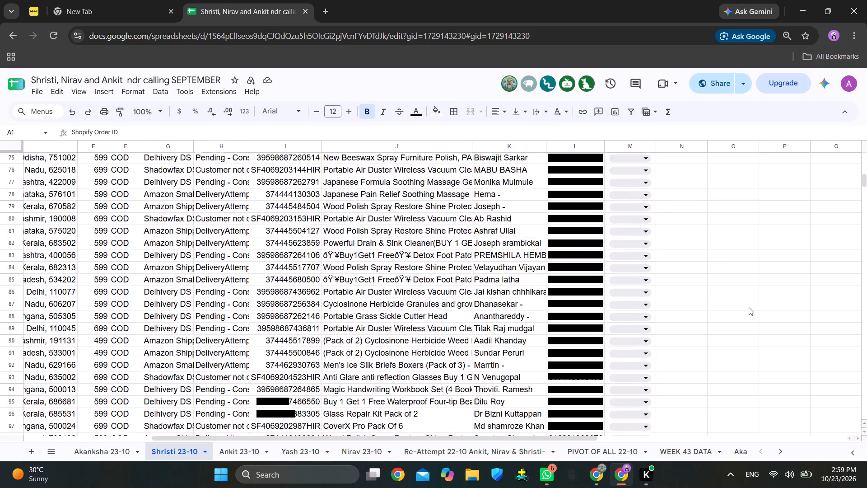
pyautogui.scroll(-20, 749, 307)
pyautogui.scroll(-2, 749, 307)
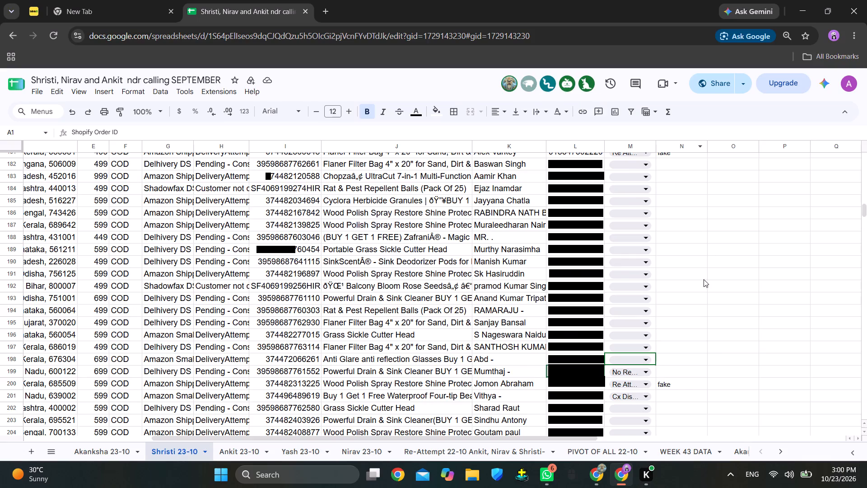
pyautogui.scroll(6, 706, 289)
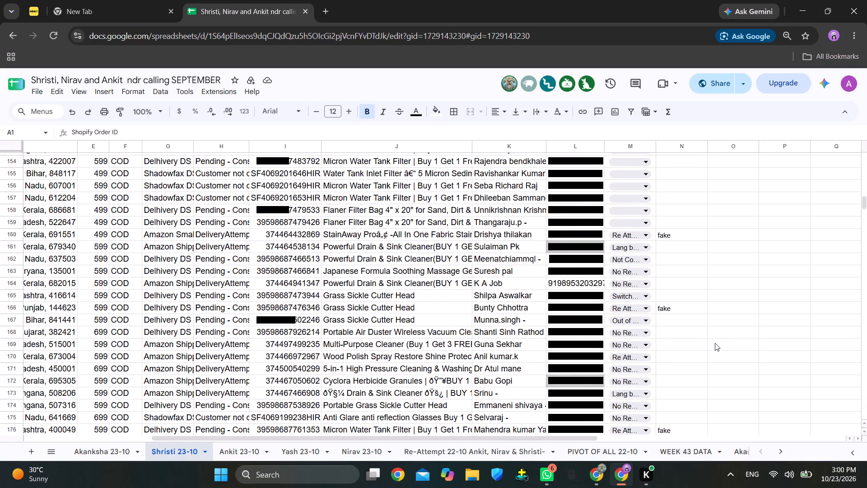
pyautogui.scroll(14, 717, 341)
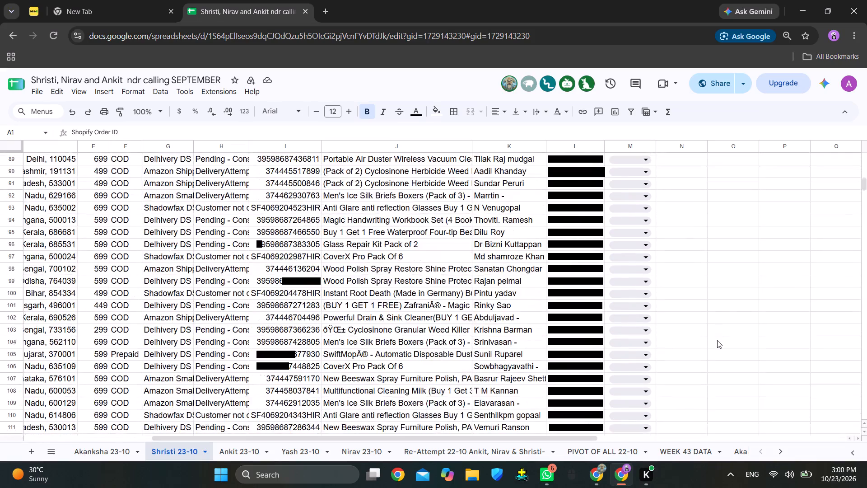
pyautogui.scroll(6, 718, 340)
pyautogui.scroll(-4, 718, 343)
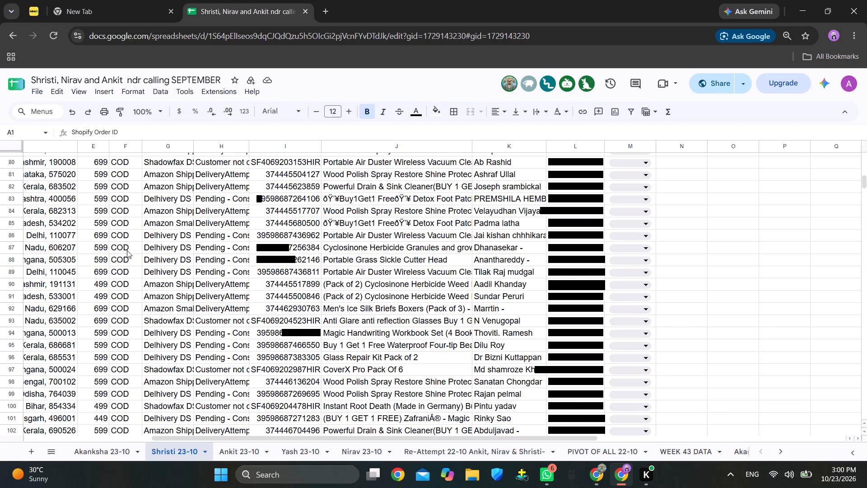
pyautogui.scroll(1, 87, 251)
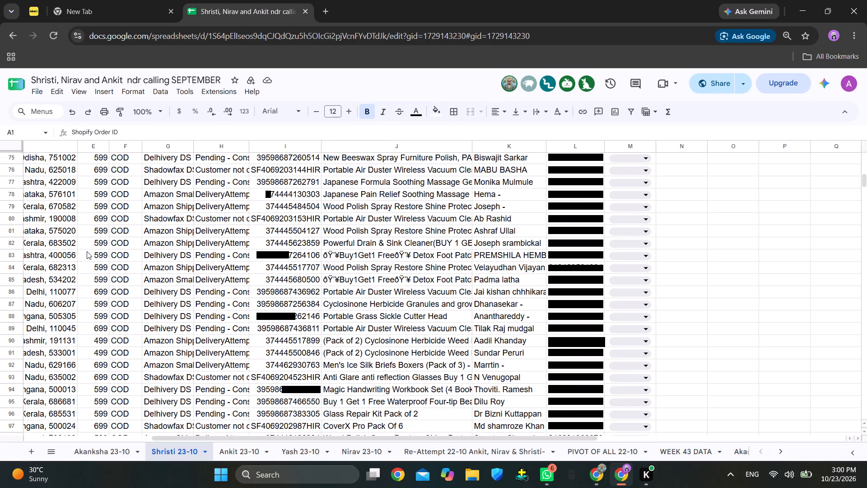
pyautogui.scroll(-1, 109, 251)
pyautogui.scroll(4, 535, 296)
pyautogui.scroll(-2, 535, 300)
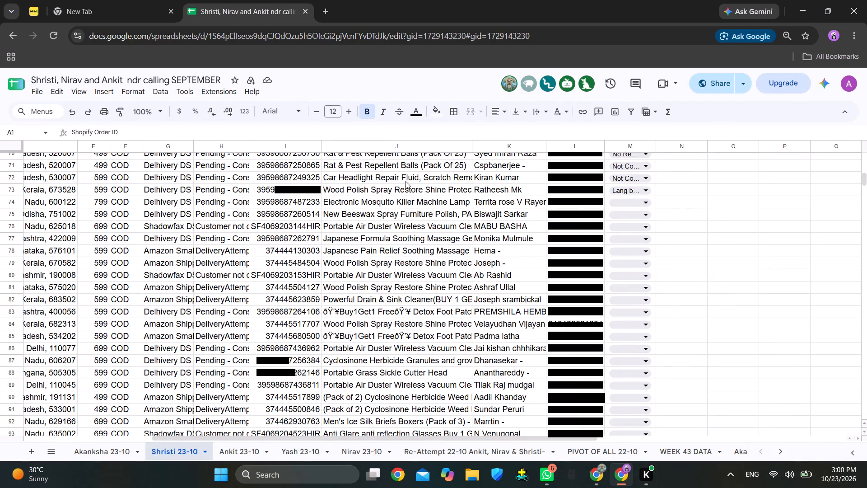
pyautogui.scroll(-1, 451, 285)
pyautogui.scroll(-1, 350, 327)
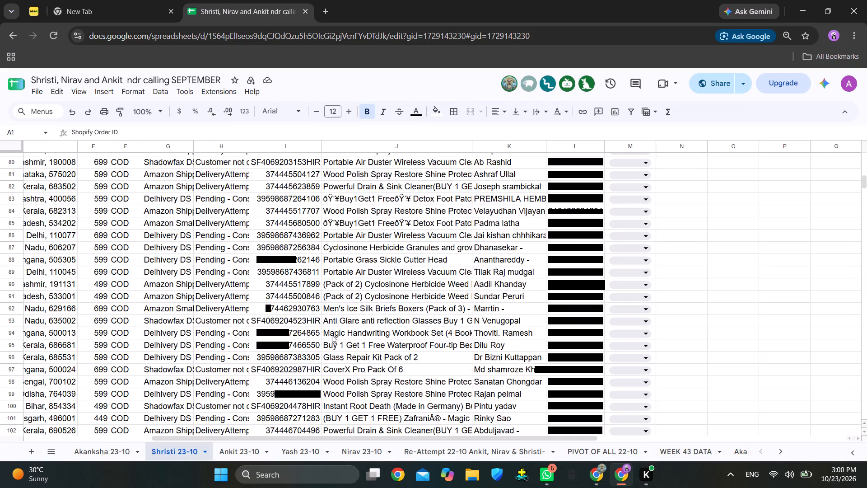
pyautogui.scroll(-1, 180, 370)
pyautogui.scroll(-1, 103, 353)
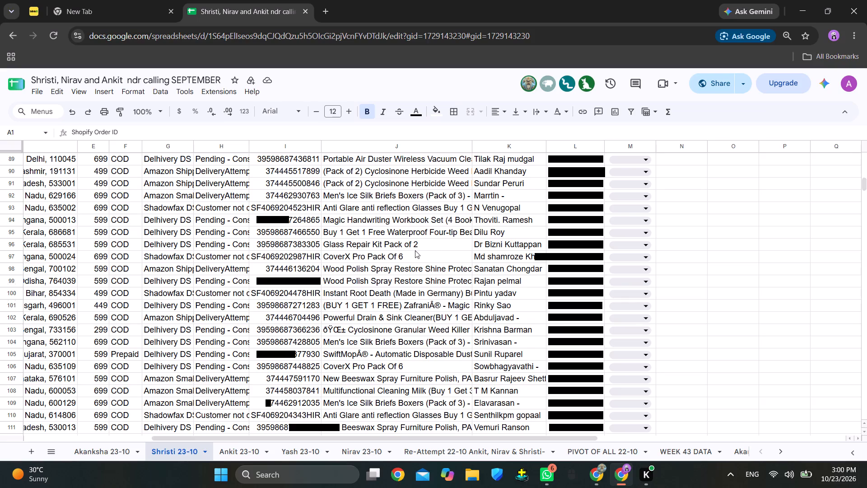
# Set the remark in M96 of Shristi 23-10 to Out of Coverage Area.
pyautogui.moveTo(309, 439); pyautogui.dragTo(298, 439)
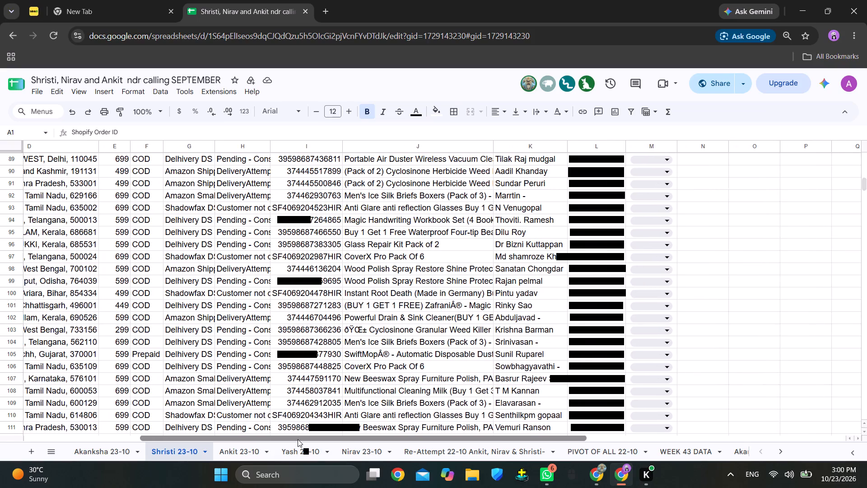
pyautogui.moveTo(298, 439); pyautogui.dragTo(285, 444)
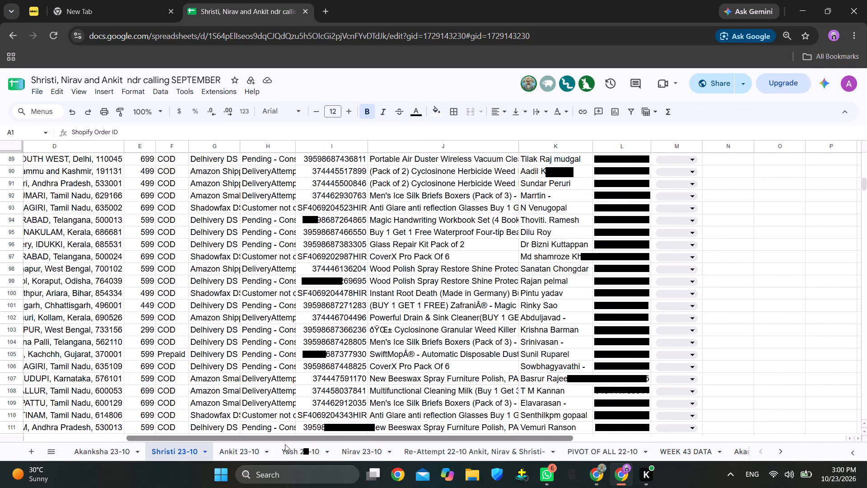
pyautogui.moveTo(285, 444); pyautogui.dragTo(281, 446)
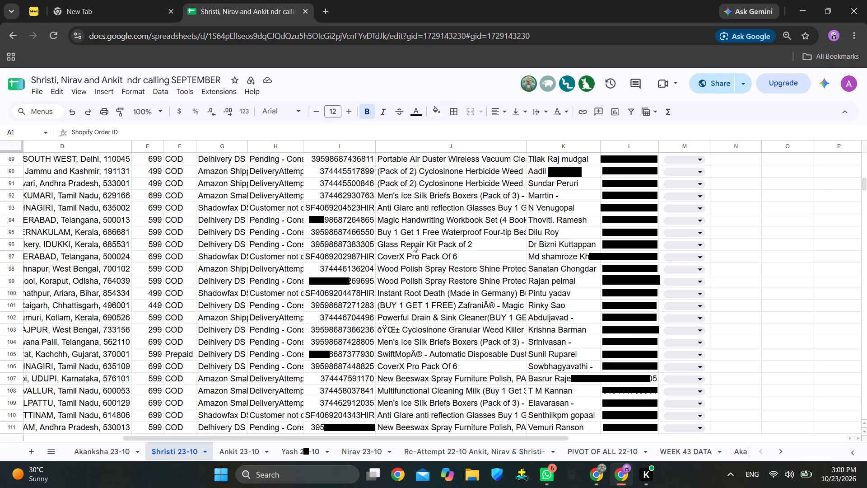
pyautogui.click(686, 246)
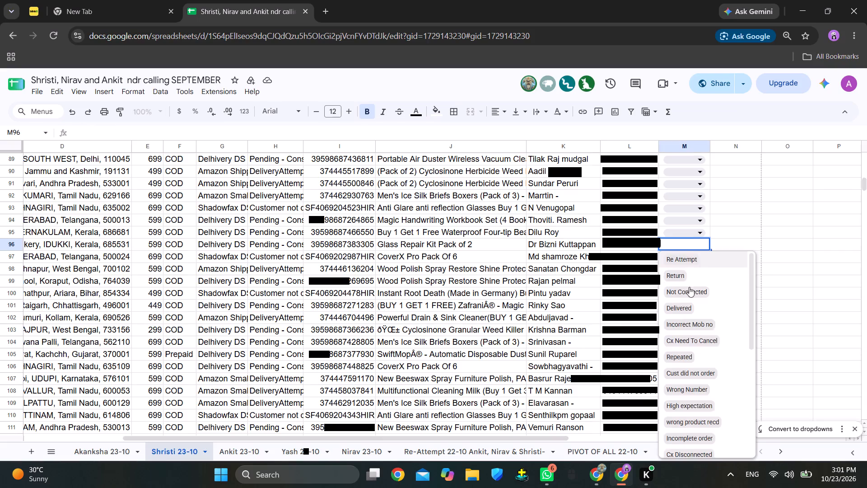
pyautogui.scroll(-8, 695, 324)
pyautogui.click(704, 431)
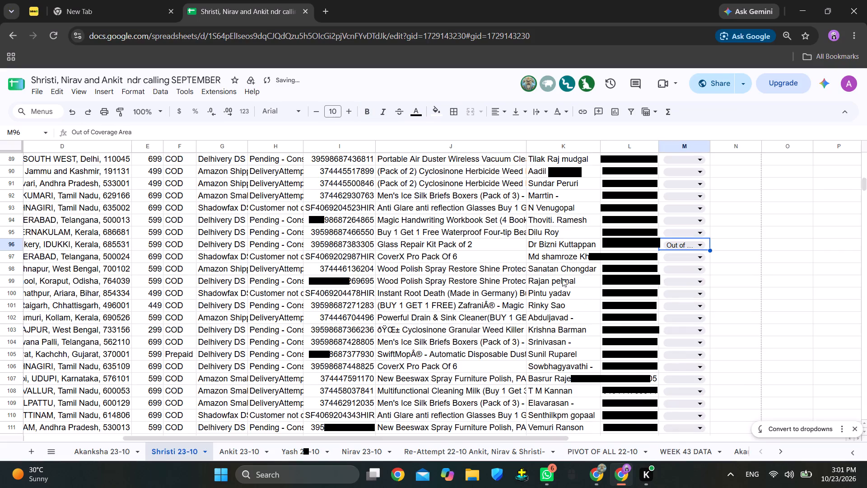
# Check the phone number and customer name in row 97, and set its remark in column M to Lang barrier.
pyautogui.click(626, 255)
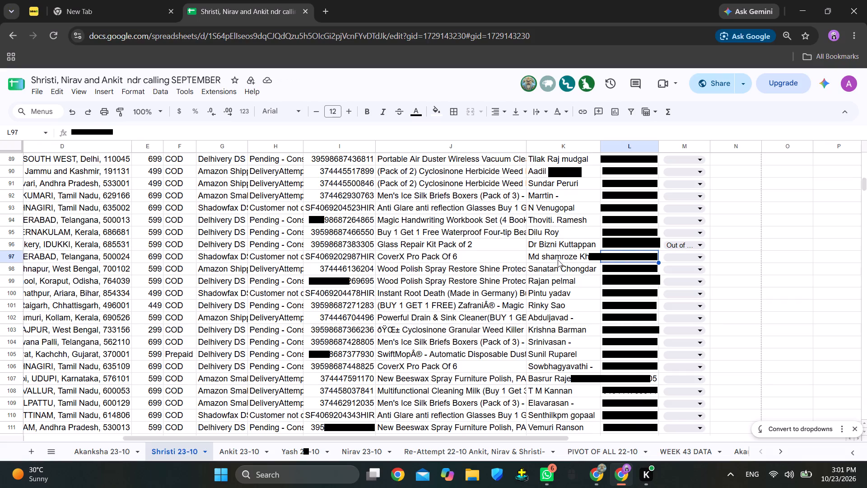
pyautogui.click(559, 260)
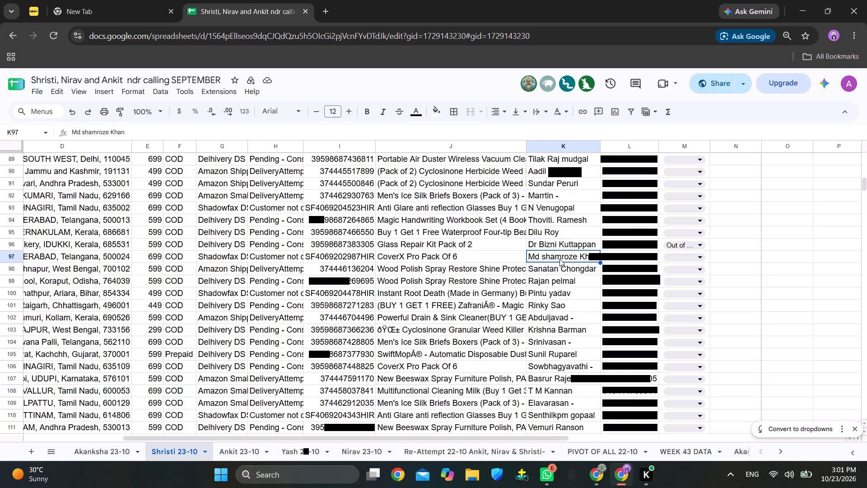
pyautogui.click(683, 258)
pyautogui.scroll(-5, 686, 289)
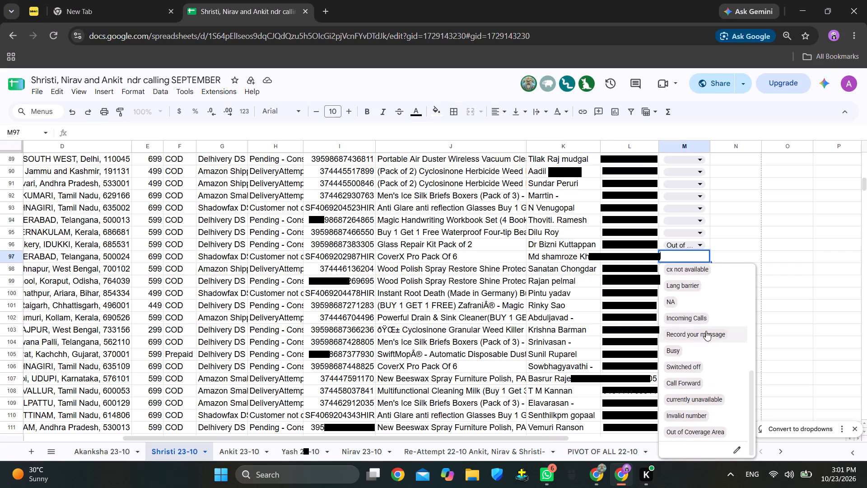
pyautogui.click(696, 288)
# Check the phone number and customer name in row 98, and set its remark in column M to Delivered.
pyautogui.click(633, 269)
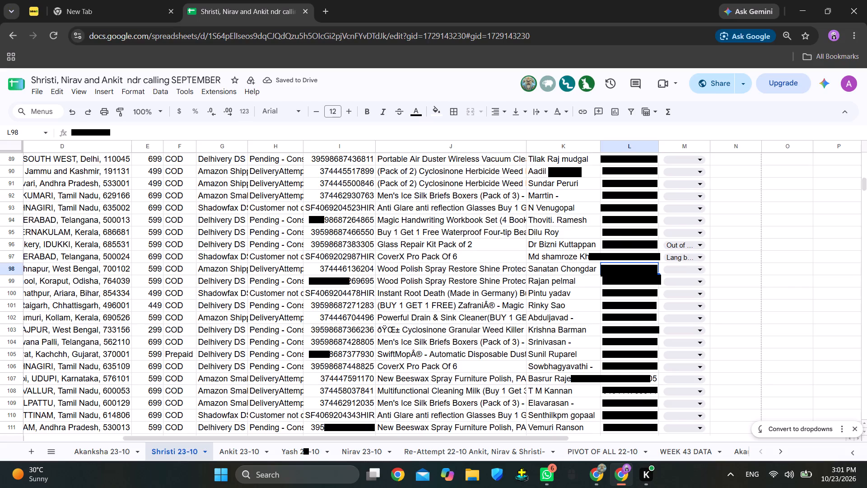
pyautogui.click(578, 267)
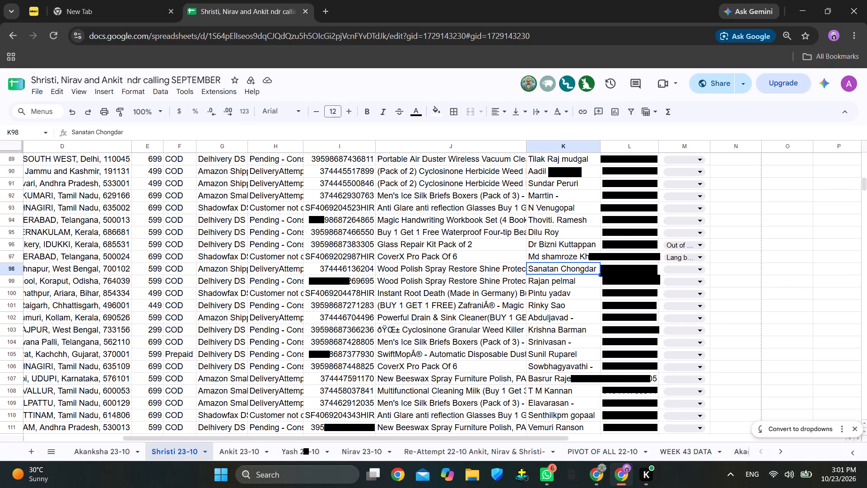
pyautogui.click(686, 272)
pyautogui.click(685, 329)
# Check the phone number and customer name in row 99, and set its remark in column M to No Response.
pyautogui.click(636, 282)
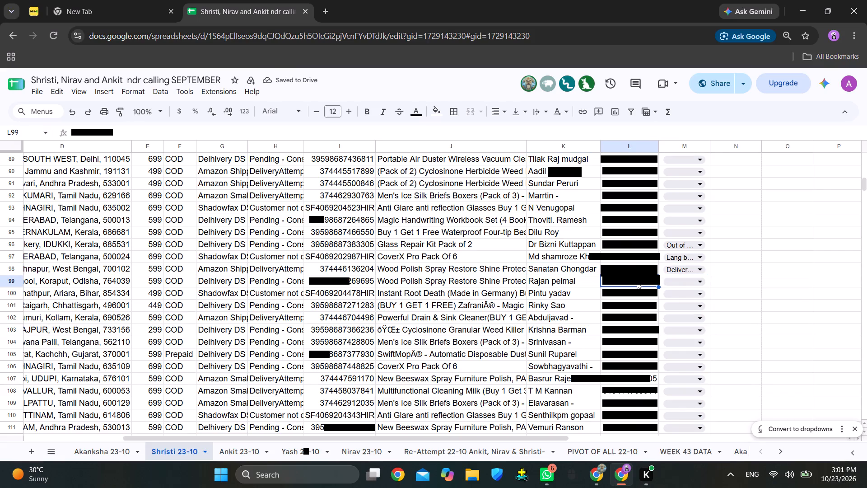
pyautogui.click(576, 283)
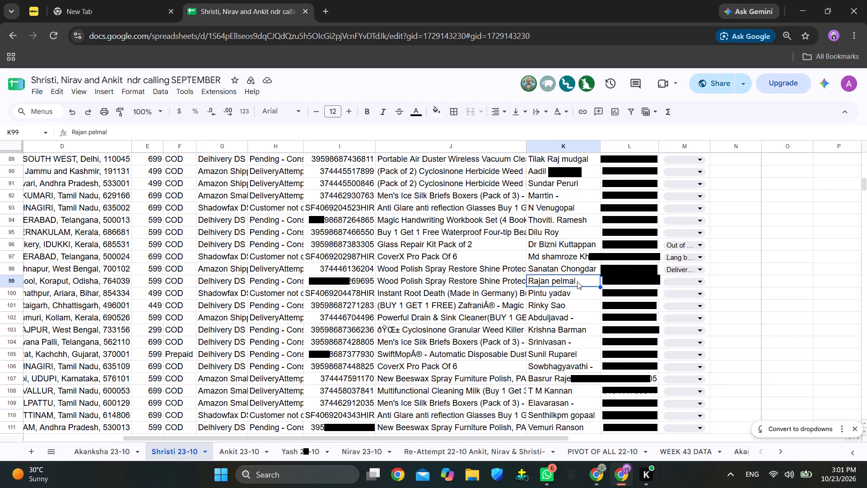
pyautogui.click(688, 282)
pyautogui.scroll(-4, 685, 376)
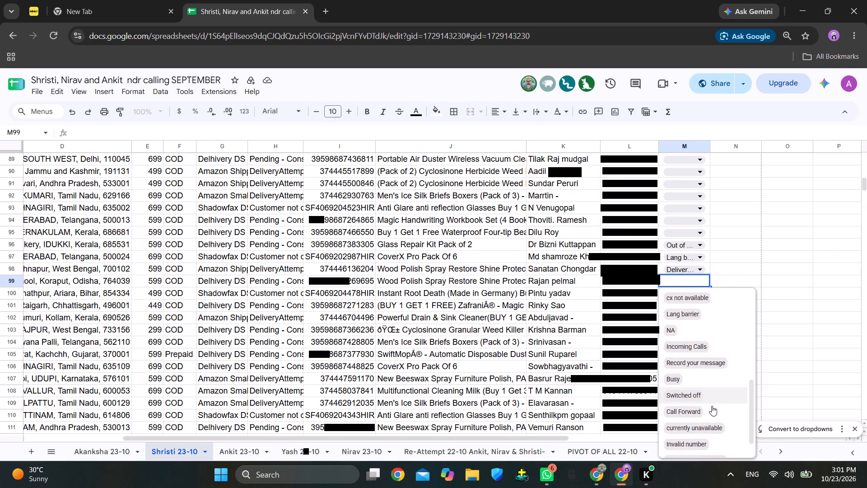
pyautogui.scroll(1, 706, 371)
pyautogui.click(682, 336)
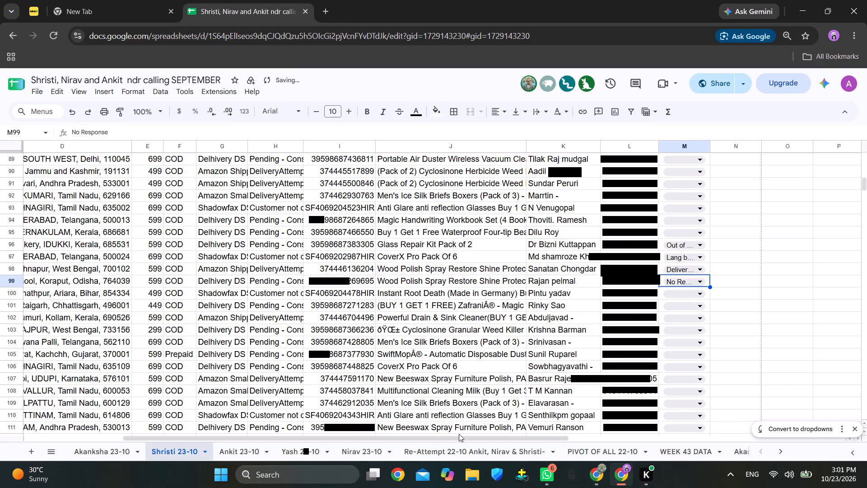
# Check the remark progress in the Nirav 23-10 sheet and return to Shristi 23-10.
pyautogui.click(349, 450)
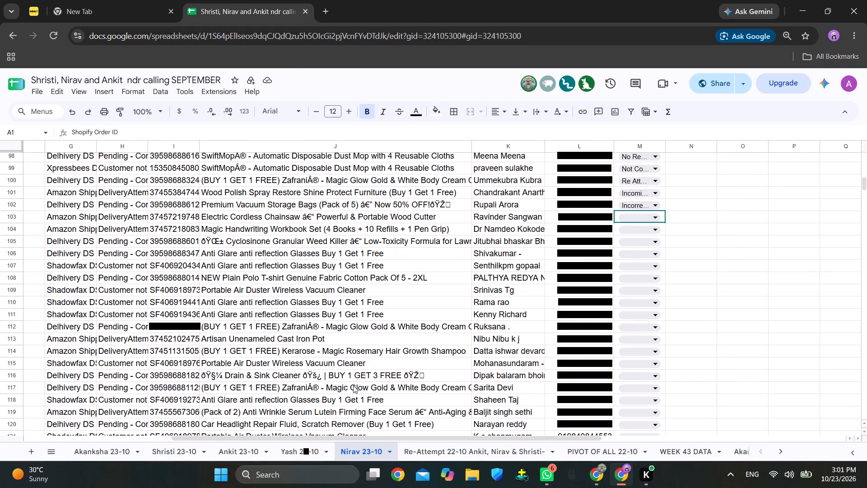
pyautogui.click(184, 449)
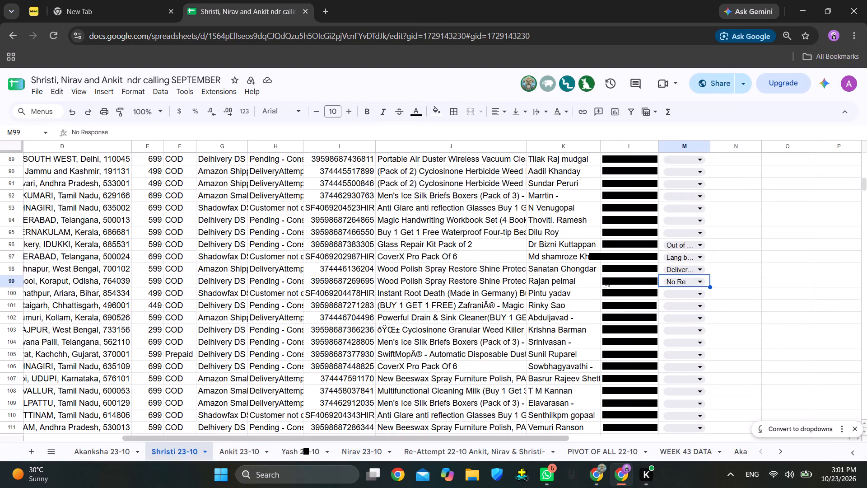
# Check the phone number and customer name in row 100, and set its remark in column M to Re Attempt.
pyautogui.click(634, 292)
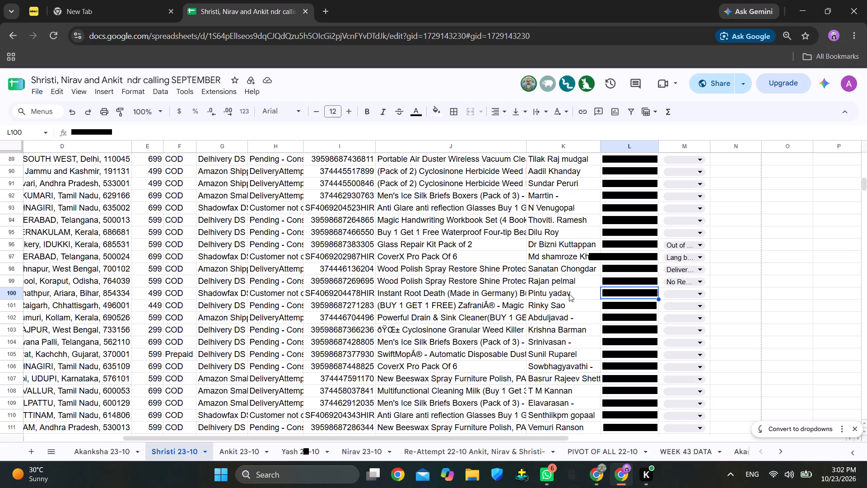
pyautogui.click(569, 294)
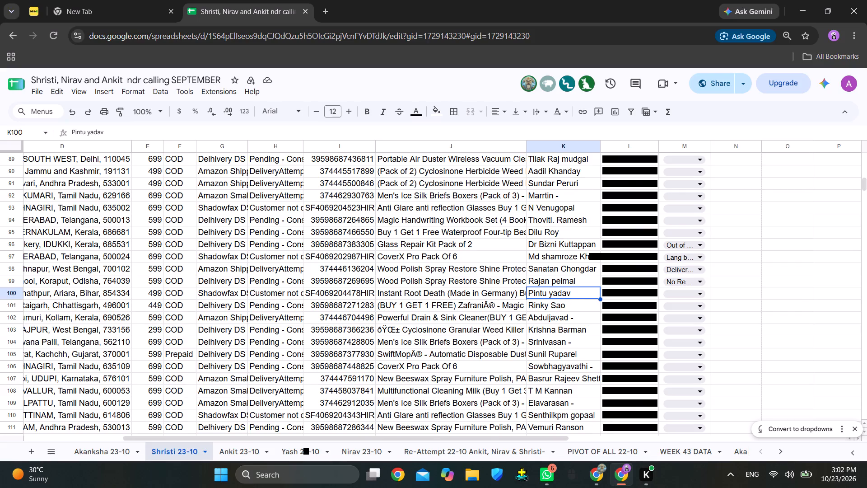
pyautogui.scroll(-19, 640, 287)
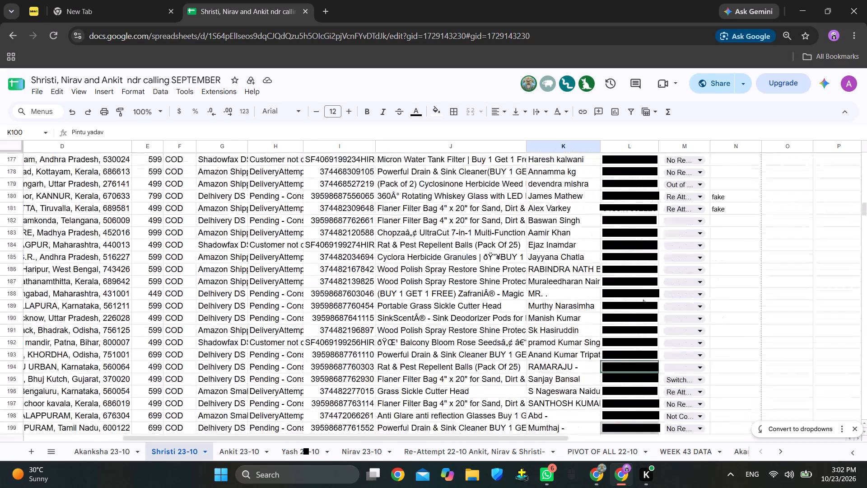
pyautogui.scroll(-2, 619, 299)
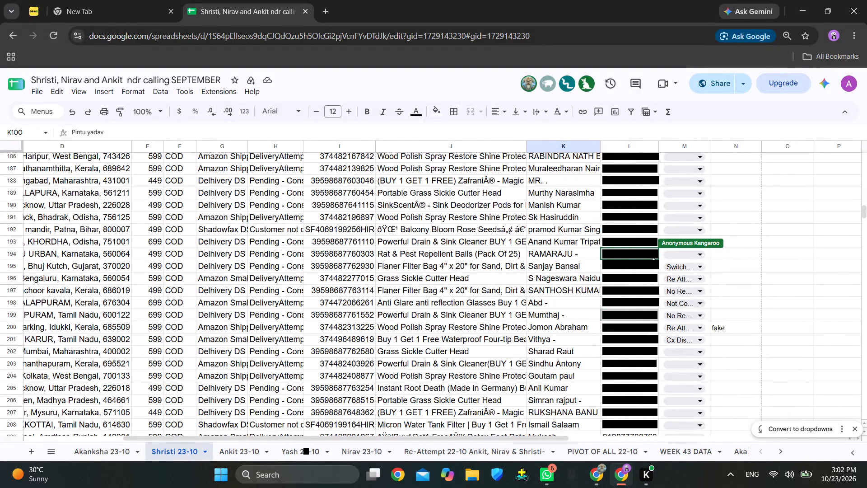
pyautogui.scroll(18, 596, 234)
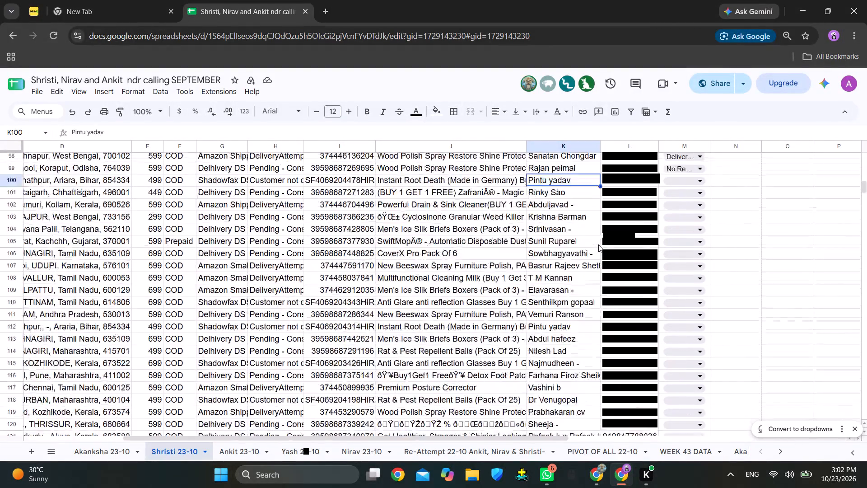
pyautogui.scroll(3, 598, 244)
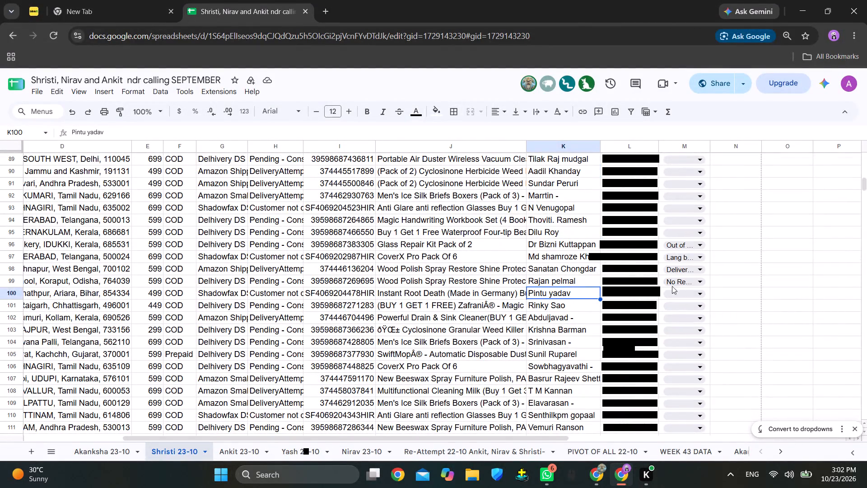
pyautogui.click(678, 290)
pyautogui.click(684, 308)
# Check the phone number, customer name and product in row 101.
pyautogui.click(640, 300)
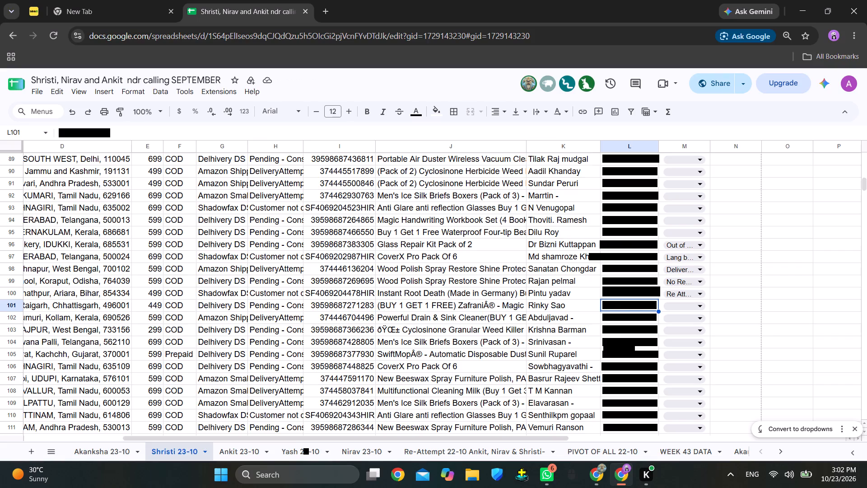
pyautogui.click(584, 307)
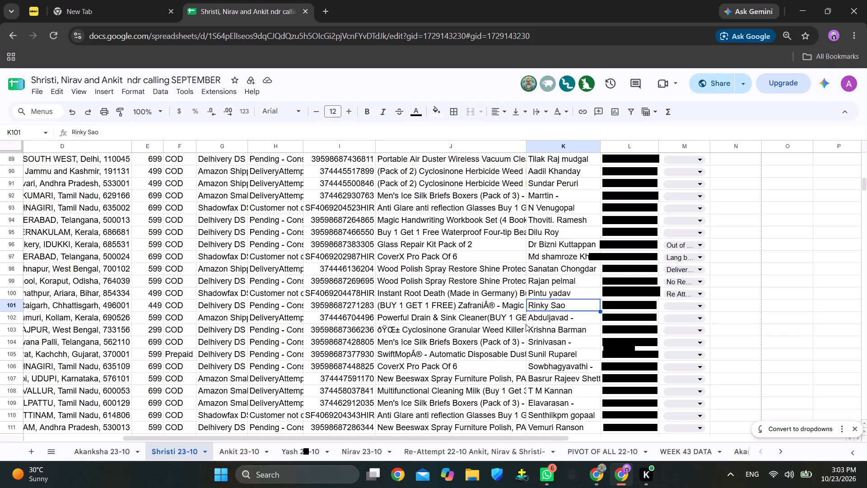
pyautogui.click(512, 304)
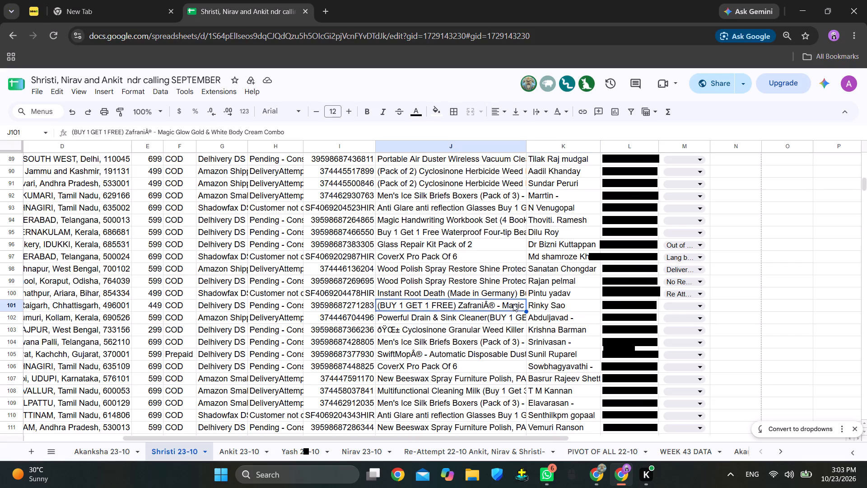
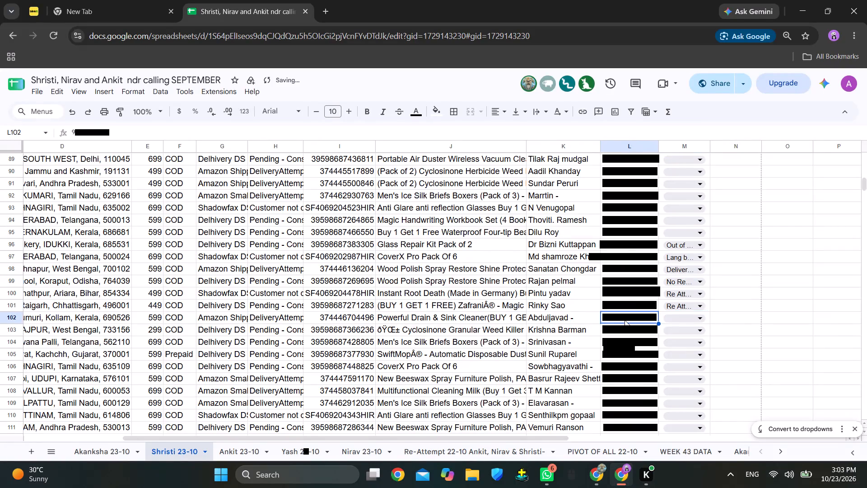
# Check the remark progress in the Nirav 23-10 and Ankit 23-10 sheets, and return to Shristi 23-10.
pyautogui.click(355, 457)
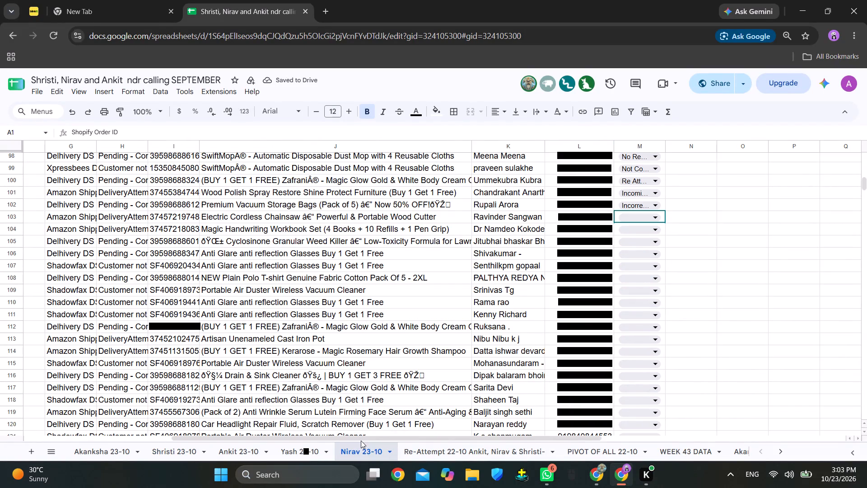
pyautogui.scroll(-1, 483, 339)
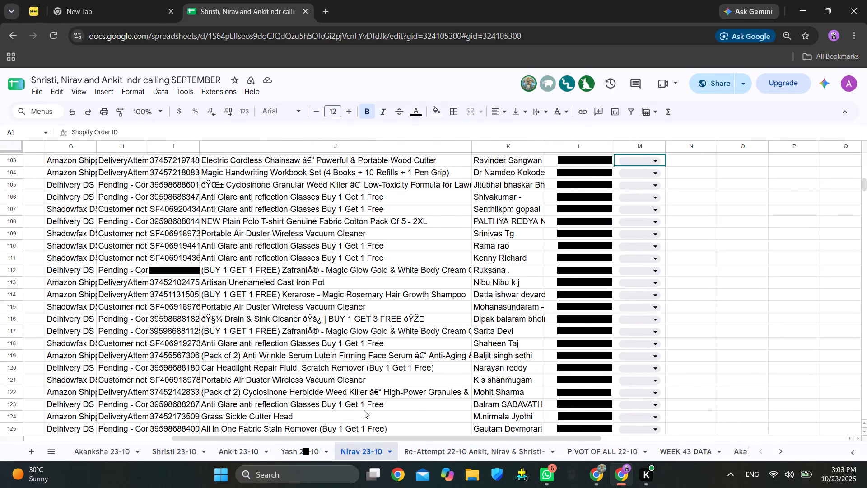
pyautogui.click(247, 457)
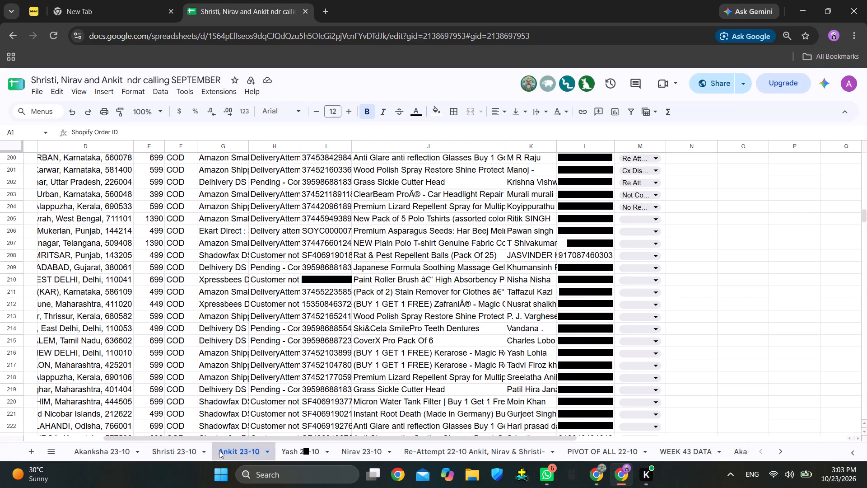
pyautogui.click(182, 455)
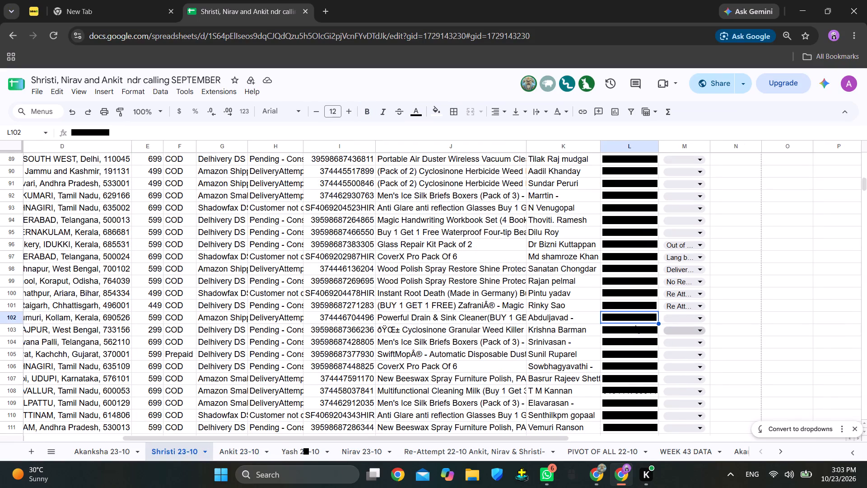
# Check the customer name and product in row 102, and set its remark in column M to Lang barrier.
pyautogui.click(577, 317)
pyautogui.scroll(-12, 648, 321)
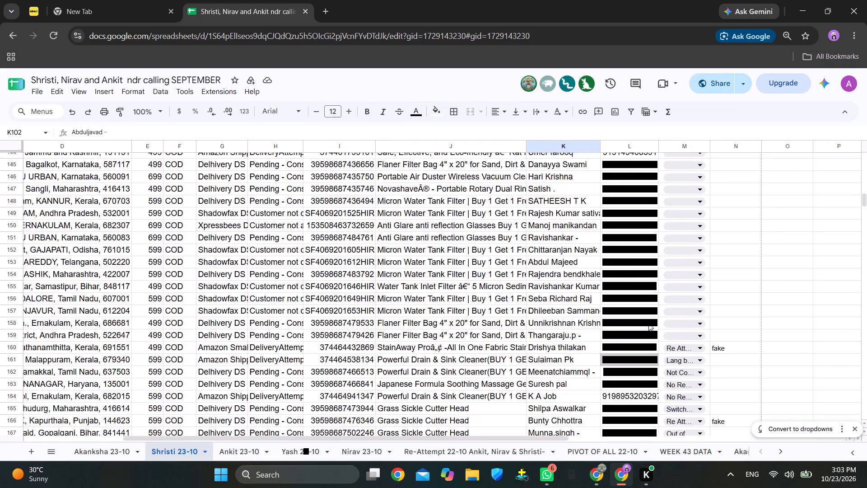
pyautogui.scroll(-9, 648, 323)
pyautogui.scroll(3, 649, 323)
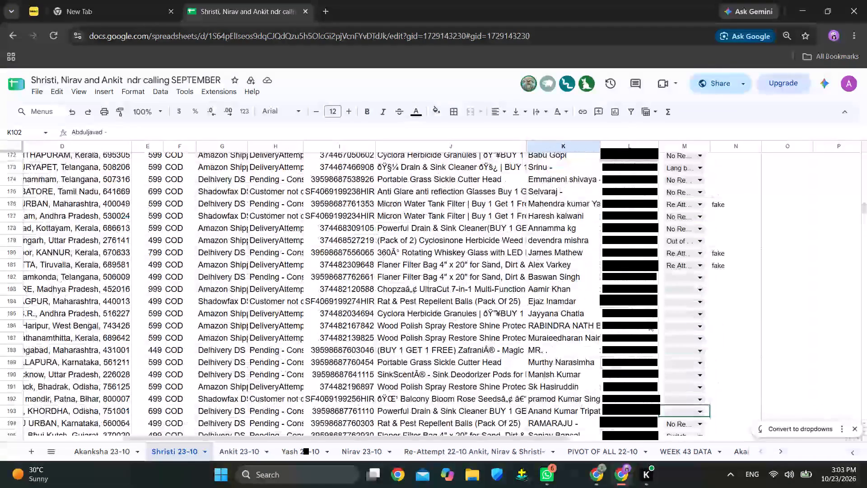
pyautogui.scroll(14, 649, 323)
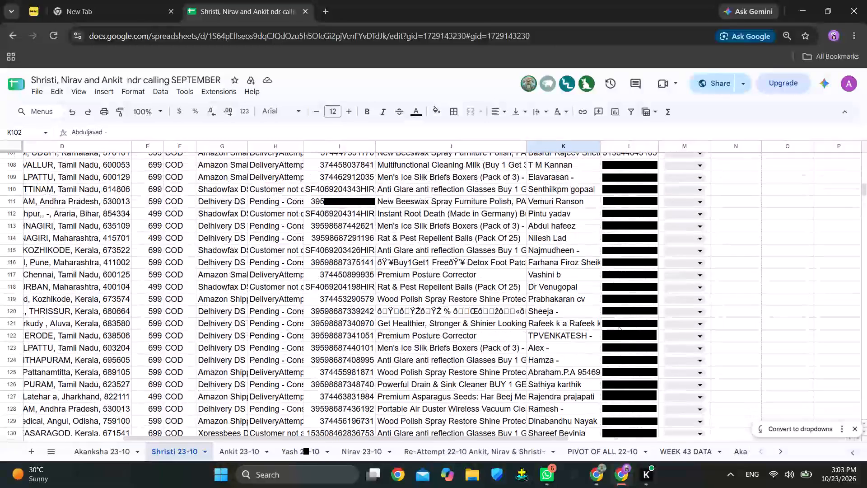
pyautogui.scroll(4, 619, 327)
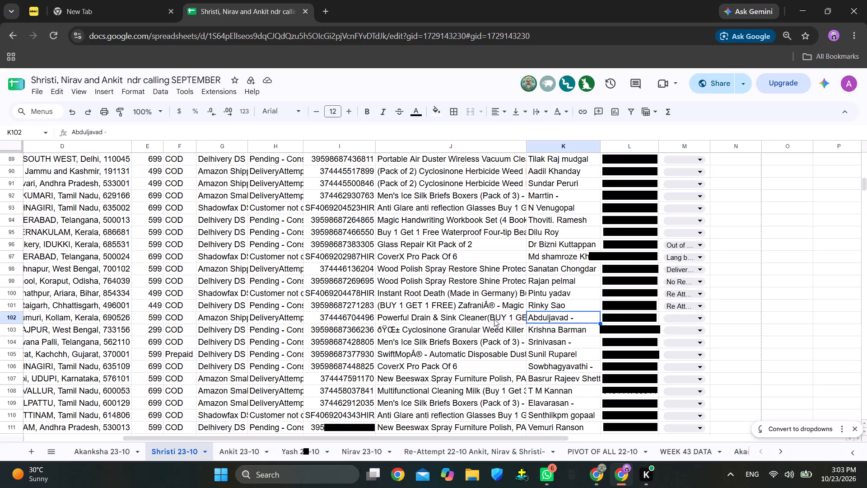
pyautogui.click(495, 319)
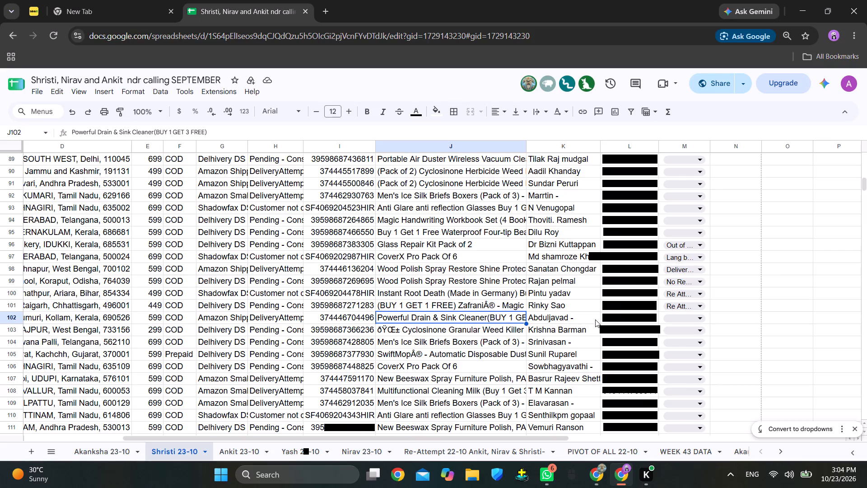
pyautogui.click(680, 318)
pyautogui.scroll(-1, 695, 352)
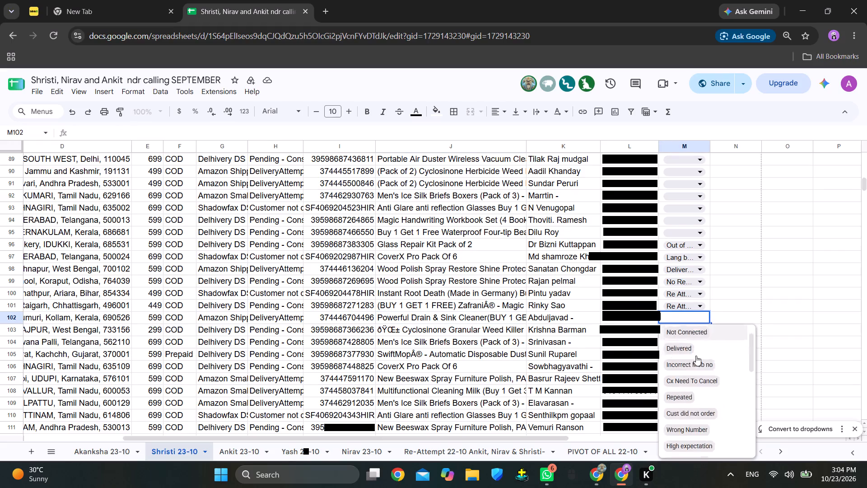
pyautogui.scroll(-3, 696, 356)
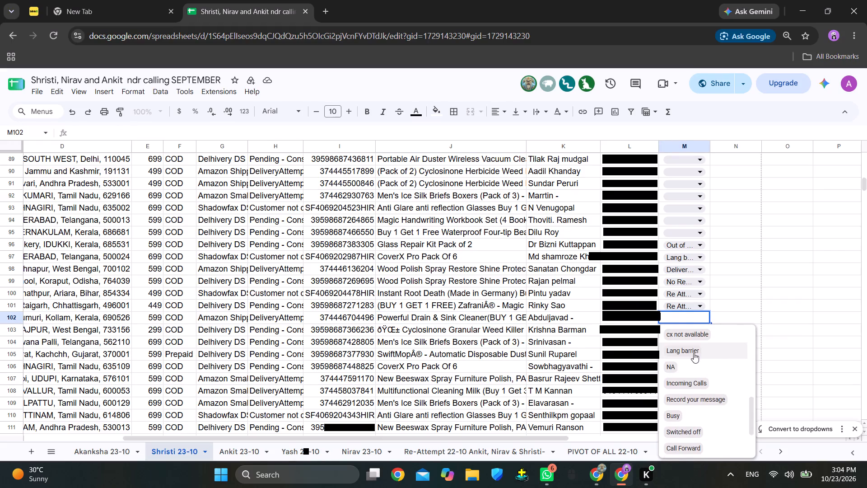
pyautogui.click(692, 352)
# Check the phone number and customer name in row 103, and view the Nirav 23-10 sheet before returning to Shristi 23-10.
pyautogui.click(620, 328)
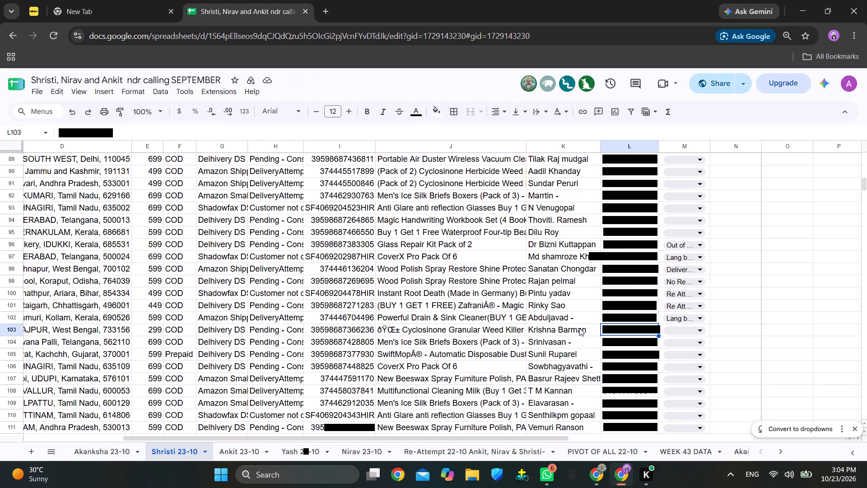
pyautogui.click(580, 328)
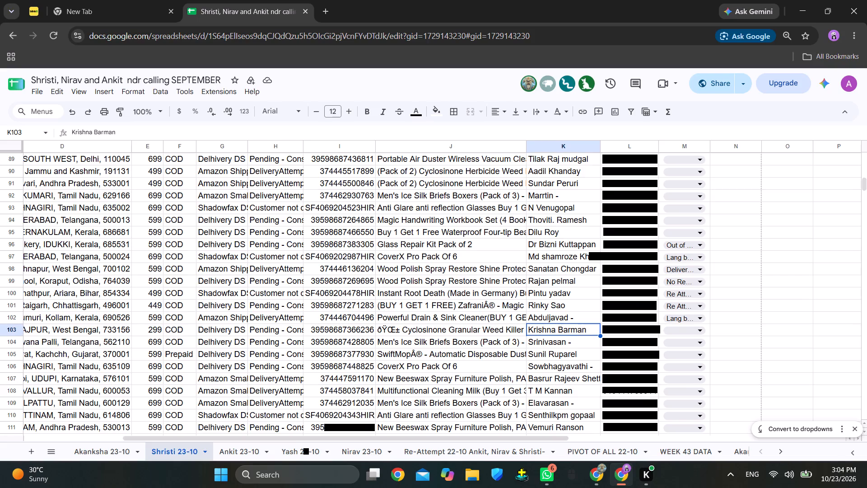
pyautogui.click(355, 454)
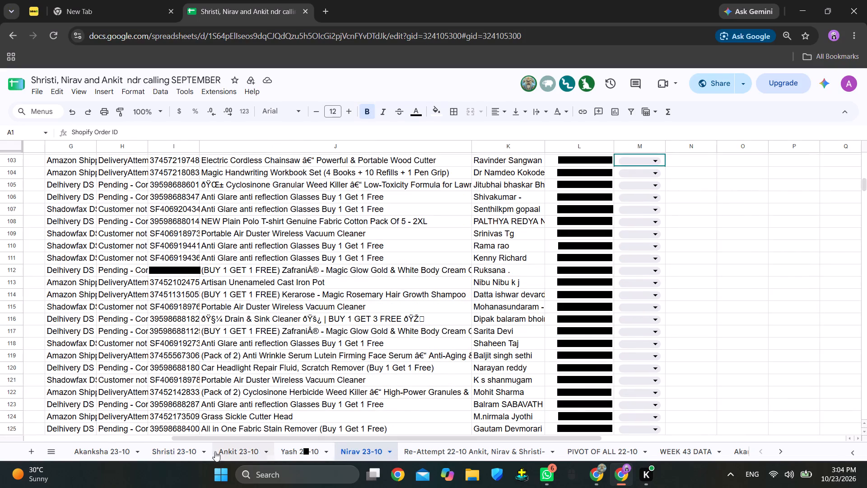
pyautogui.click(182, 451)
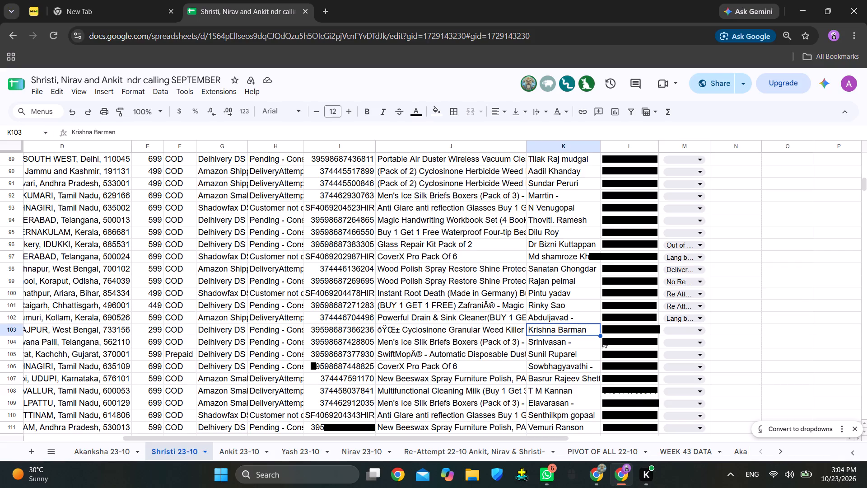
# Set the remark in column M of row 103 to Busy.
pyautogui.click(685, 330)
pyautogui.scroll(-1, 695, 390)
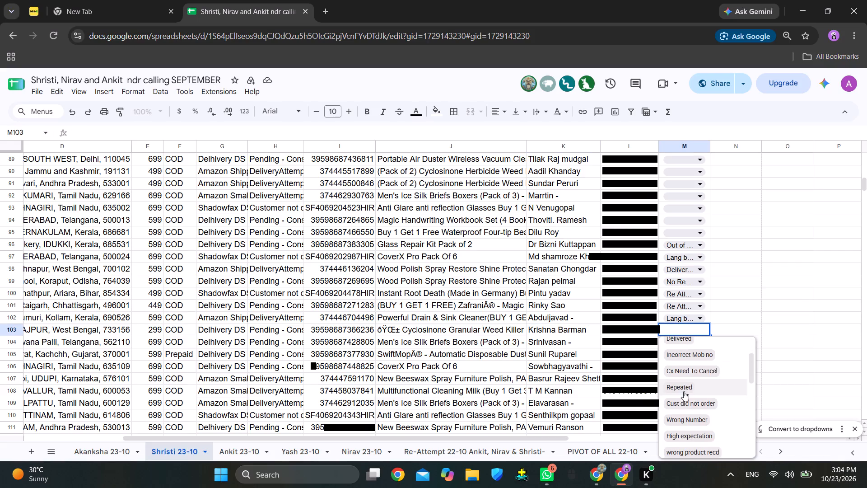
pyautogui.scroll(-3, 684, 391)
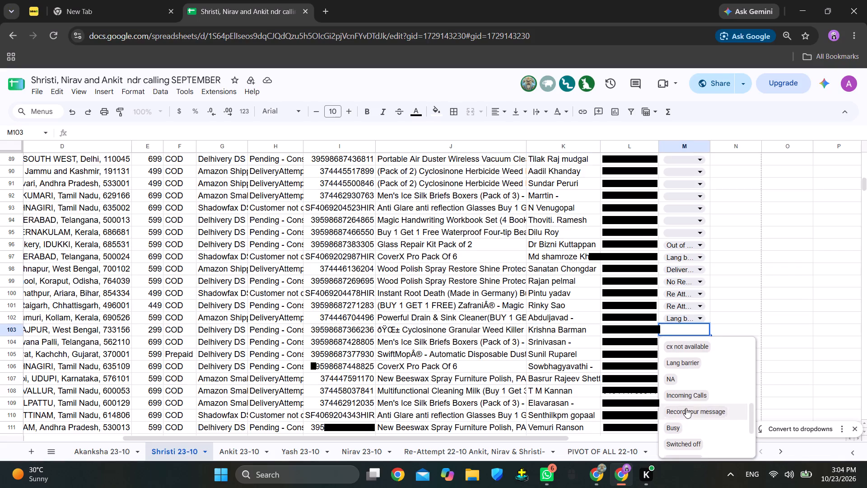
pyautogui.click(674, 425)
# Check the phone number and customer name in row 104, and set its remark in column M to currently unavailable.
pyautogui.click(634, 338)
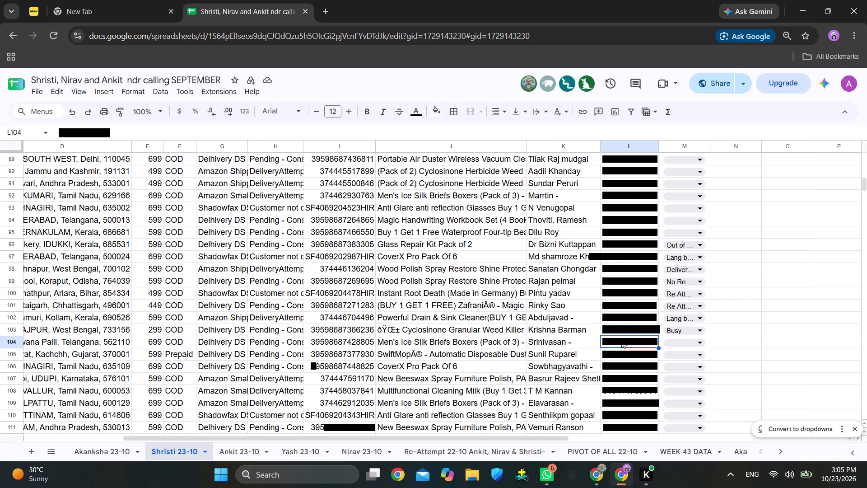
pyautogui.scroll(-1, 675, 340)
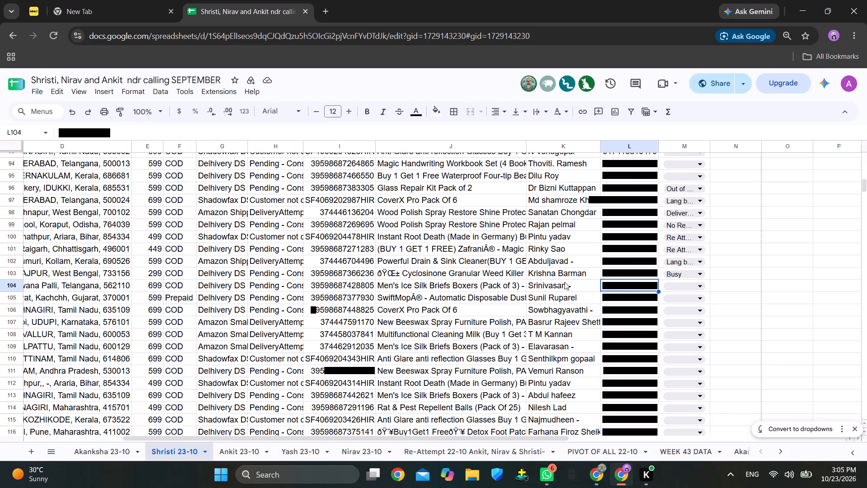
pyautogui.click(578, 289)
pyautogui.scroll(-9, 647, 315)
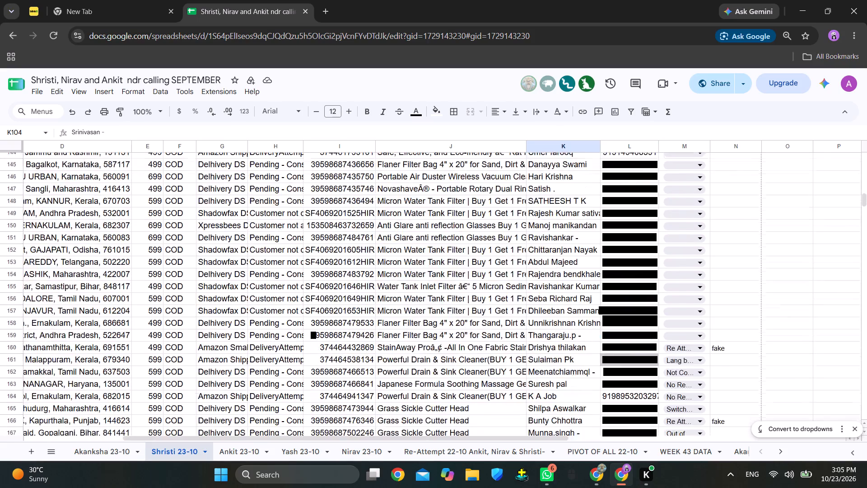
pyautogui.scroll(-9, 650, 317)
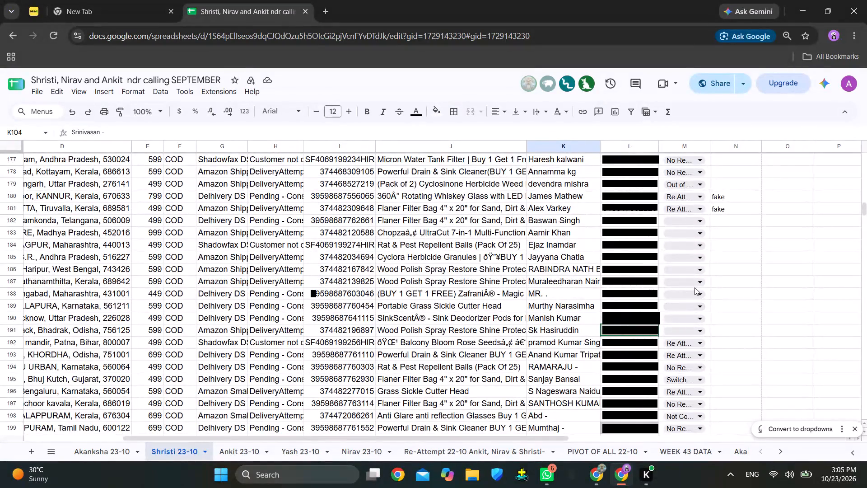
pyautogui.scroll(-1, 682, 297)
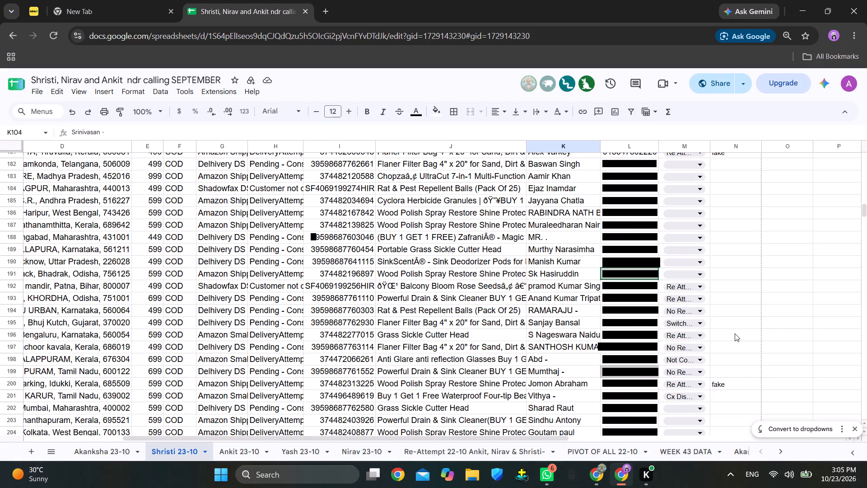
pyautogui.scroll(16, 735, 333)
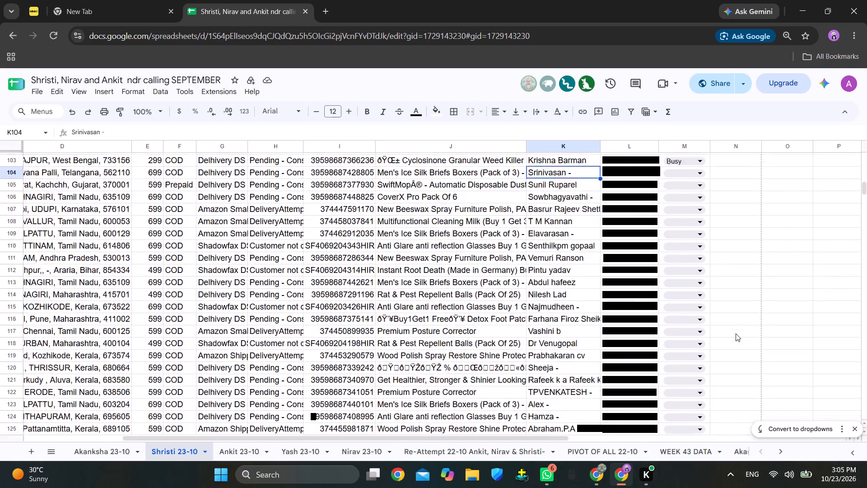
pyautogui.scroll(3, 736, 333)
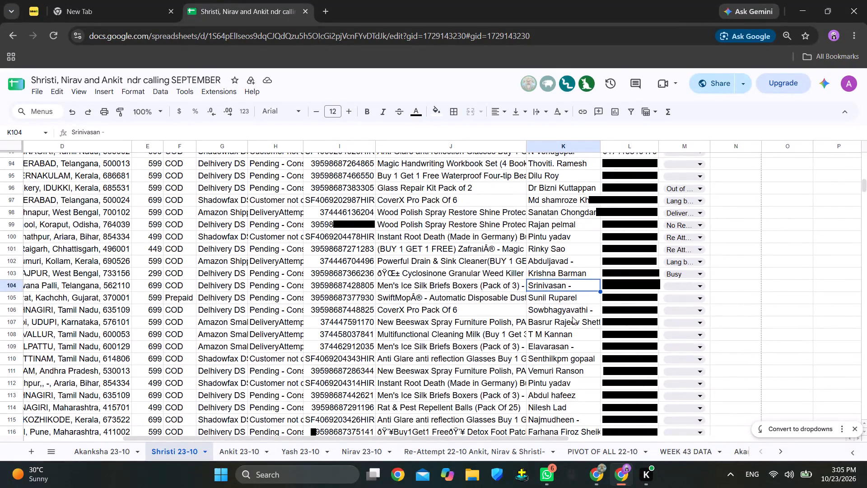
pyautogui.click(672, 285)
pyautogui.scroll(-12, 674, 325)
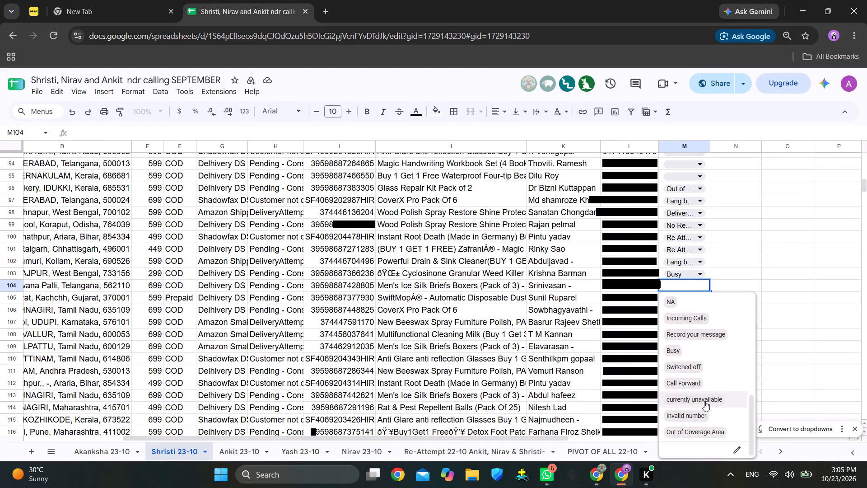
pyautogui.click(705, 401)
# Check the phone number in row 105, and view the Yash 23-10 and Nirav 23-10 sheets before returning to Shristi 23-10.
pyautogui.click(639, 298)
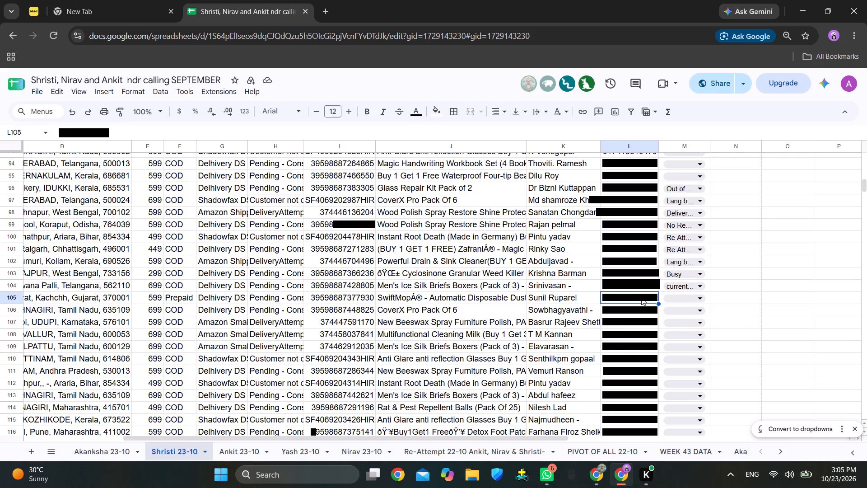
pyautogui.click(313, 456)
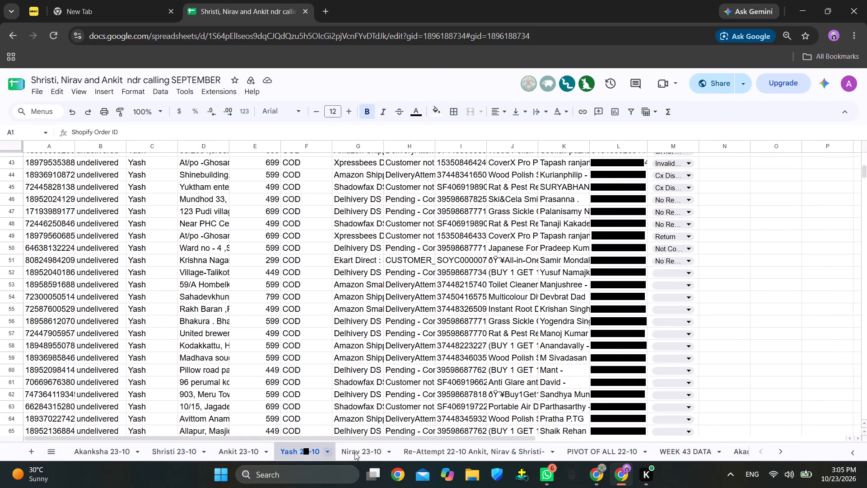
pyautogui.click(355, 452)
pyautogui.click(184, 452)
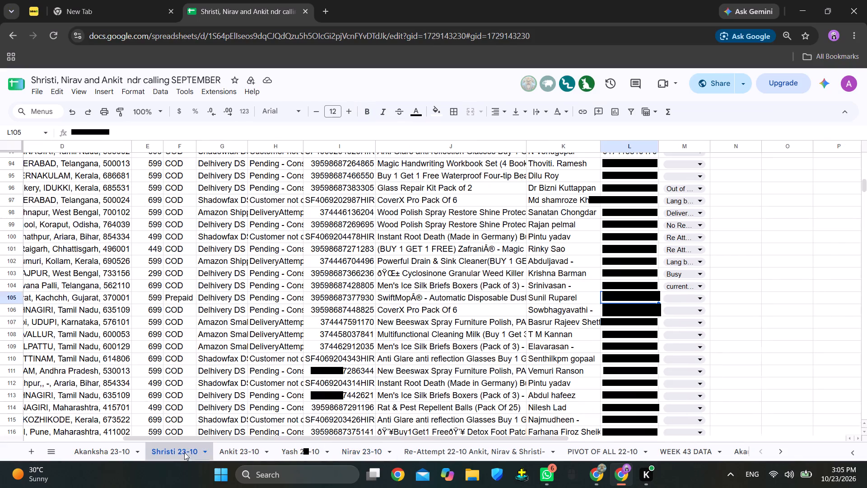
# Check the customer name and product in row 105, and set its remark in column M to Re Attempt.
pyautogui.click(572, 295)
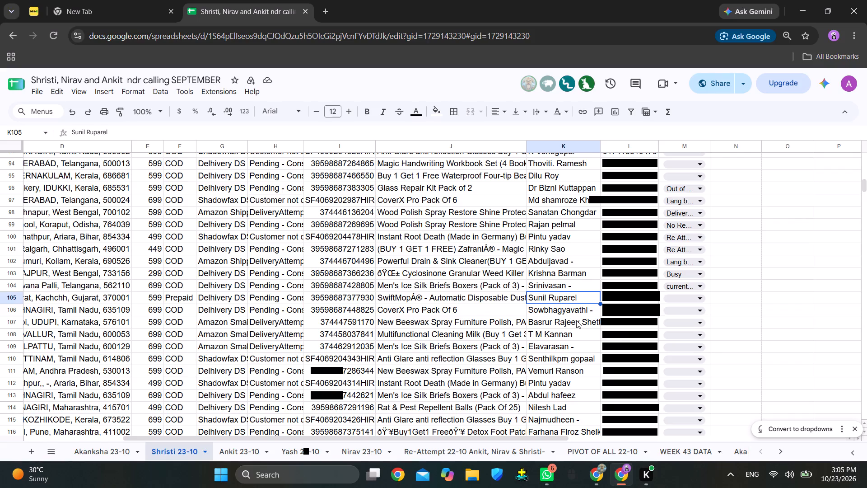
pyautogui.click(508, 296)
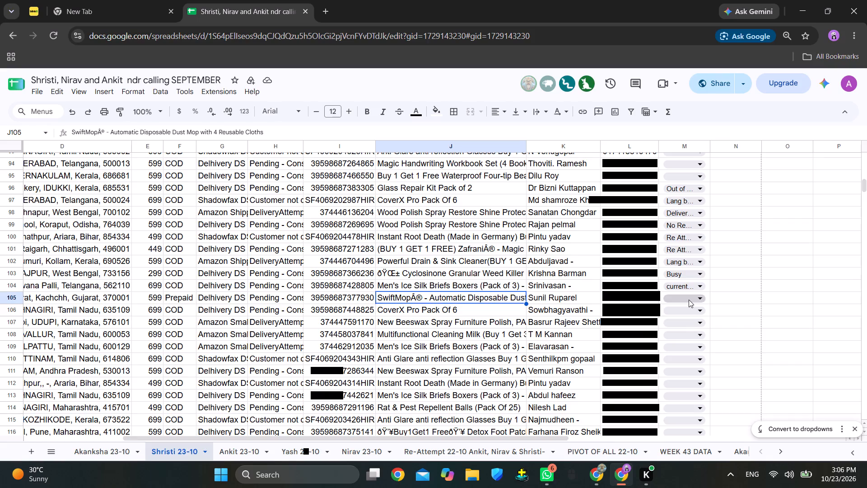
pyautogui.click(689, 300)
pyautogui.click(688, 312)
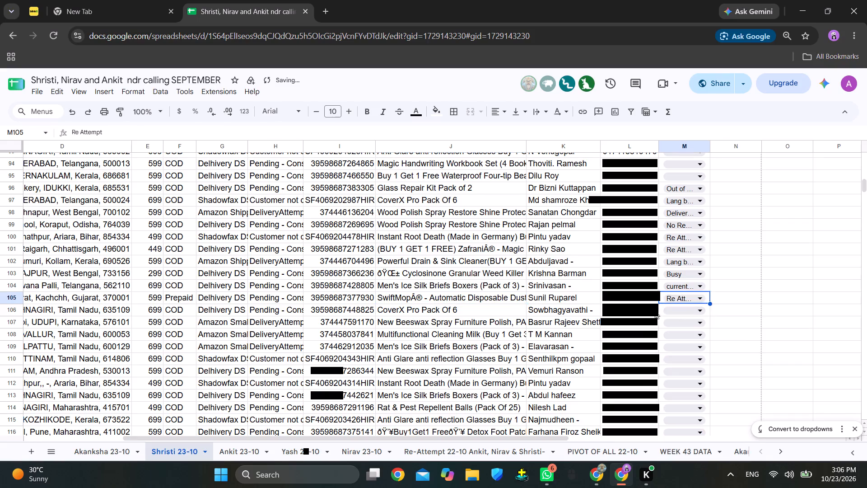
# Check the phone number and customer name in row 106, and set its remark in column M to the "No Re…" option.
pyautogui.click(653, 311)
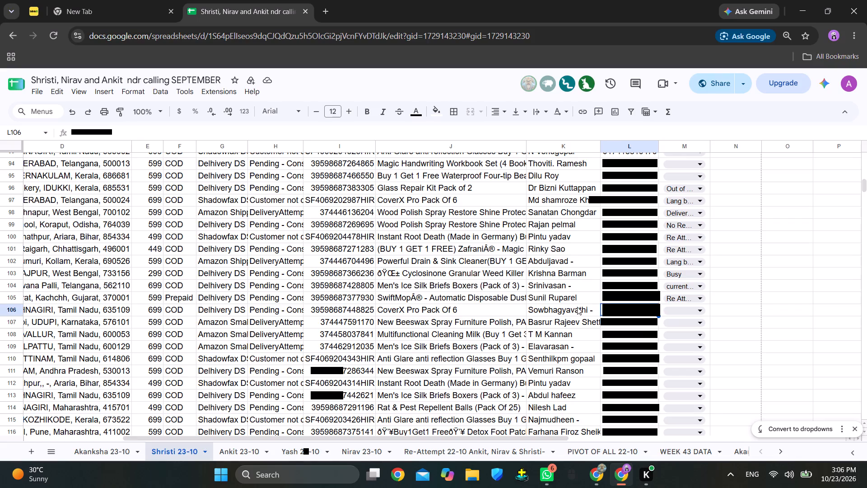
pyautogui.click(578, 307)
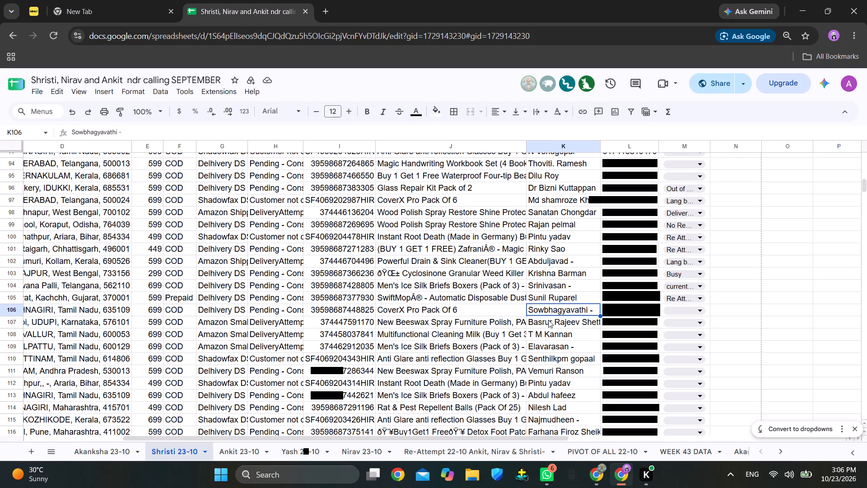
pyautogui.click(678, 310)
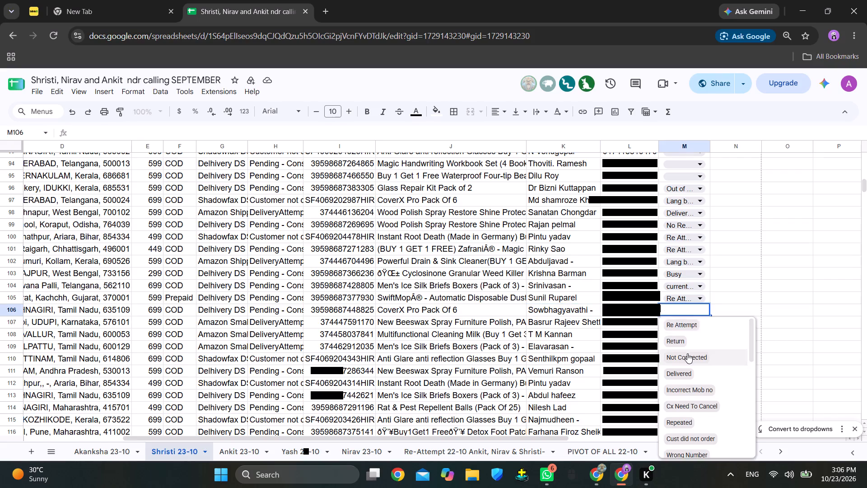
pyautogui.scroll(-5, 687, 354)
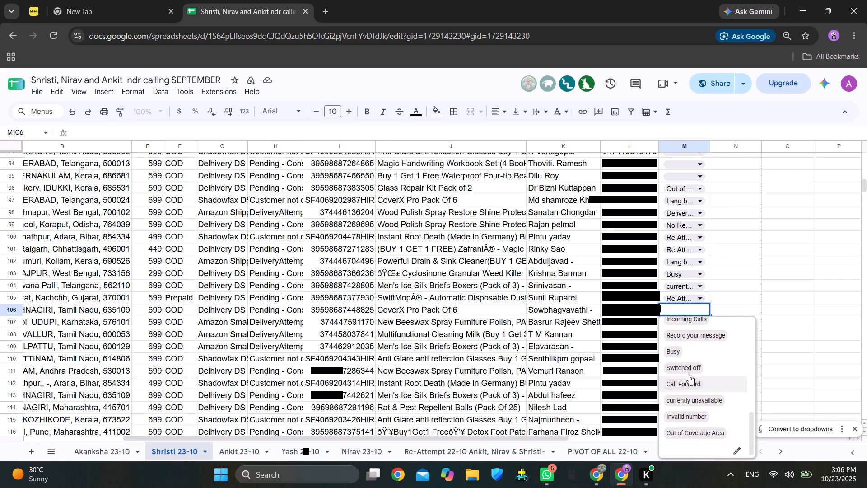
pyautogui.scroll(-1, 702, 369)
pyautogui.scroll(2, 702, 369)
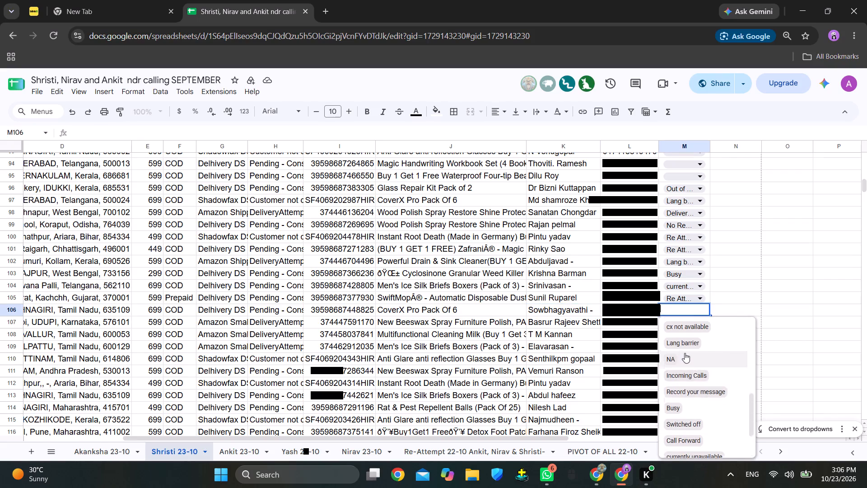
pyautogui.click(693, 366)
# Check the phone number in row 107 and review the column M remarks in the lower rows of Shristi 23-10.
pyautogui.click(641, 323)
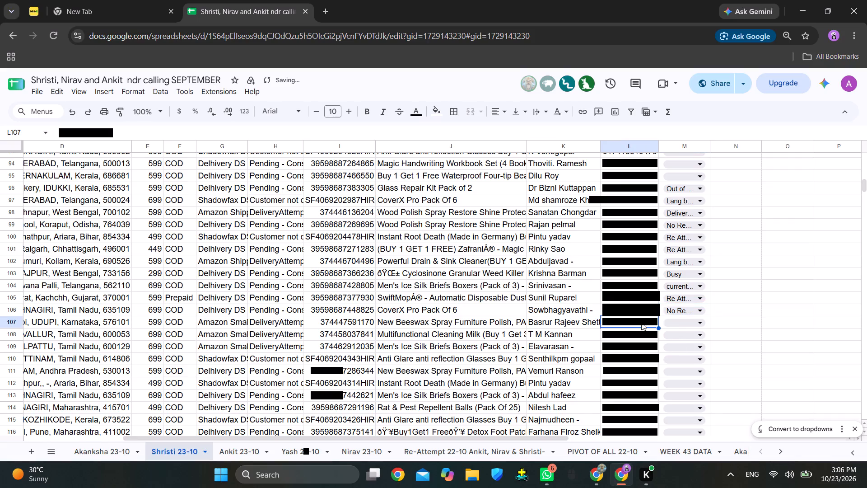
pyautogui.scroll(-12, 724, 334)
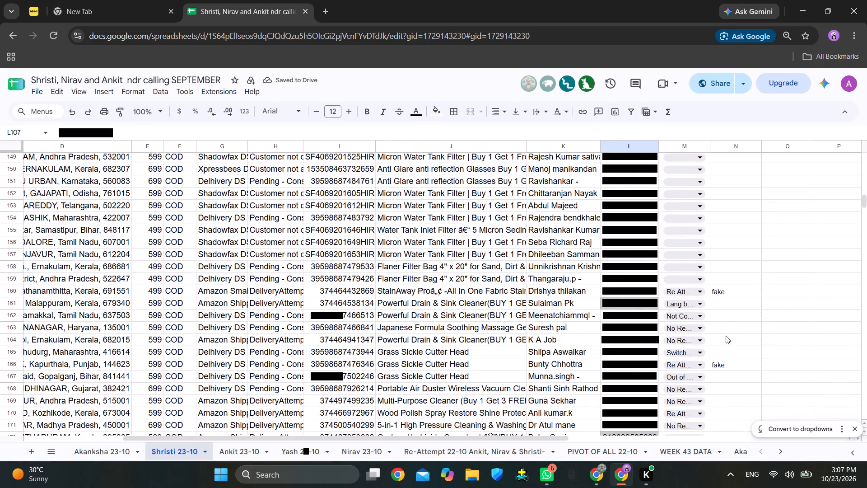
pyautogui.scroll(-5, 726, 336)
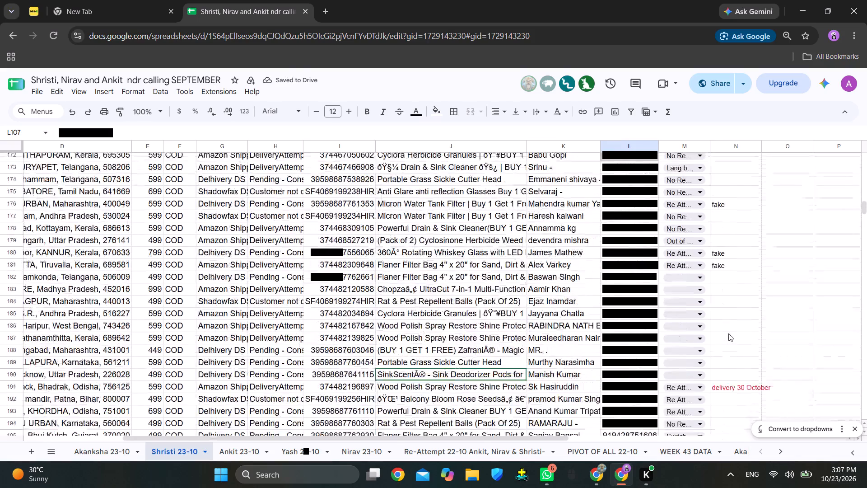
pyautogui.scroll(15, 728, 333)
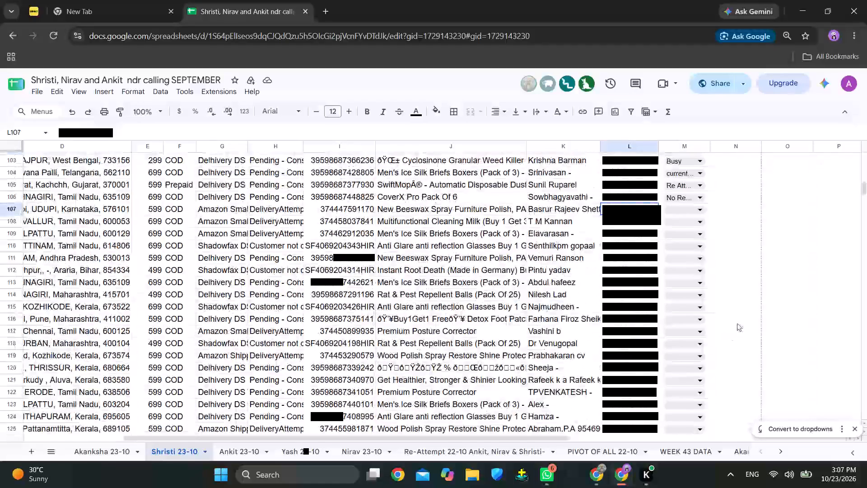
pyautogui.scroll(1, 728, 322)
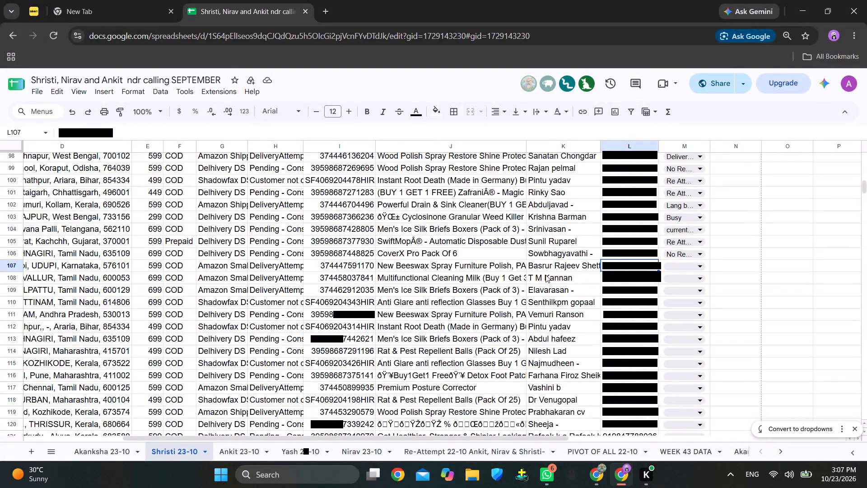
# Check the customer name in row 107, view Nirav 23-10, and set row 107's remark in Shristi 23-10 to Re Attempt.
pyautogui.click(573, 267)
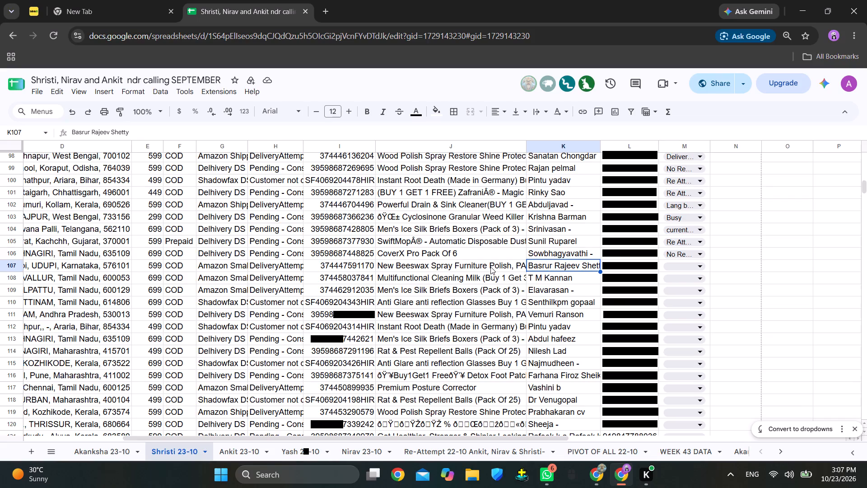
pyautogui.click(355, 451)
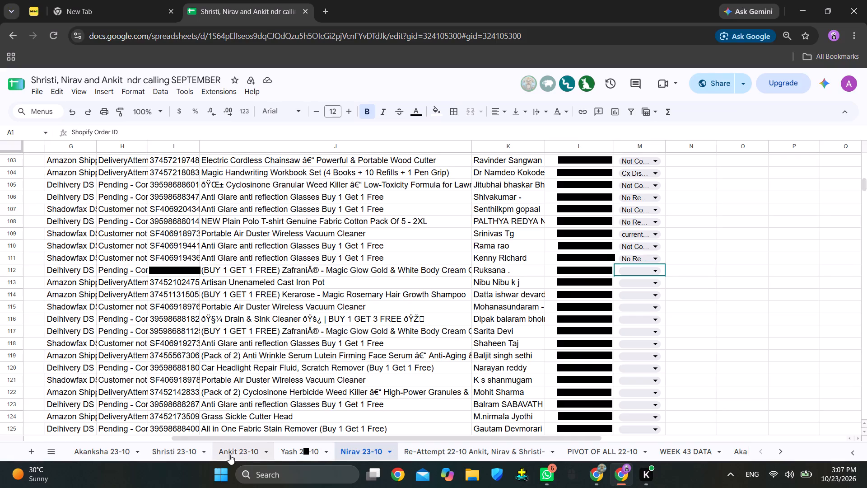
pyautogui.click(182, 452)
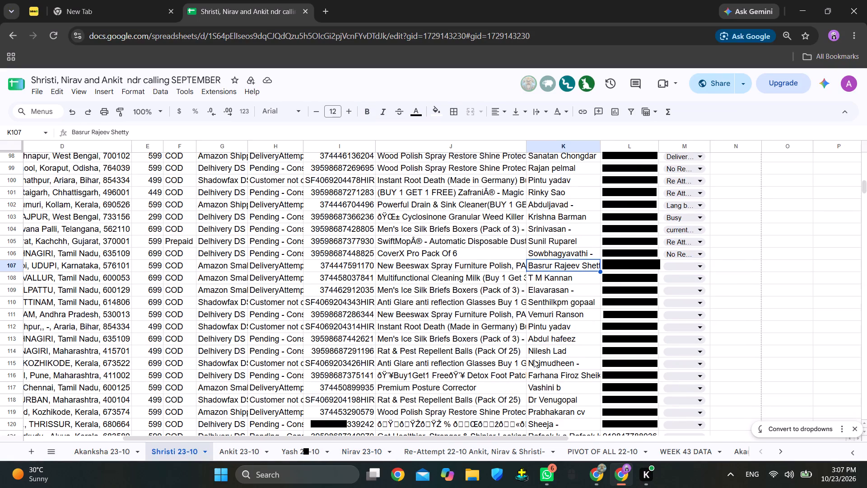
pyautogui.click(678, 265)
pyautogui.click(685, 281)
# Check the phone number in row 108, and view the Nirav, Akanksha and Yash 23-10 sheets before returning to Shristi 23-10.
pyautogui.click(638, 280)
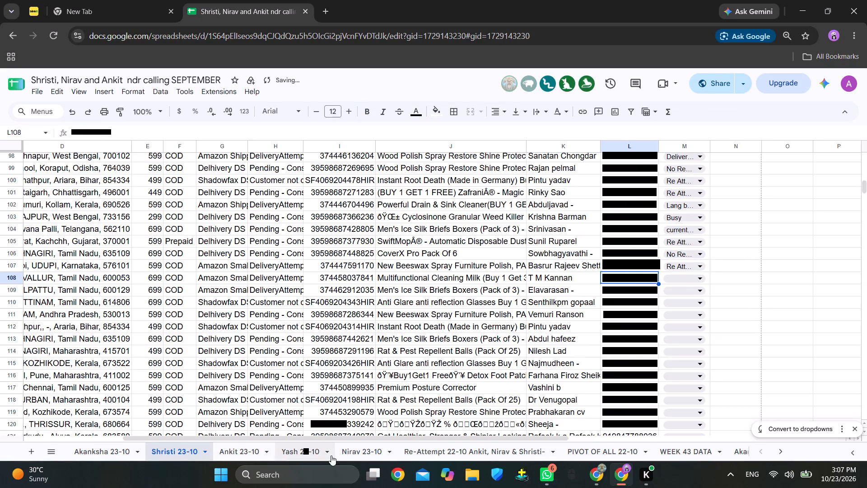
pyautogui.click(355, 456)
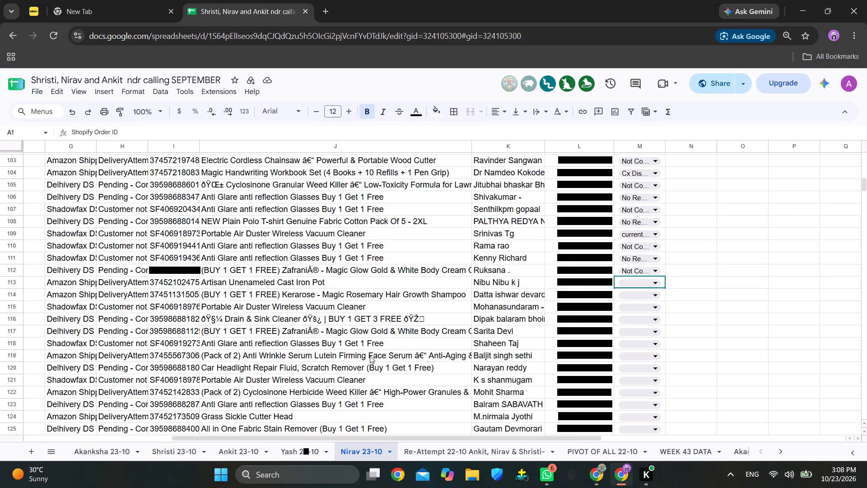
pyautogui.click(103, 451)
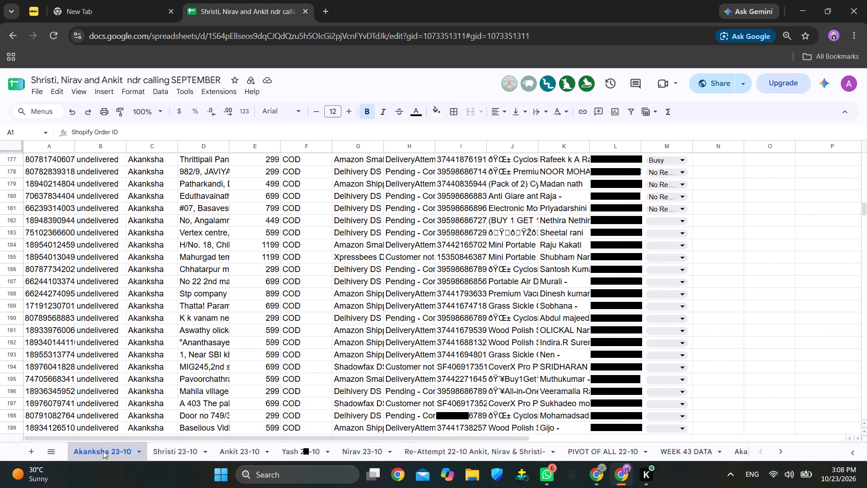
pyautogui.click(294, 452)
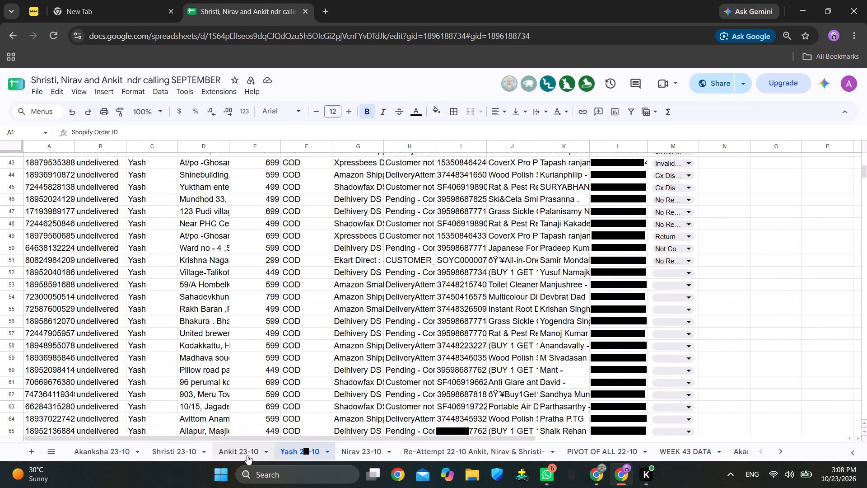
pyautogui.click(171, 452)
# Examine the filled and blank column M remarks below row 108 in Shristi 23-10.
pyautogui.scroll(-7, 591, 352)
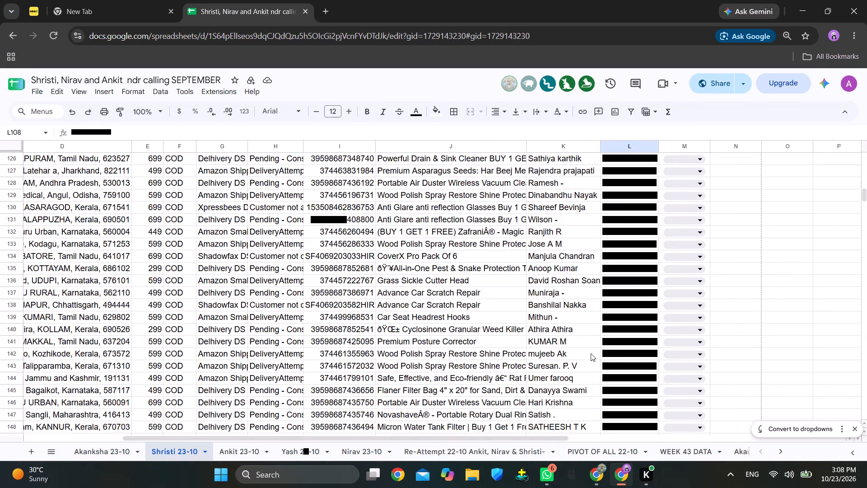
pyautogui.scroll(-8, 591, 353)
pyautogui.scroll(2, 648, 253)
pyautogui.scroll(-4, 639, 270)
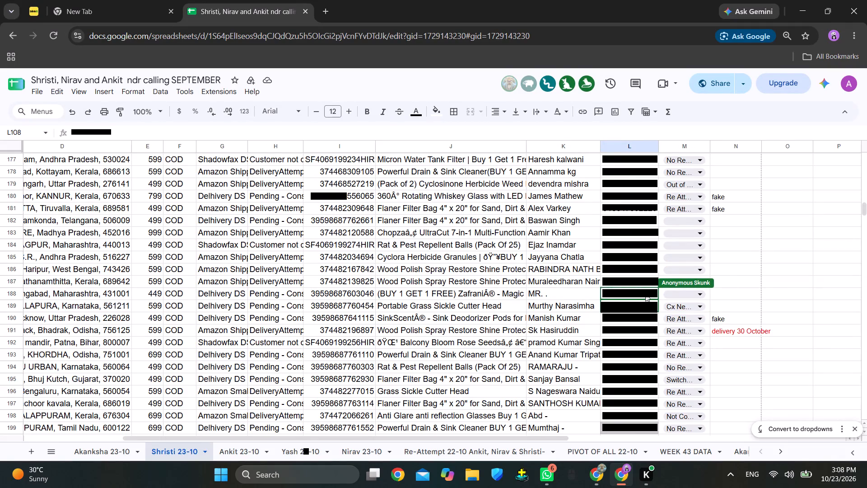
pyautogui.scroll(10, 646, 282)
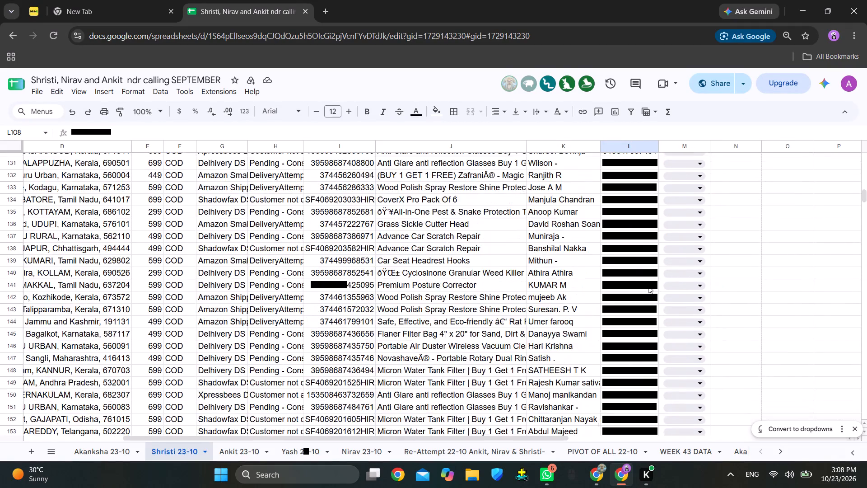
pyautogui.scroll(6, 648, 286)
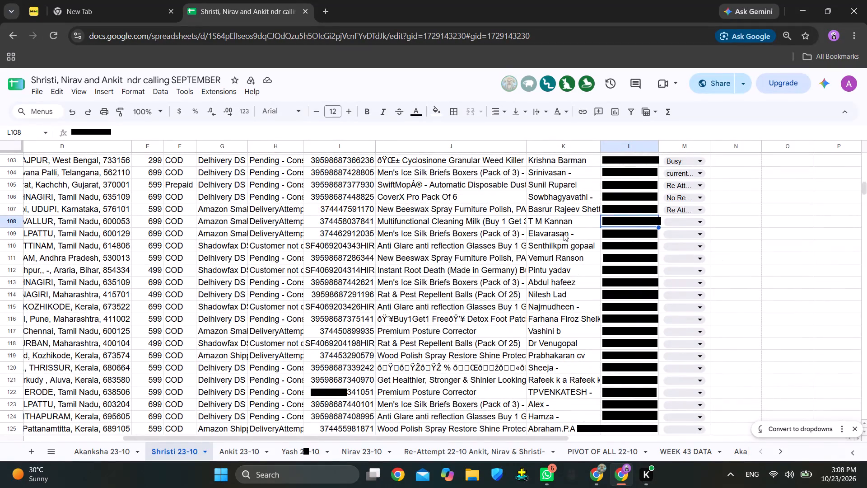
# Check the customer name in row 108 and view the remark progress in the Nirav 23-10 sheet.
pyautogui.click(570, 222)
pyautogui.click(368, 448)
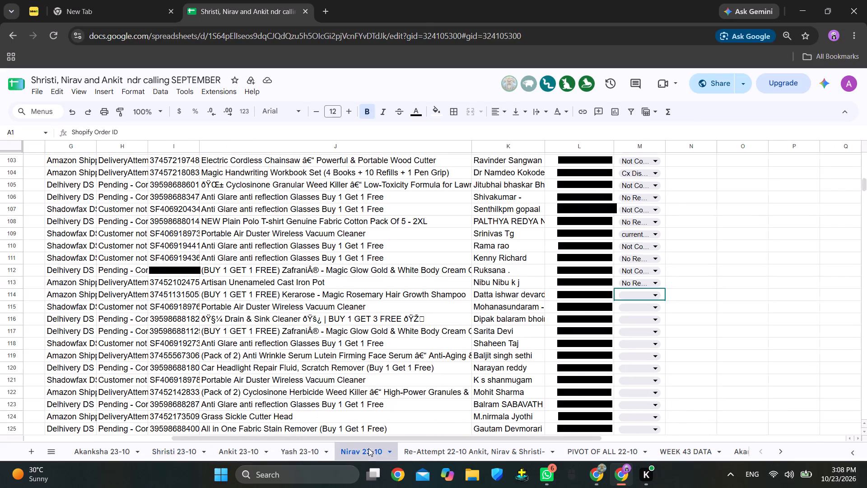
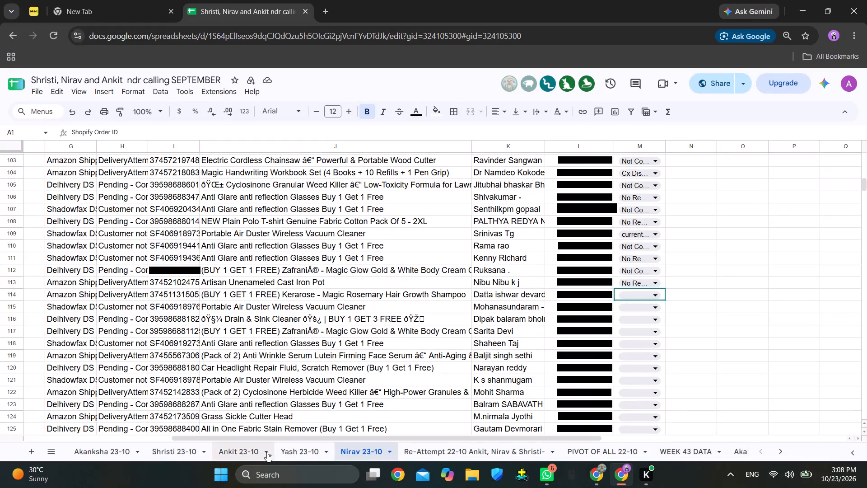
# Set row 108's remark in the Shristi 23-10 sheet to Cx Disconnected.
pyautogui.click(189, 452)
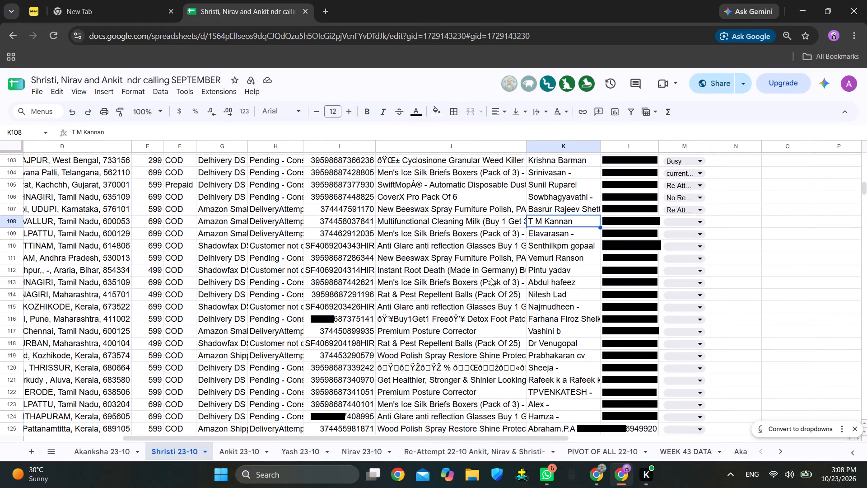
pyautogui.click(691, 225)
pyautogui.scroll(-2, 676, 320)
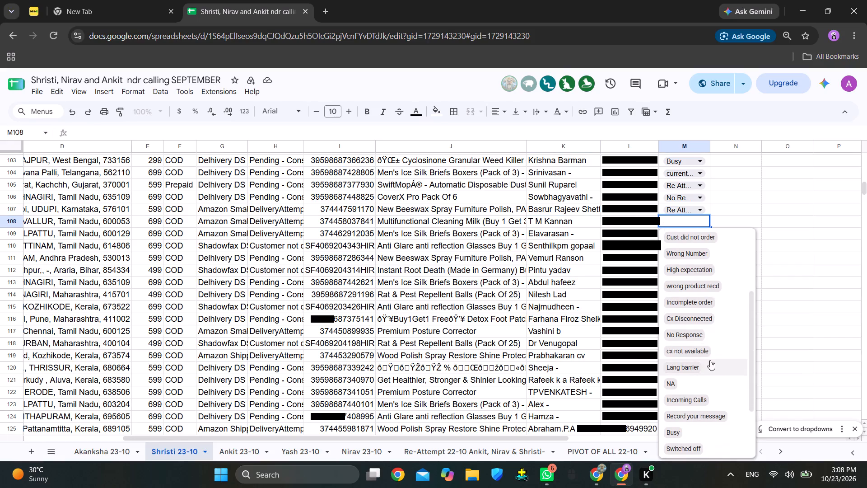
pyautogui.click(704, 321)
# Check row 109's phone number and customer name, view Nirav 23-10, and set row 109's remark in Shristi 23-10 to Delivered.
pyautogui.click(633, 238)
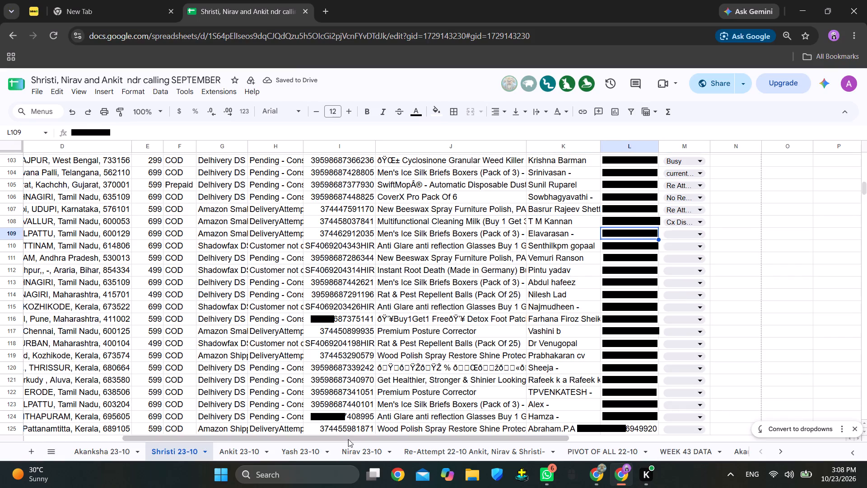
pyautogui.click(361, 454)
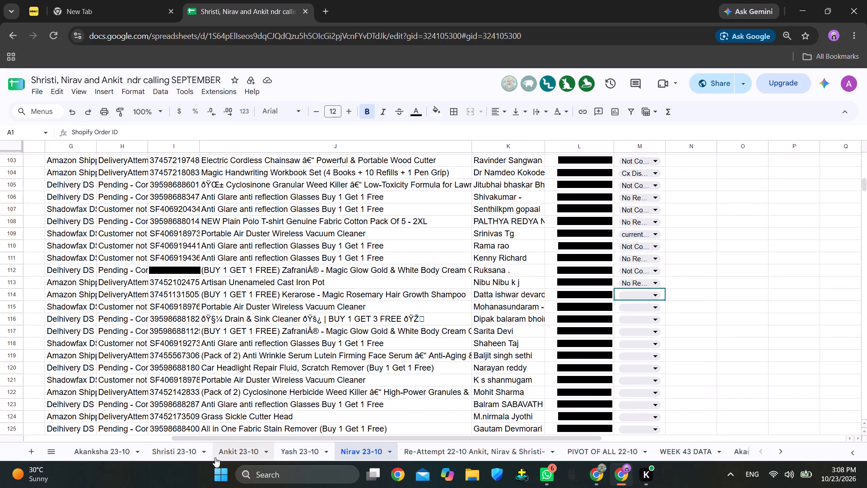
pyautogui.click(175, 451)
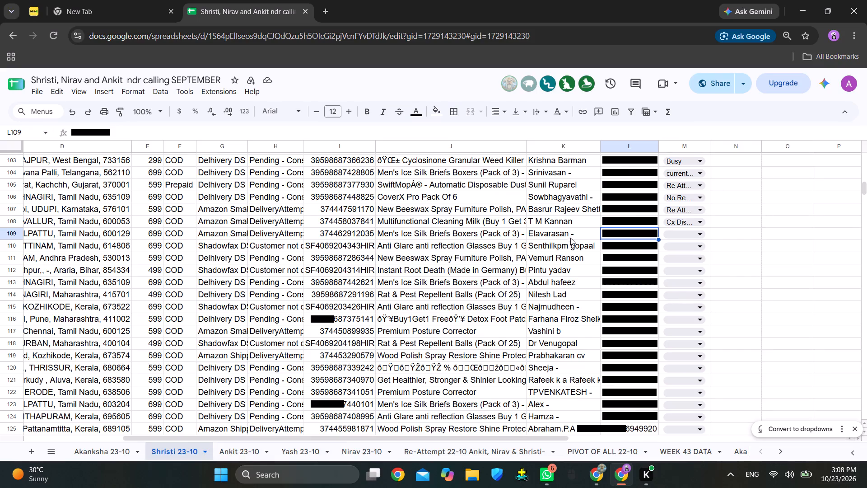
pyautogui.click(568, 232)
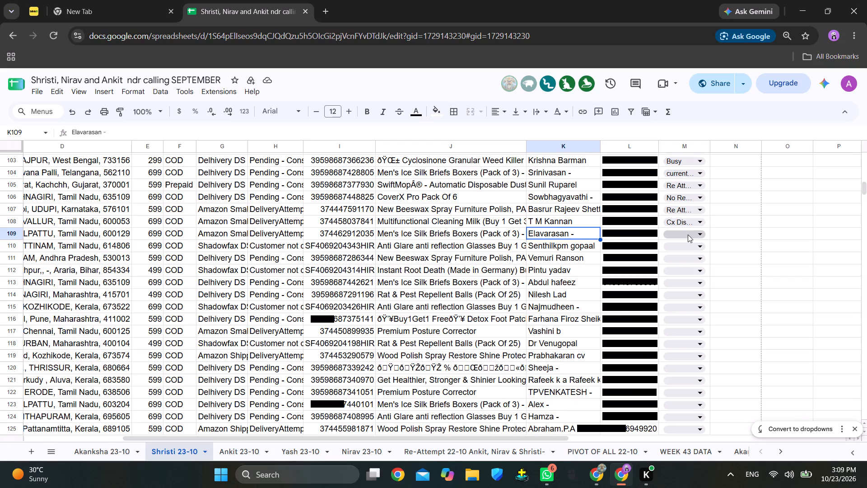
pyautogui.click(690, 235)
pyautogui.click(682, 295)
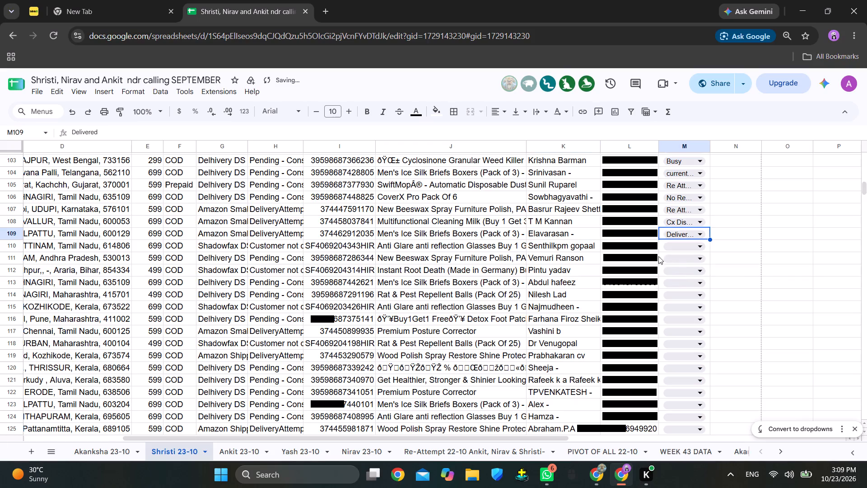
# Check the phone number in row 110, and view the Nirav, Akanksha and Yash 23-10 sheets before returning to Shristi 23-10.
pyautogui.click(646, 245)
pyautogui.click(346, 453)
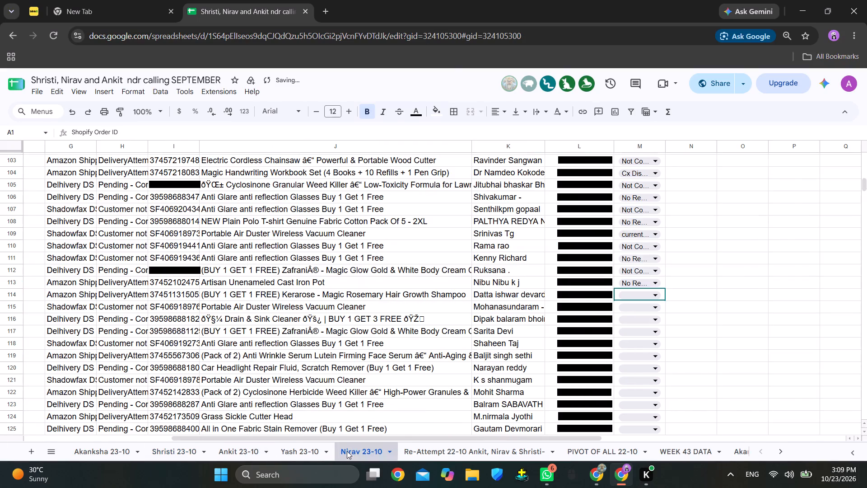
pyautogui.scroll(-2, 497, 344)
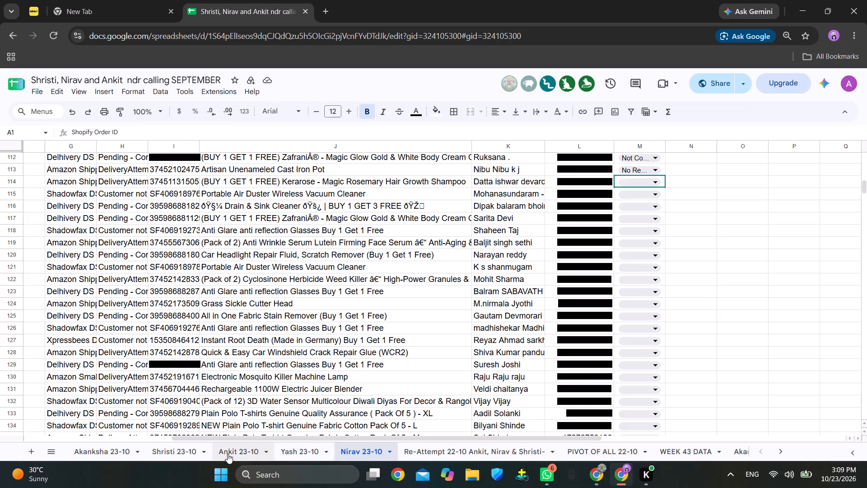
pyautogui.click(180, 453)
pyautogui.scroll(-4, 584, 300)
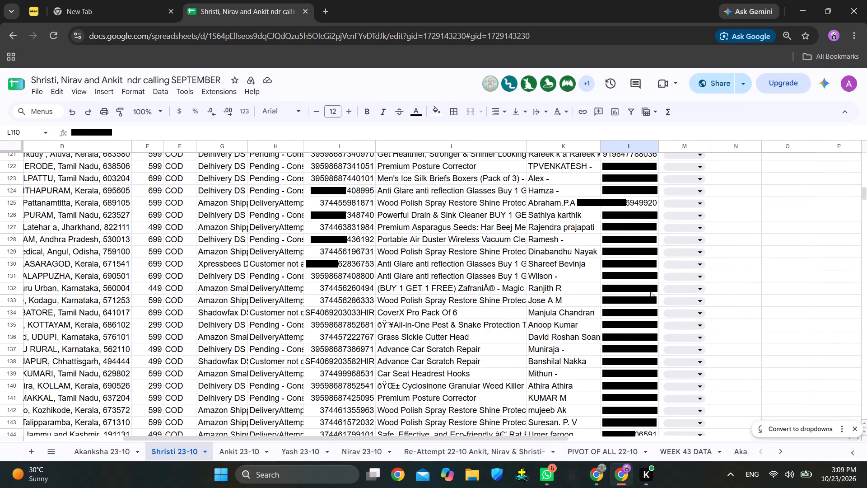
pyautogui.click(98, 455)
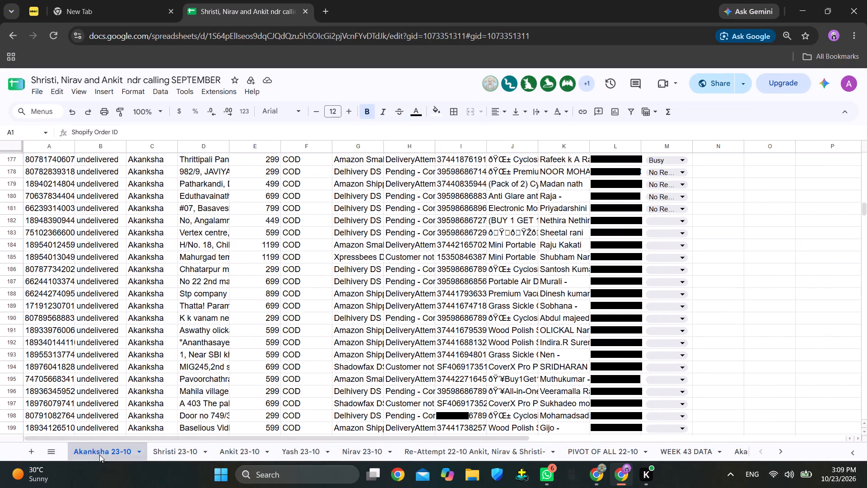
pyautogui.click(302, 453)
pyautogui.click(359, 447)
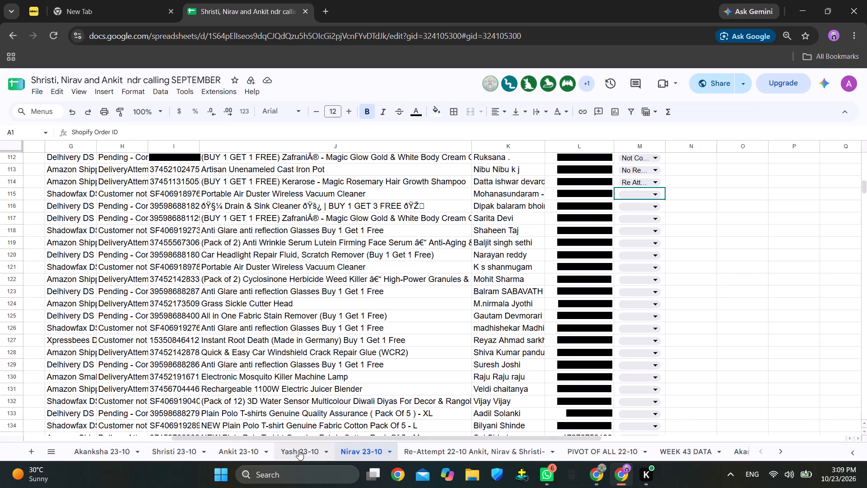
pyautogui.click(188, 454)
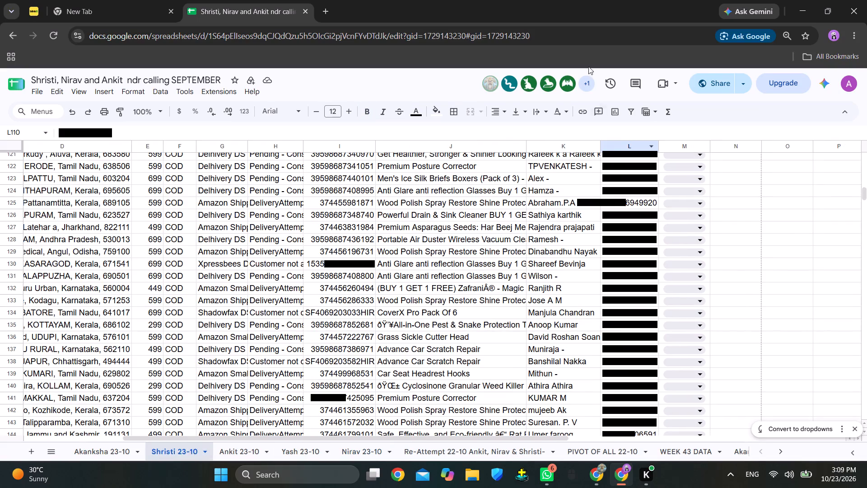
# View the list of people who currently have the spreadsheet open.
pyautogui.click(587, 80)
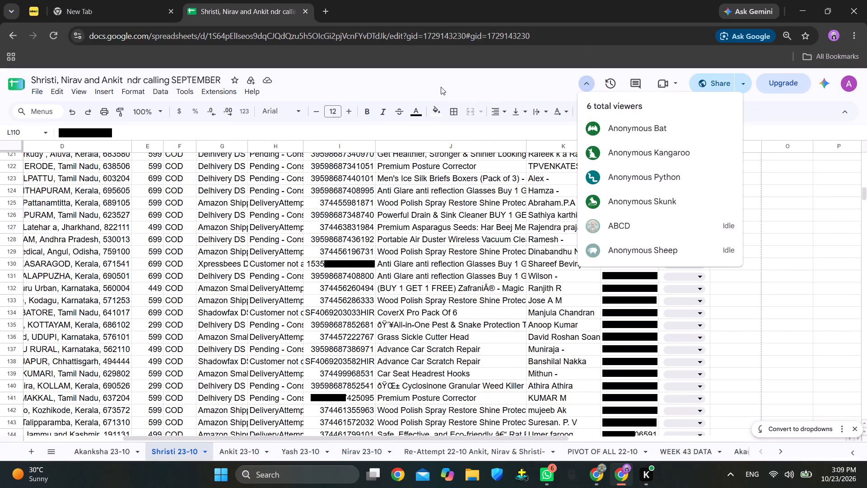
pyautogui.click(441, 87)
# Examine the filled and blank column M remarks and the comments below row 110 in Shristi 23-10.
pyautogui.scroll(-1, 638, 261)
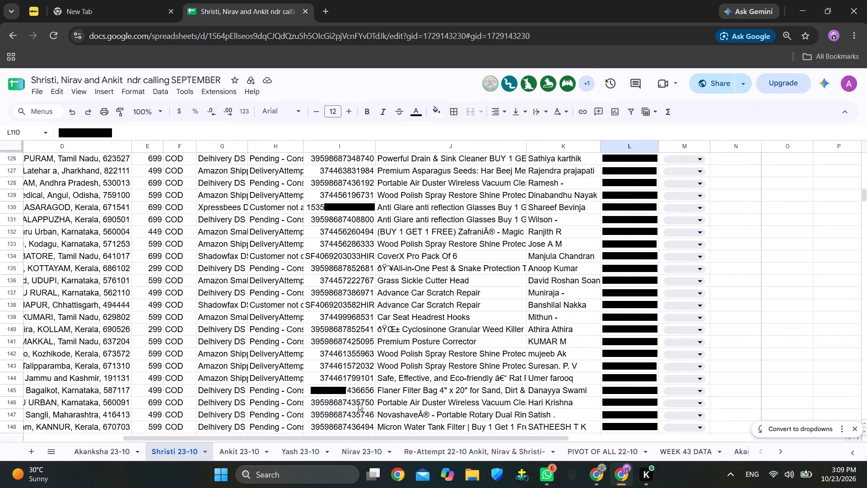
pyautogui.scroll(-5, 636, 330)
pyautogui.scroll(-2, 702, 297)
pyautogui.scroll(-2, 667, 318)
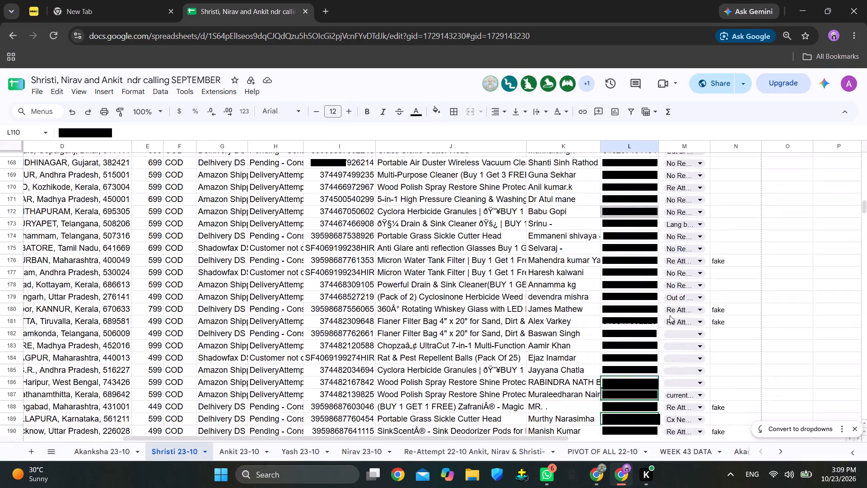
pyautogui.scroll(-3, 666, 321)
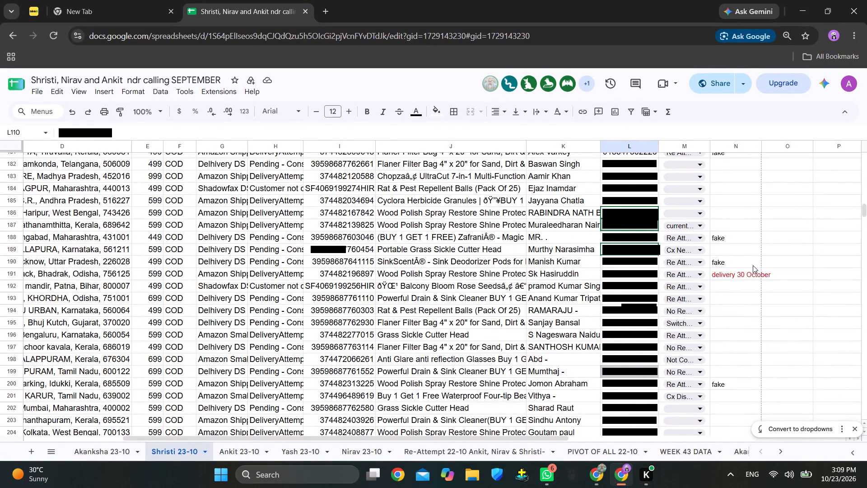
pyautogui.scroll(5, 753, 264)
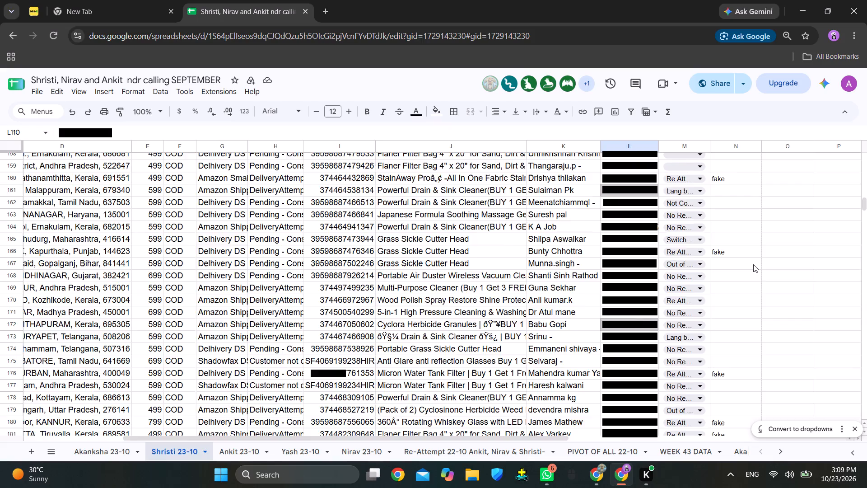
pyautogui.scroll(13, 753, 264)
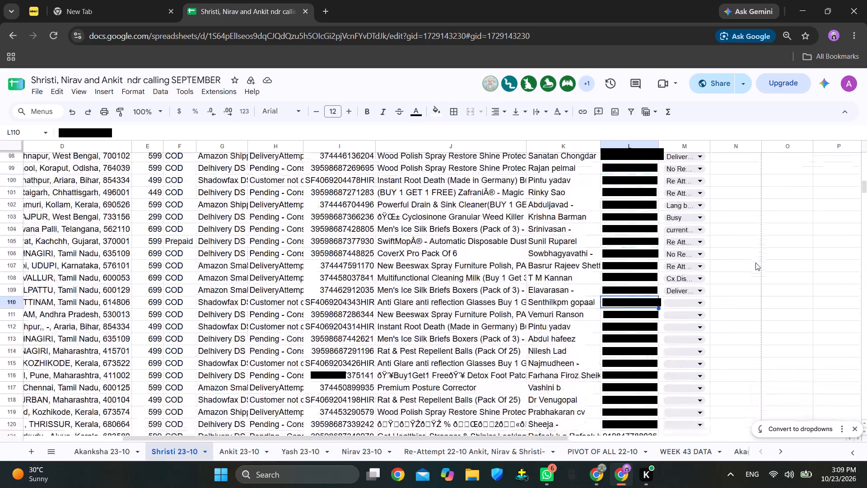
# Check the customer name in row 110 of Shristi 23-10 and set that row's remark to Re Attempt.
pyautogui.scroll(-1, 740, 295)
pyautogui.click(580, 243)
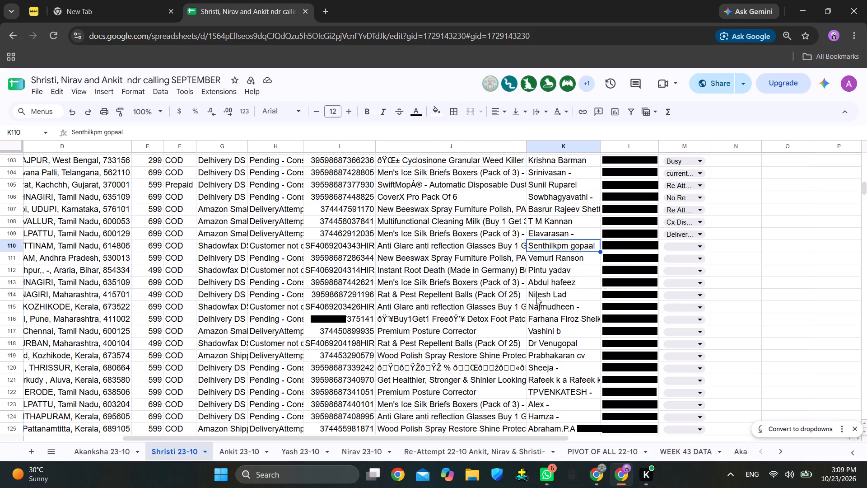
pyautogui.click(690, 246)
pyautogui.click(689, 261)
# Check the phone number in row 111, view Nirav 23-10, and examine the column M remarks further down Shristi 23-10.
pyautogui.click(622, 254)
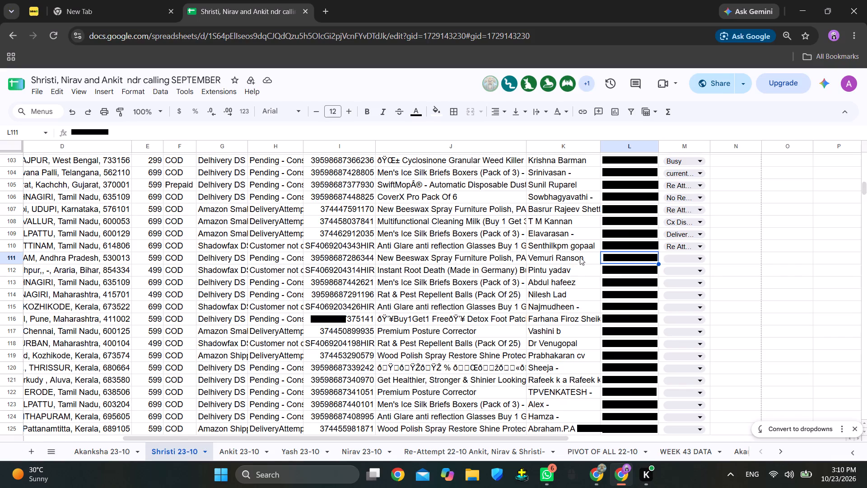
pyautogui.click(359, 450)
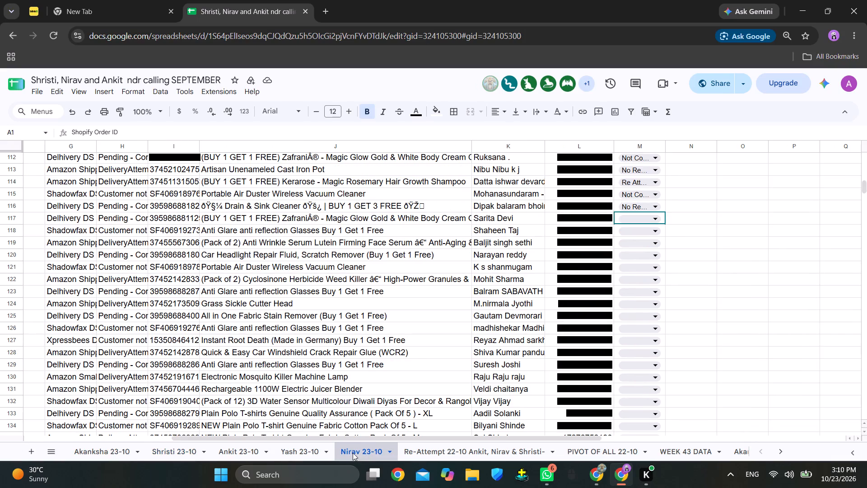
pyautogui.click(180, 452)
pyautogui.scroll(-9, 683, 305)
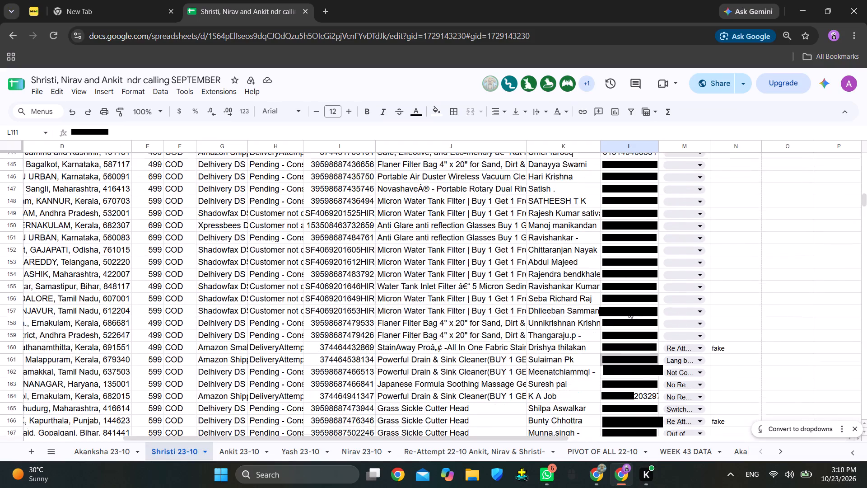
pyautogui.scroll(-7, 657, 305)
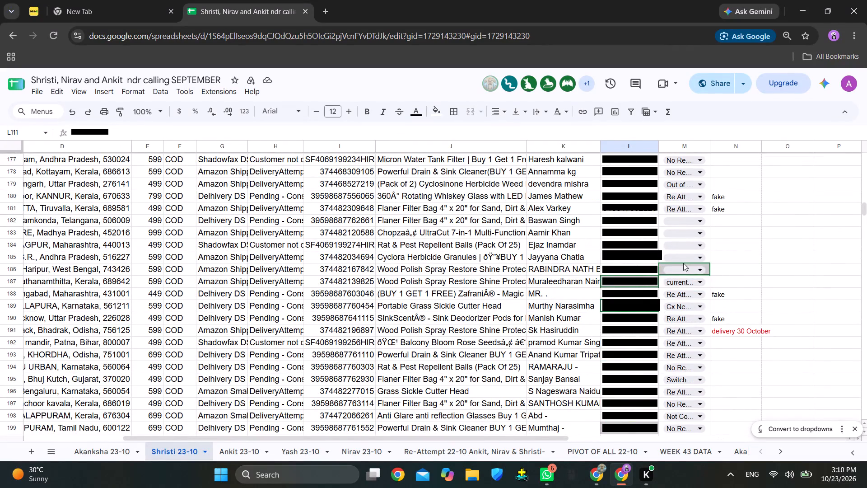
pyautogui.scroll(11, 683, 244)
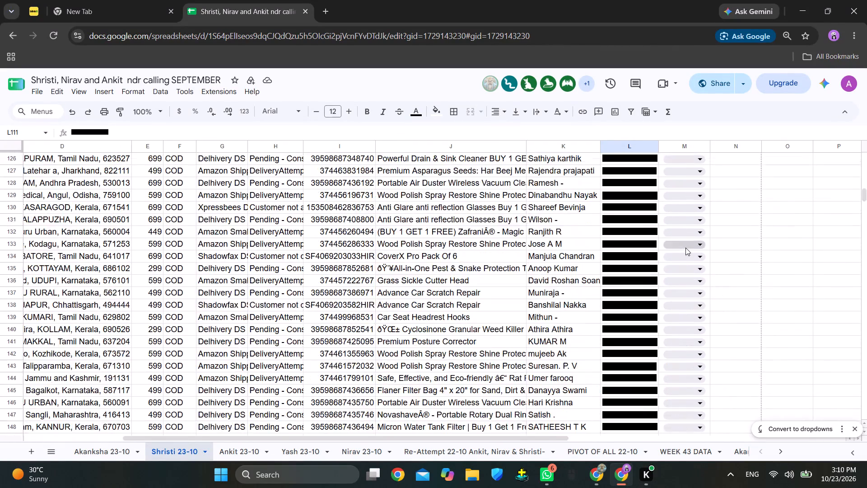
pyautogui.scroll(5, 685, 248)
# Check the customer name in row 111 of Shristi 23-10 and set that row's remark to Lang barrier.
pyautogui.click(587, 257)
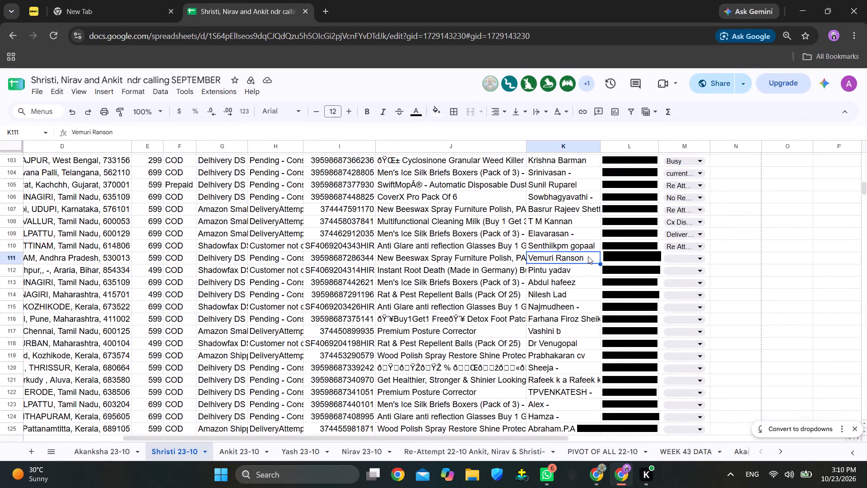
pyautogui.click(693, 258)
pyautogui.scroll(-3, 680, 304)
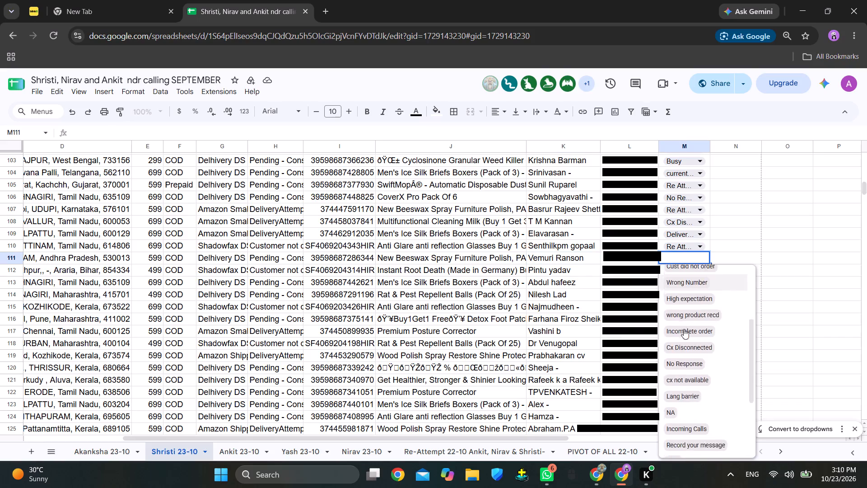
pyautogui.click(691, 348)
# Check the phone number in row 112, and view the remarks in the Ankit 23-10 sheet up to its header row.
pyautogui.click(642, 269)
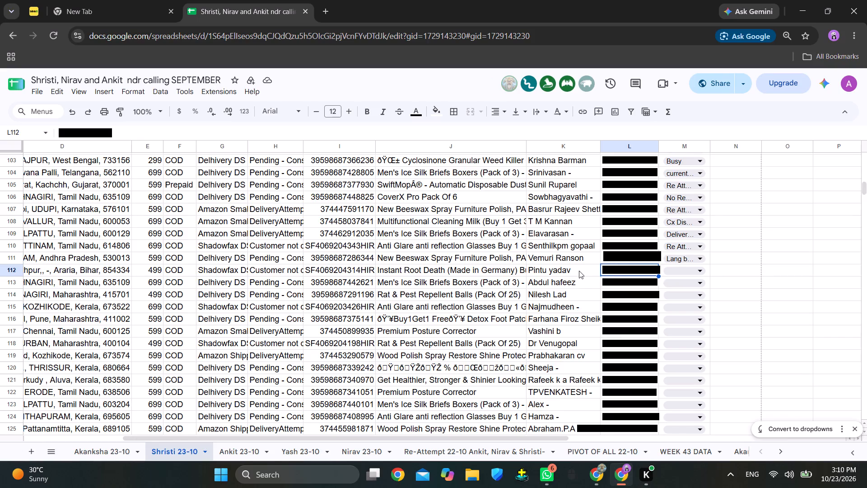
pyautogui.click(242, 452)
pyautogui.scroll(20, 777, 319)
pyautogui.scroll(15, 777, 319)
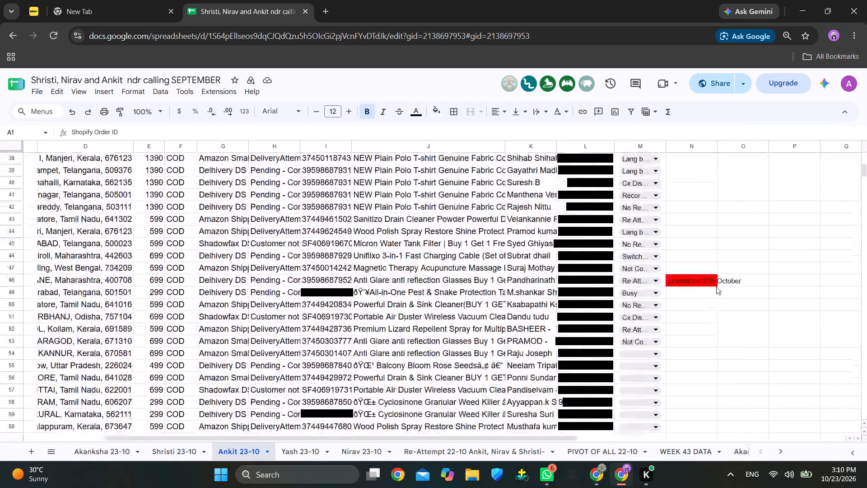
pyautogui.scroll(16, 716, 286)
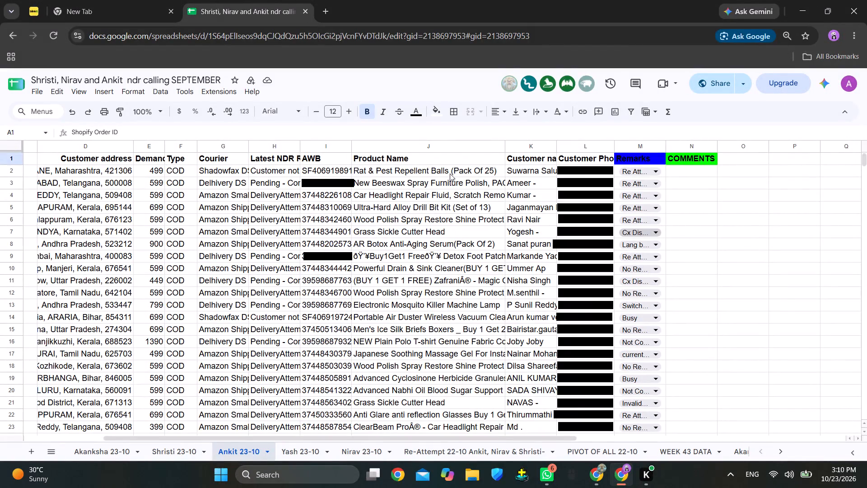
# Check the customer name in row 112, view Nirav 23-10, and set row 112's remark in Shristi 23-10 to Re Attempt.
pyautogui.moveTo(177, 455); pyautogui.dragTo(182, 452)
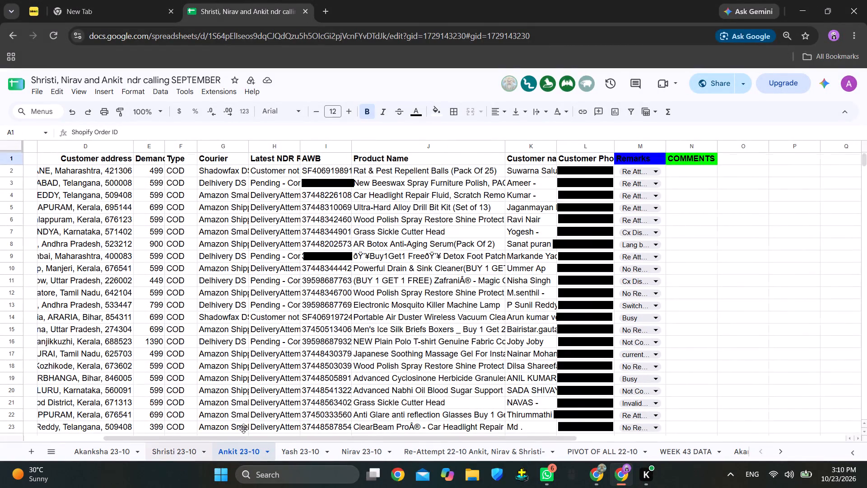
pyautogui.click(573, 272)
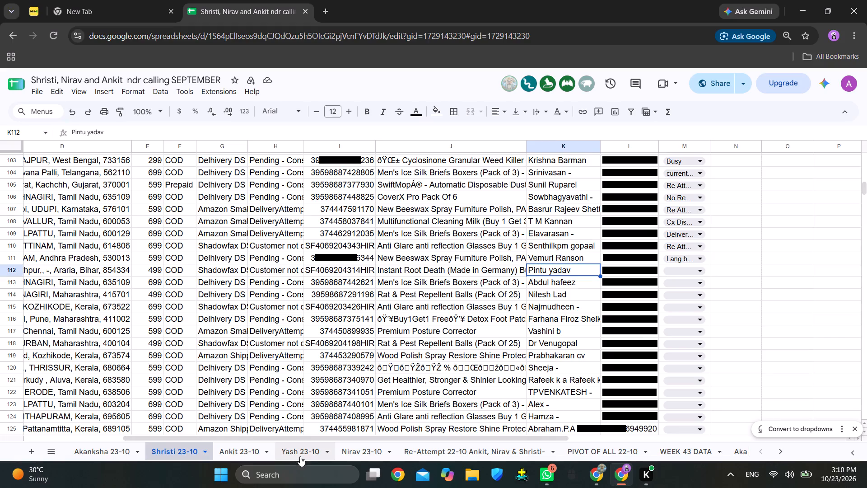
pyautogui.click(364, 453)
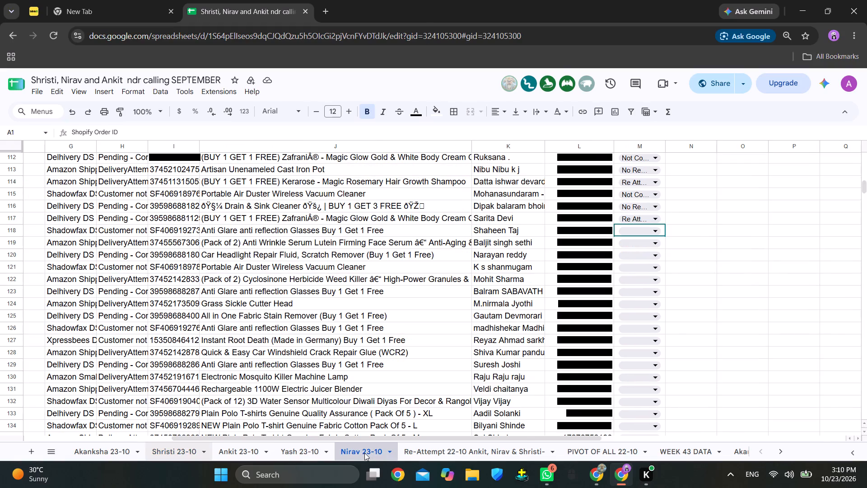
pyautogui.click(180, 454)
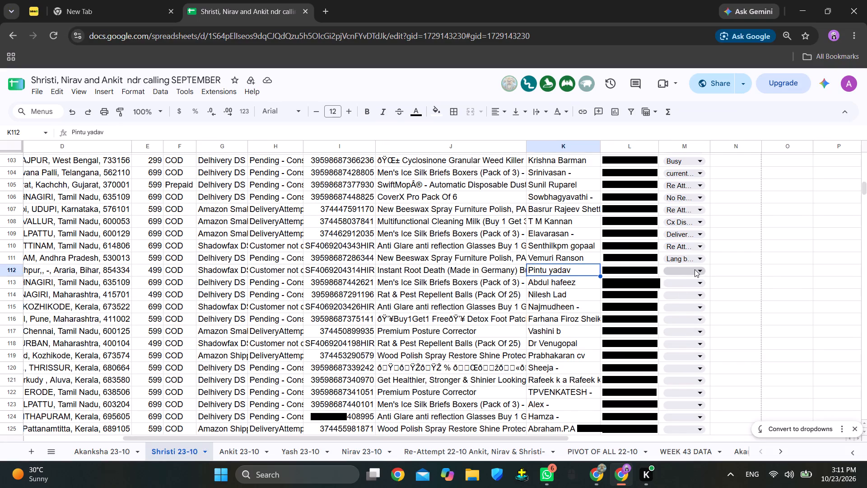
pyautogui.click(695, 269)
pyautogui.click(690, 284)
# Check the phone number in row 113 of Shristi 23-10 and examine the column M remarks further down the sheet.
pyautogui.click(647, 279)
pyautogui.scroll(-4, 733, 316)
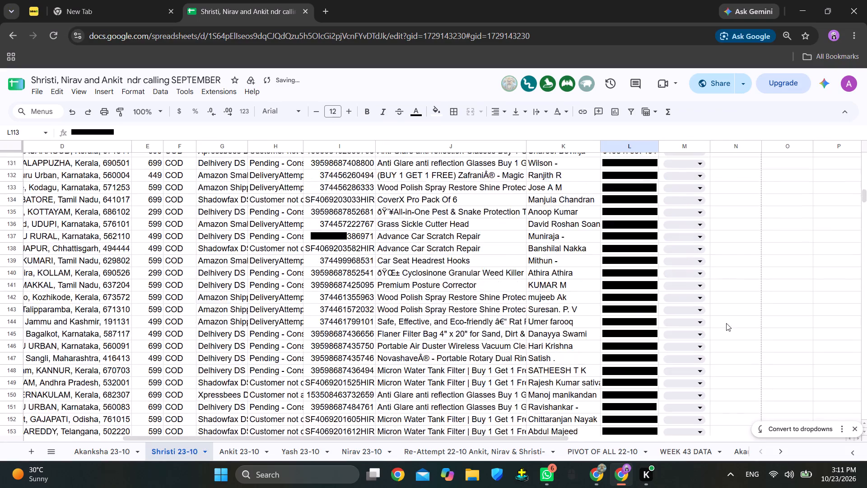
pyautogui.scroll(-12, 726, 323)
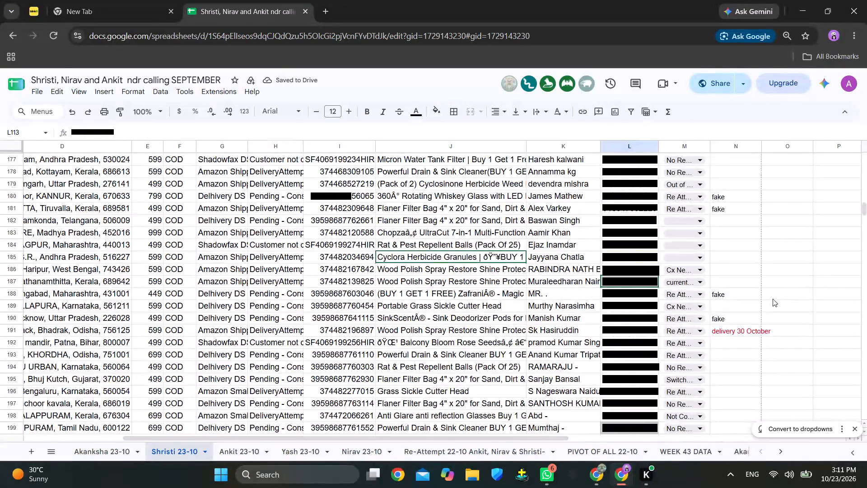
pyautogui.scroll(-2, 779, 296)
pyautogui.scroll(10, 778, 296)
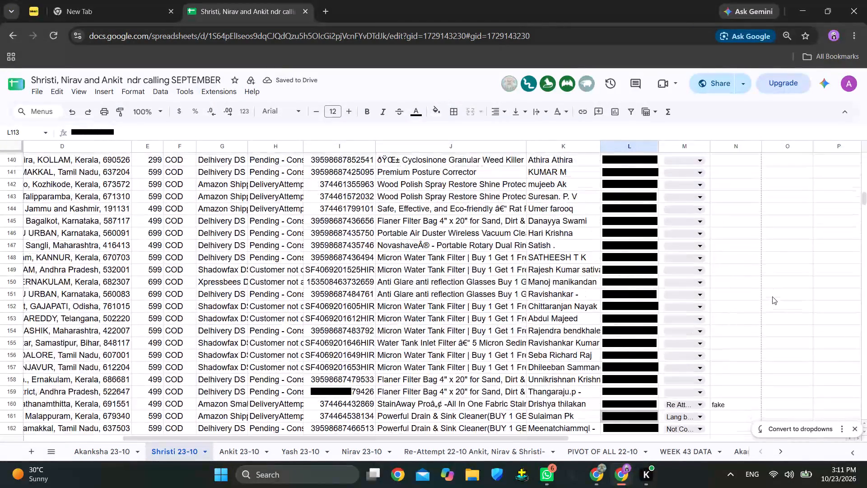
pyautogui.scroll(7, 772, 296)
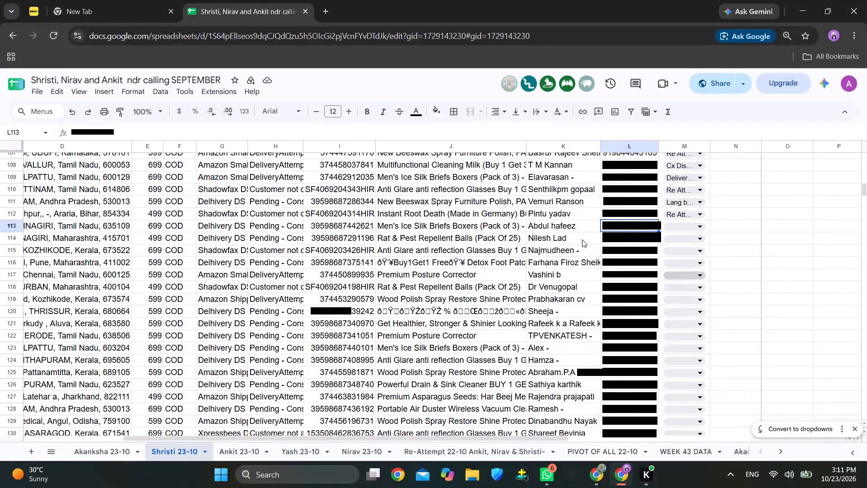
# Check the customer name in row 113 of Shristi 23-10 and set that row's remark to No Response.
pyautogui.click(574, 230)
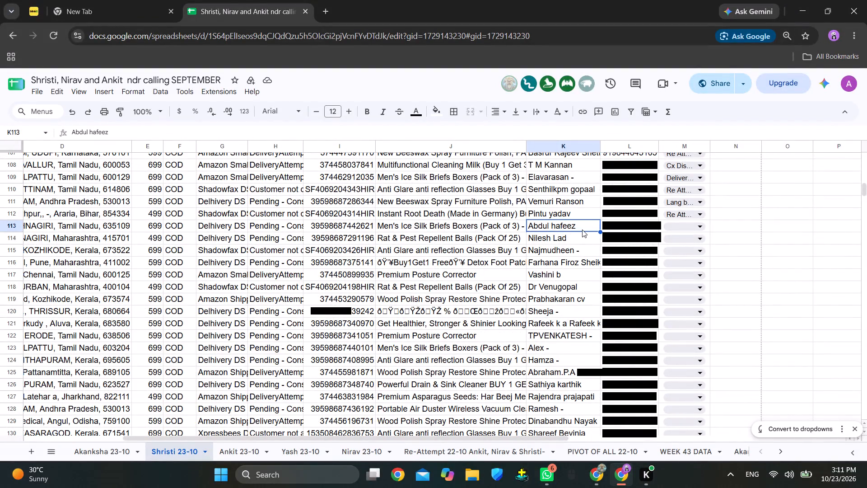
pyautogui.scroll(1, 690, 226)
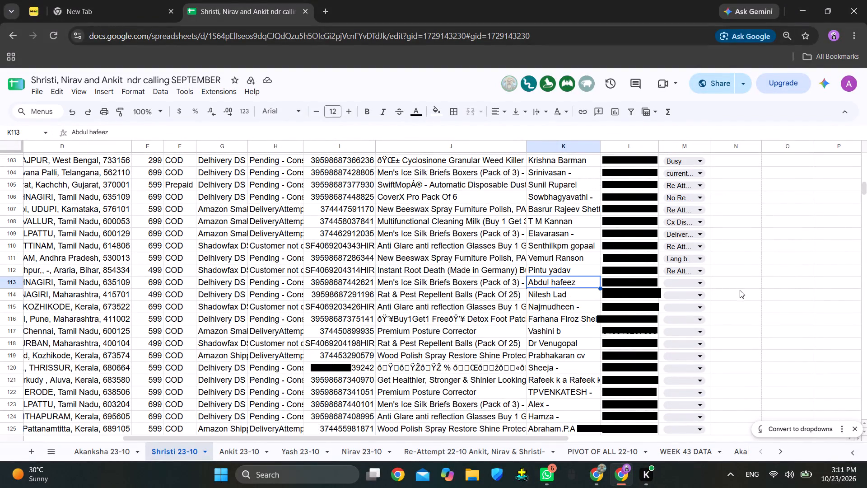
pyautogui.click(691, 282)
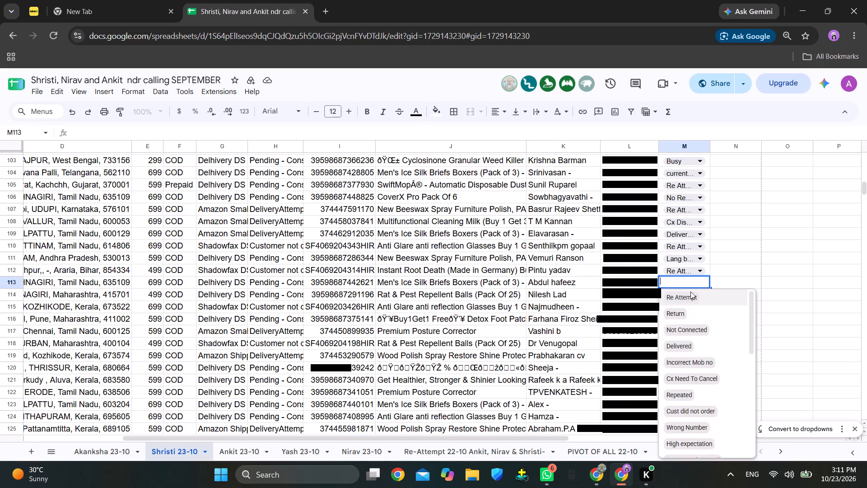
pyautogui.scroll(-3, 695, 301)
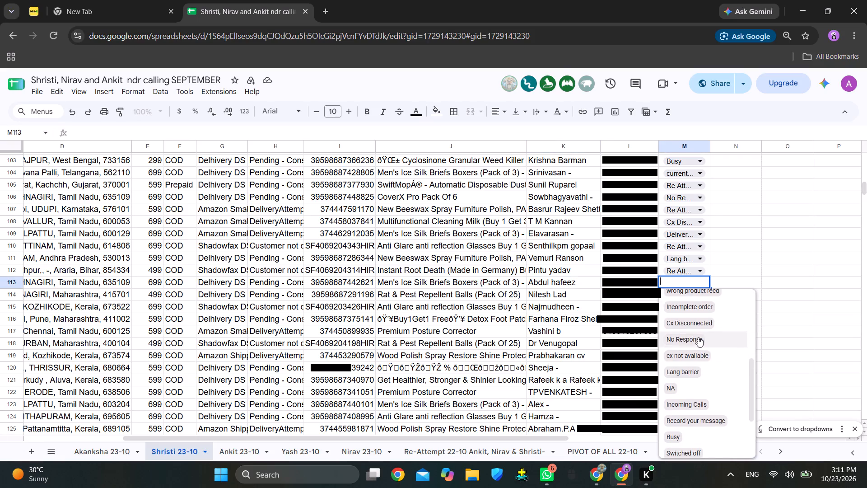
pyautogui.click(698, 337)
# Check row 114's contact details and the remark progress in Shristi and Nirav 23-10, and set row 114's remark in Shristi 23-10 to Re Attempt.
pyautogui.click(626, 292)
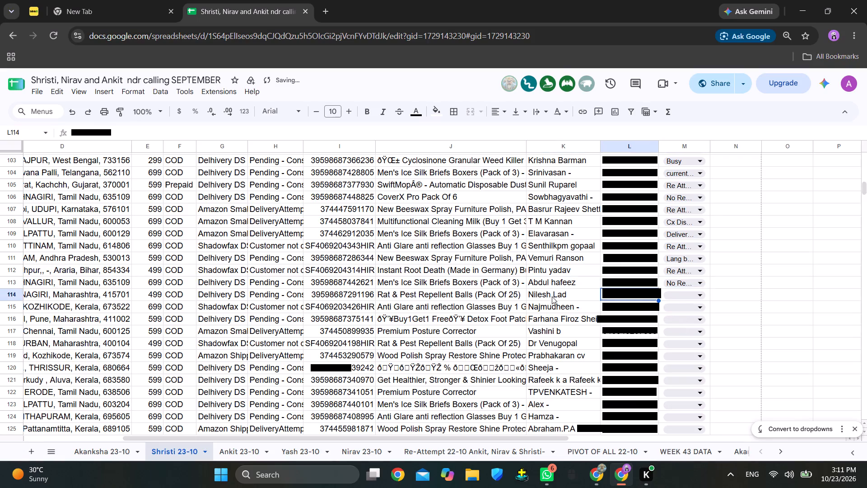
pyautogui.scroll(-4, 619, 298)
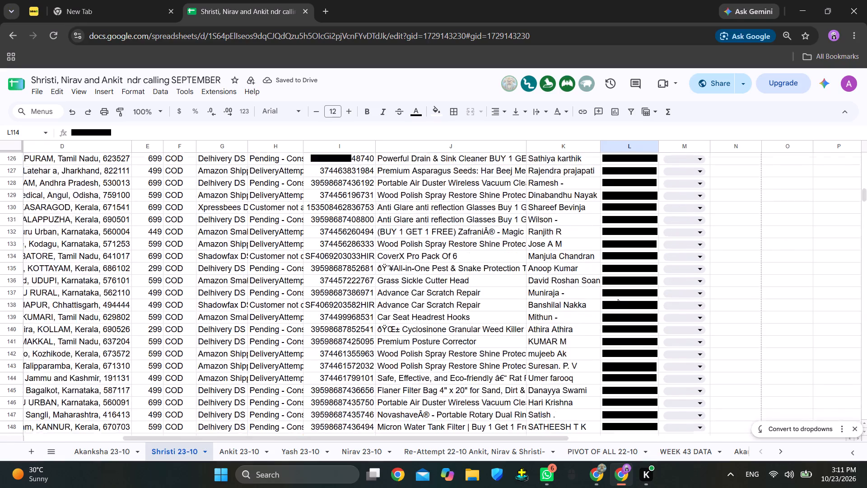
pyautogui.scroll(-11, 618, 299)
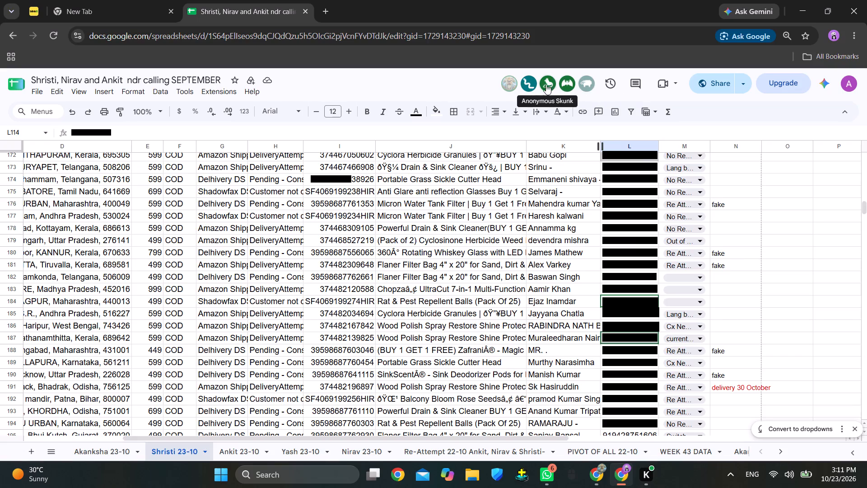
pyautogui.click(357, 453)
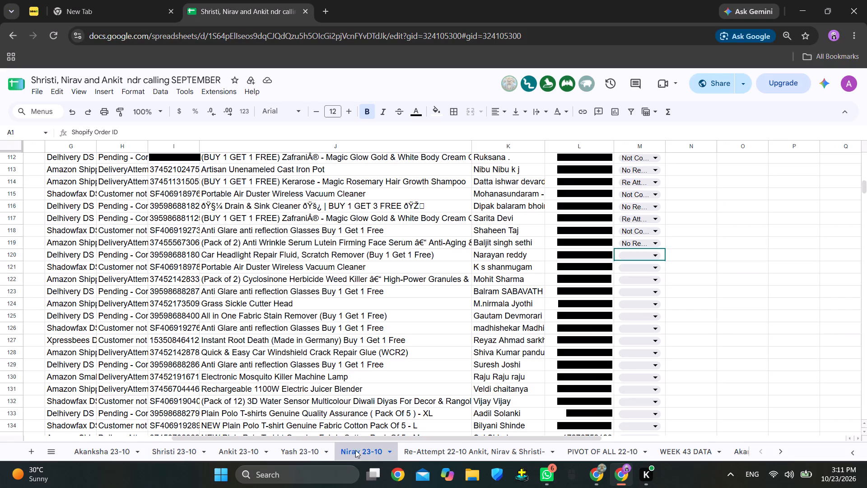
pyautogui.click(188, 452)
pyautogui.scroll(15, 661, 276)
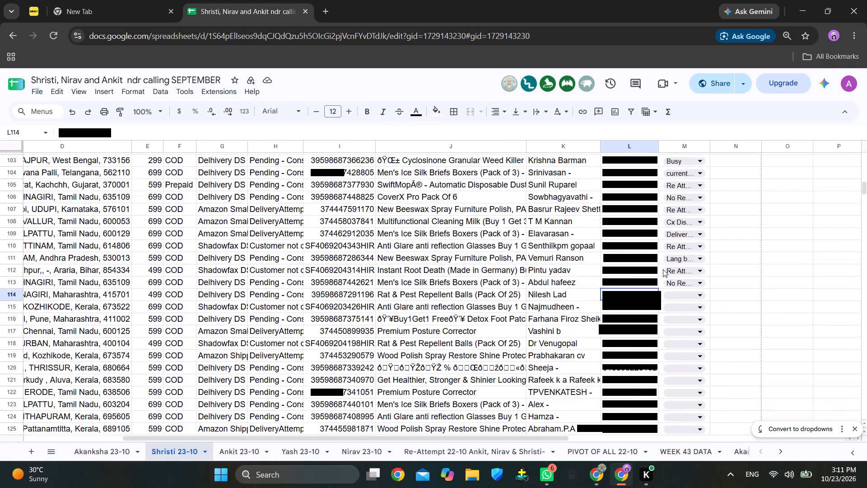
pyautogui.click(573, 293)
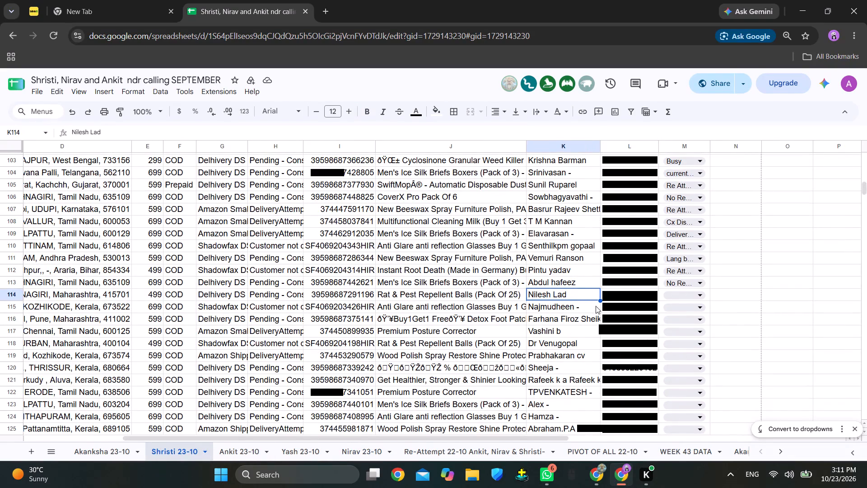
pyautogui.click(684, 293)
pyautogui.click(685, 310)
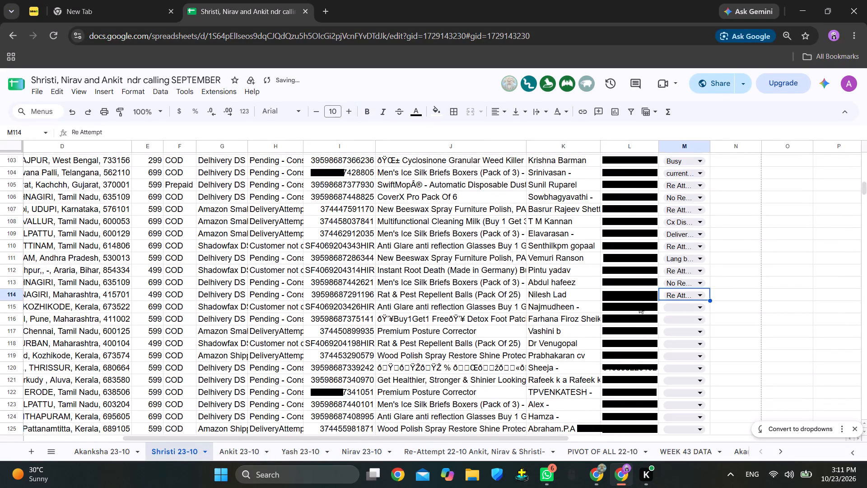
# Check the phone number and customer name in row 115 of Shristi 23-10 and set that row's remark to currently unavailable.
pyautogui.click(637, 305)
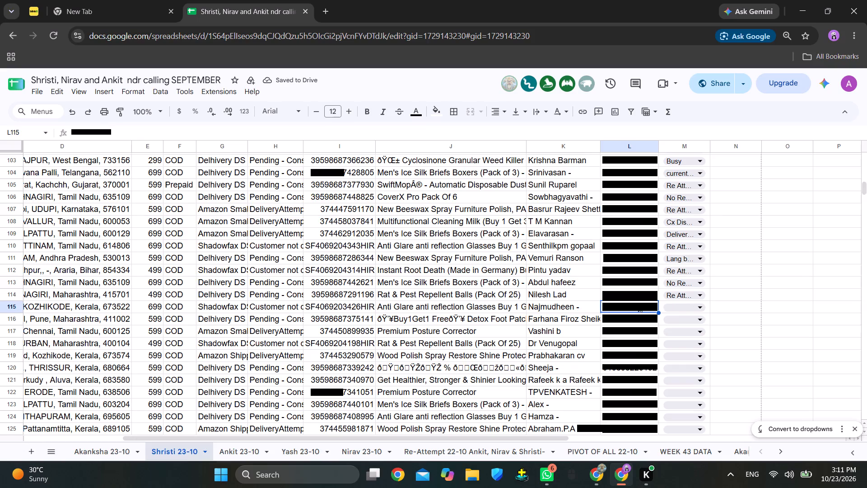
pyautogui.click(571, 305)
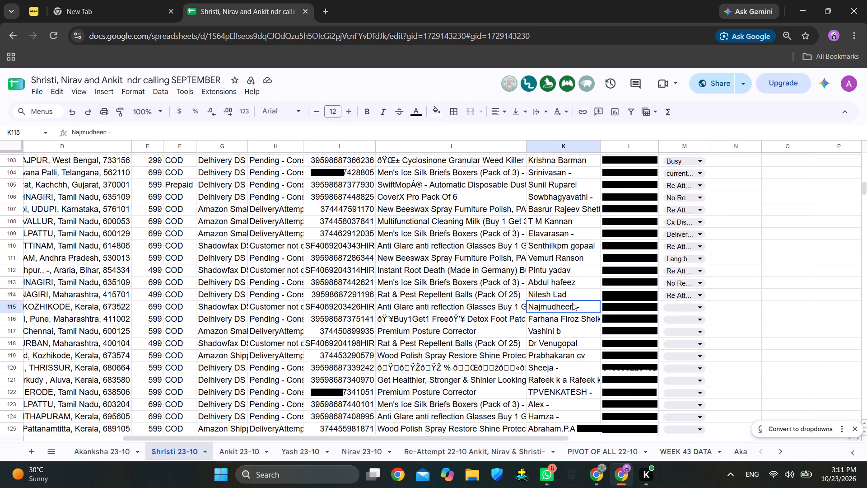
pyautogui.scroll(-1, 594, 295)
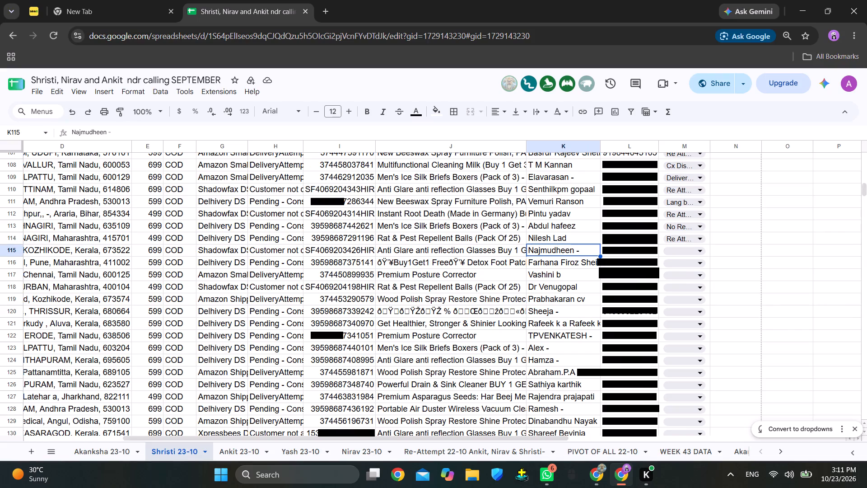
pyautogui.click(677, 253)
pyautogui.scroll(-11, 681, 294)
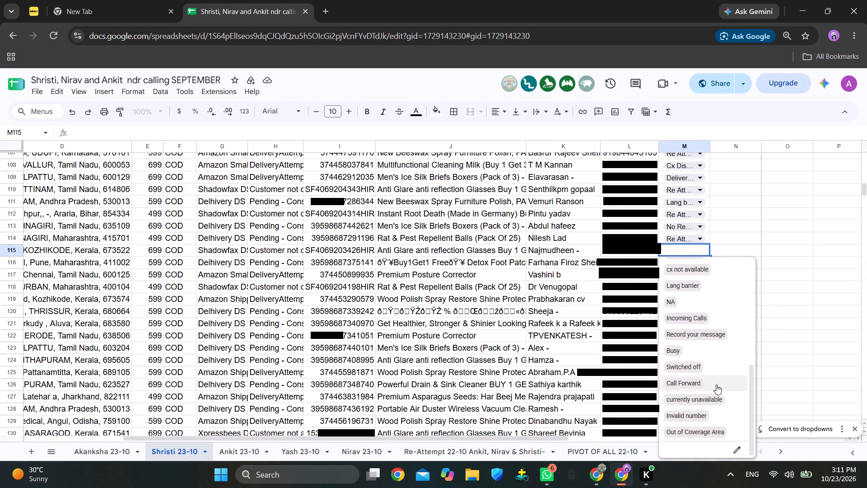
pyautogui.moveTo(695, 400); pyautogui.dragTo(696, 396)
# Check the phone number and customer name in row 116 of Shristi 23-10 and set that row's remark to Re Attempt.
pyautogui.click(643, 261)
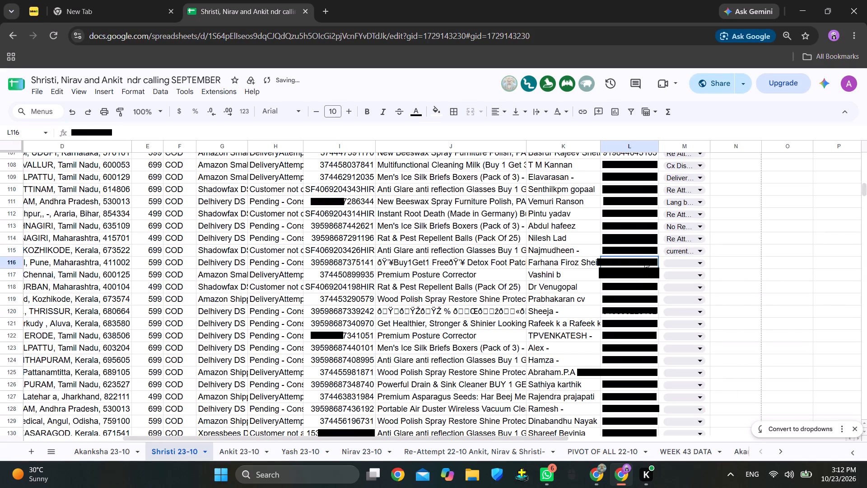
pyautogui.click(565, 262)
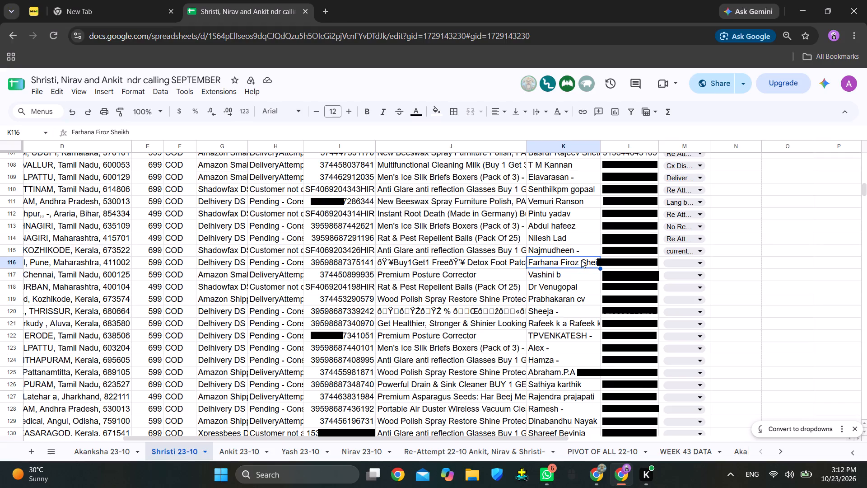
pyautogui.click(683, 266)
pyautogui.click(686, 277)
# Check the phone number in row 117 of Shristi 23-10 and examine the column M remarks further down the sheet.
pyautogui.click(638, 272)
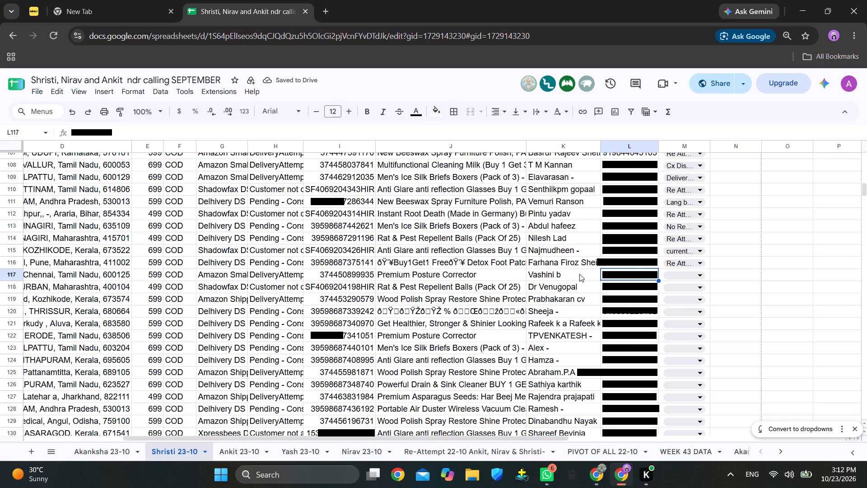
pyautogui.scroll(-10, 691, 295)
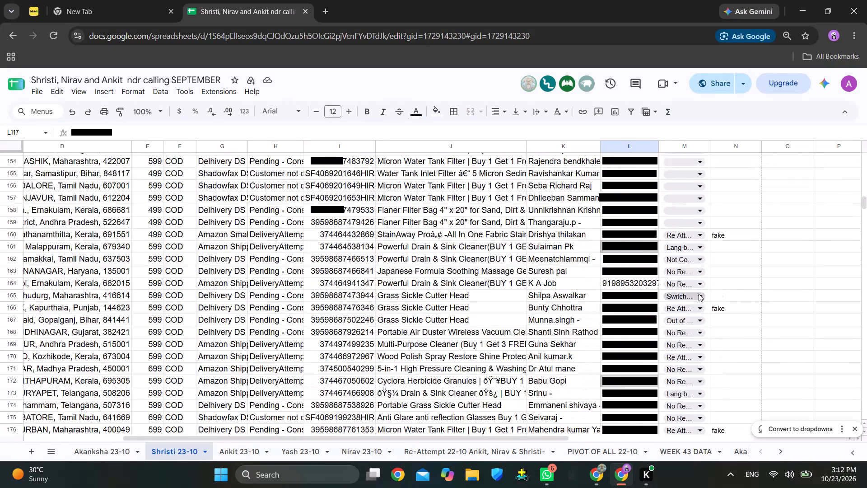
pyautogui.scroll(-4, 704, 273)
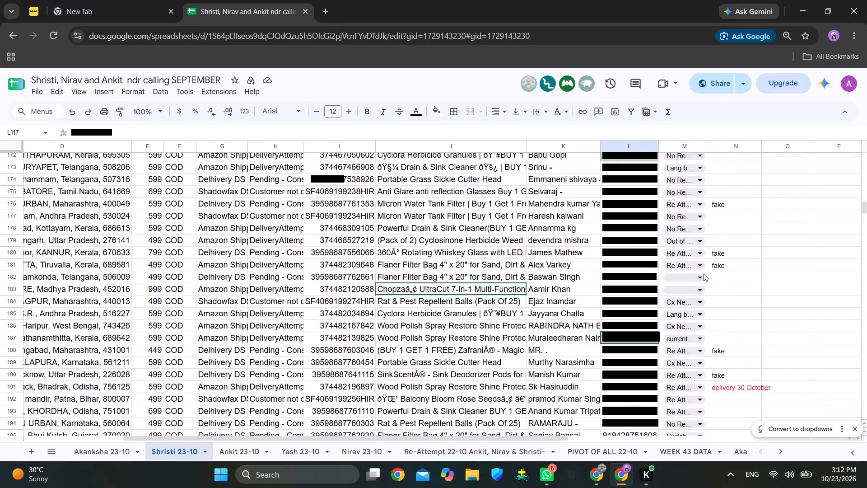
pyautogui.scroll(-1, 704, 273)
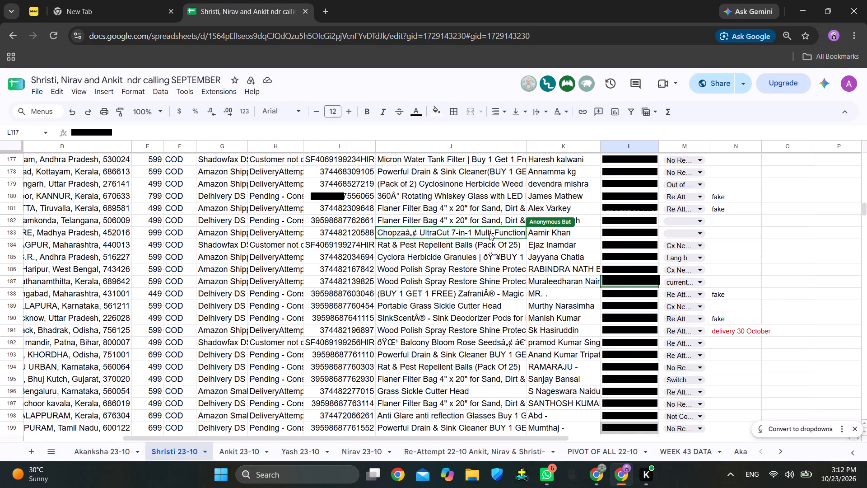
pyautogui.scroll(13, 629, 235)
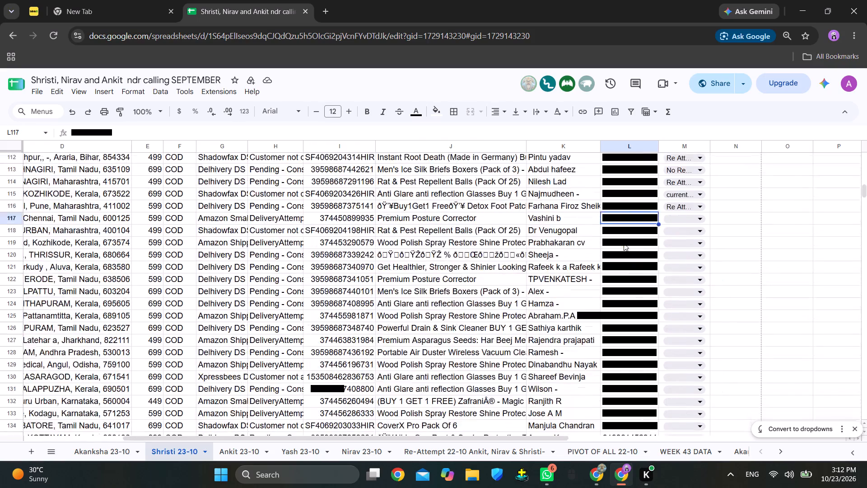
pyautogui.scroll(2, 624, 243)
# Check the customer name in row 117, view the remarks in Nirav 23-10, and set row 117's remark in Shristi 23-10 to Re Attempt.
pyautogui.click(552, 273)
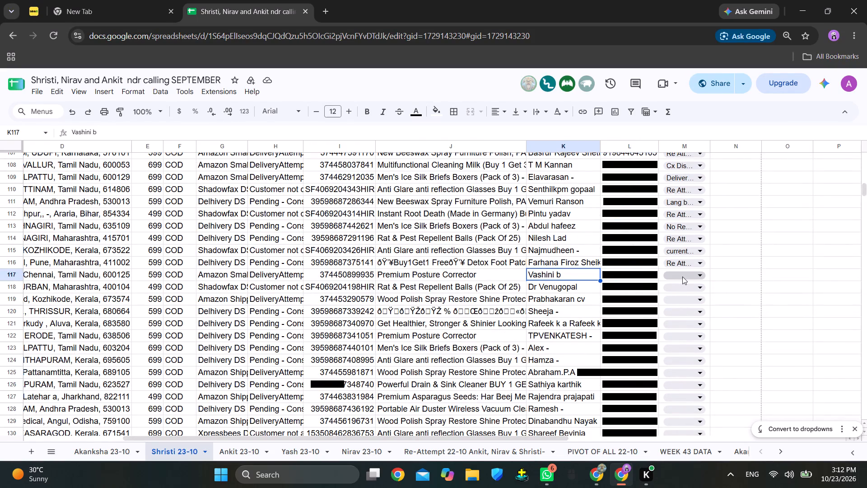
pyautogui.click(360, 454)
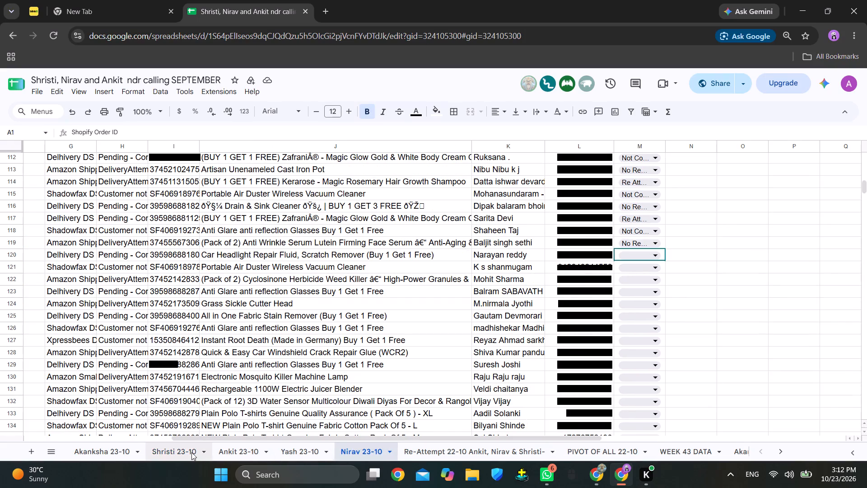
pyautogui.scroll(-2, 535, 305)
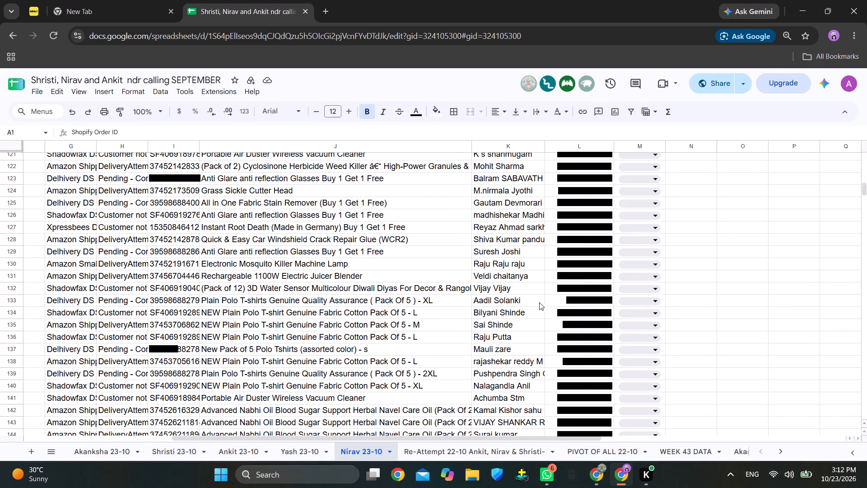
pyautogui.scroll(1, 542, 301)
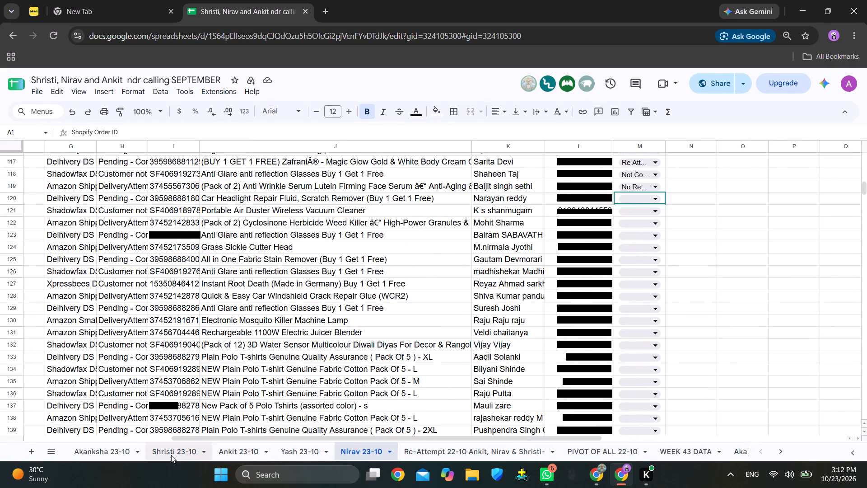
pyautogui.click(172, 455)
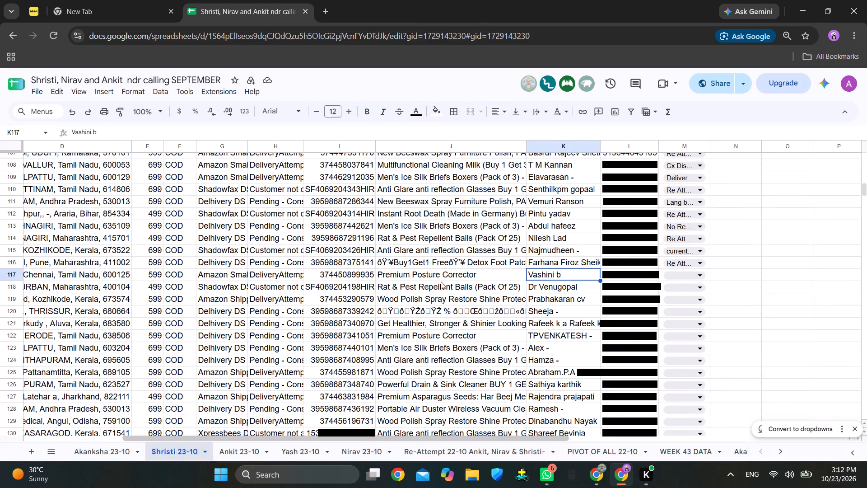
pyautogui.click(675, 272)
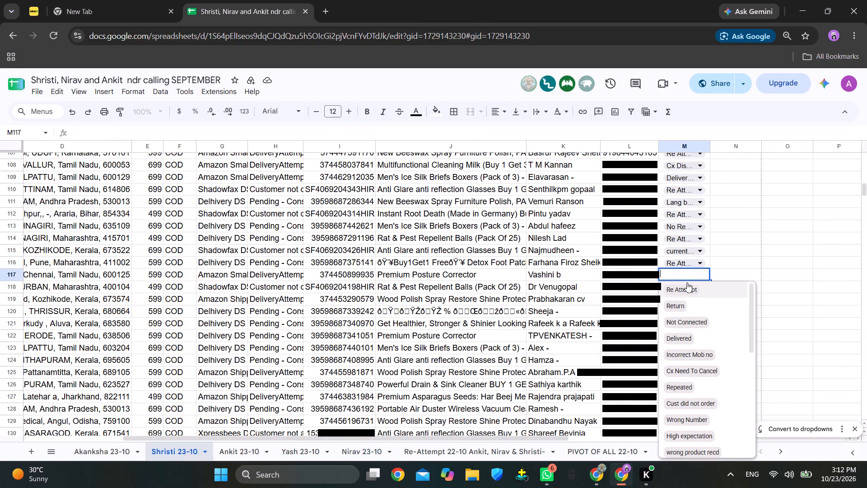
pyautogui.click(687, 290)
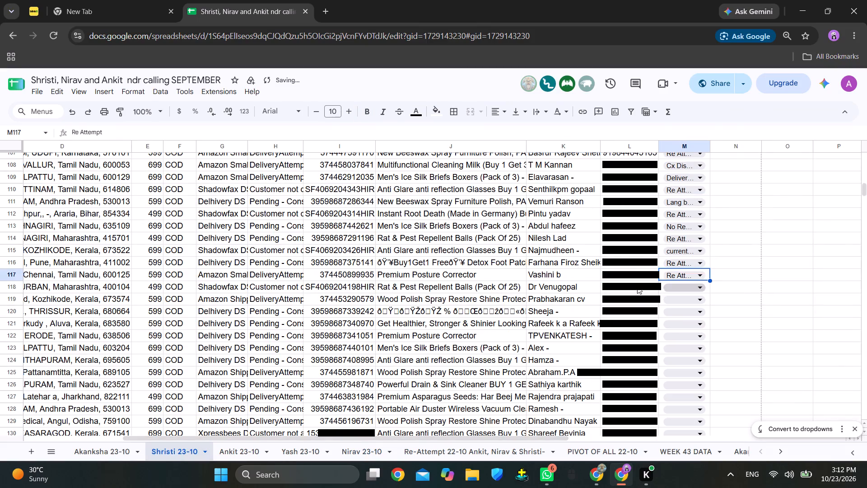
# Check the phone number and customer name in row 118 of Shristi 23-10 and set its remark to the option starting "Not Co".
pyautogui.click(637, 286)
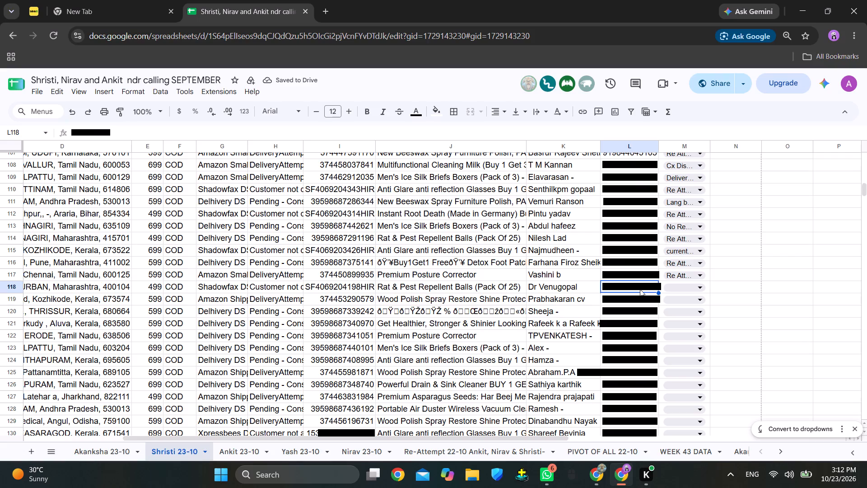
pyautogui.click(578, 289)
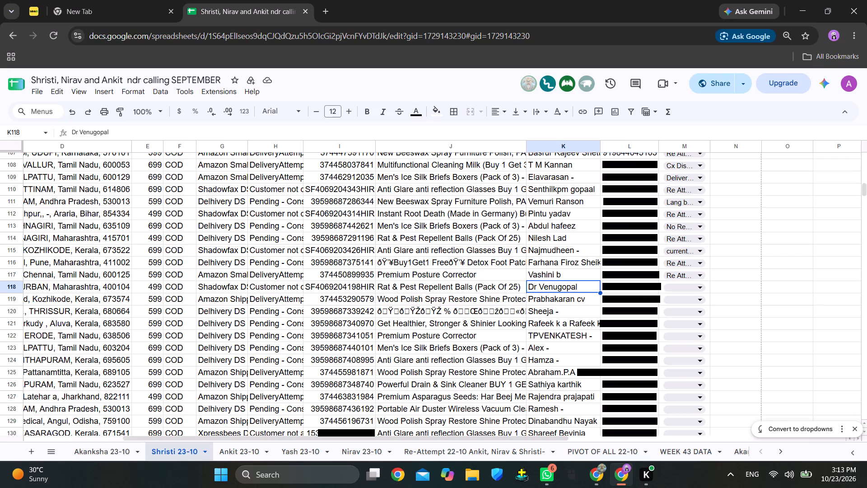
pyautogui.click(690, 285)
pyautogui.click(703, 332)
# Check the phone number in row 119 of Shristi 23-10 and examine the column M remarks above and below that row.
pyautogui.click(639, 300)
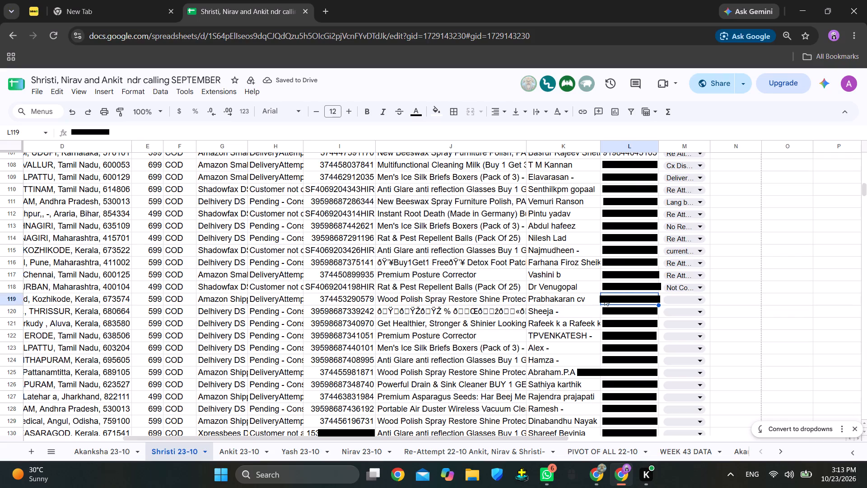
pyautogui.scroll(7, 619, 293)
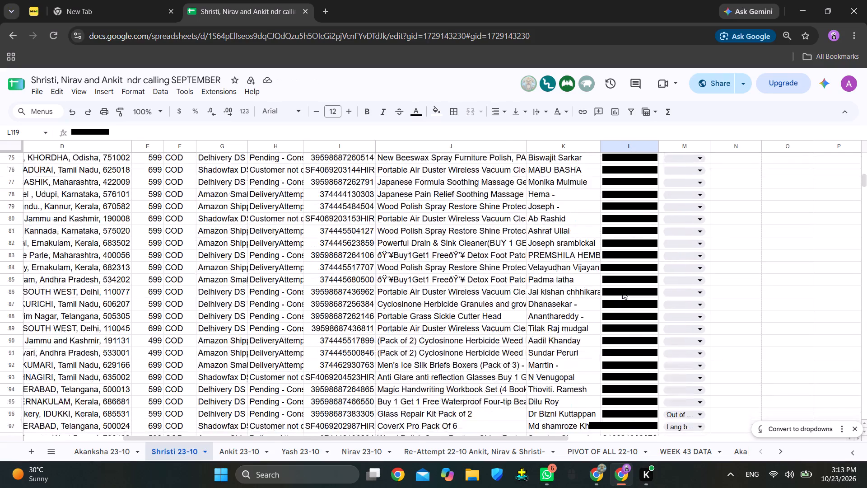
pyautogui.scroll(1, 622, 291)
pyautogui.scroll(-3, 622, 292)
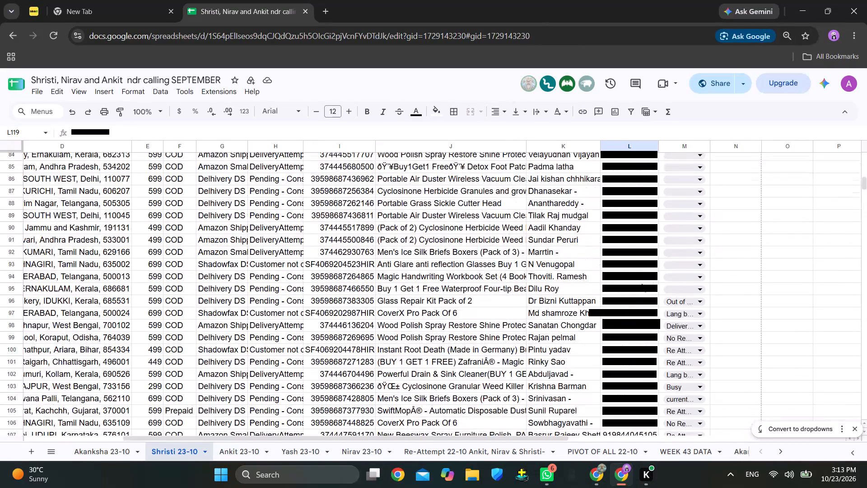
pyautogui.scroll(4, 593, 309)
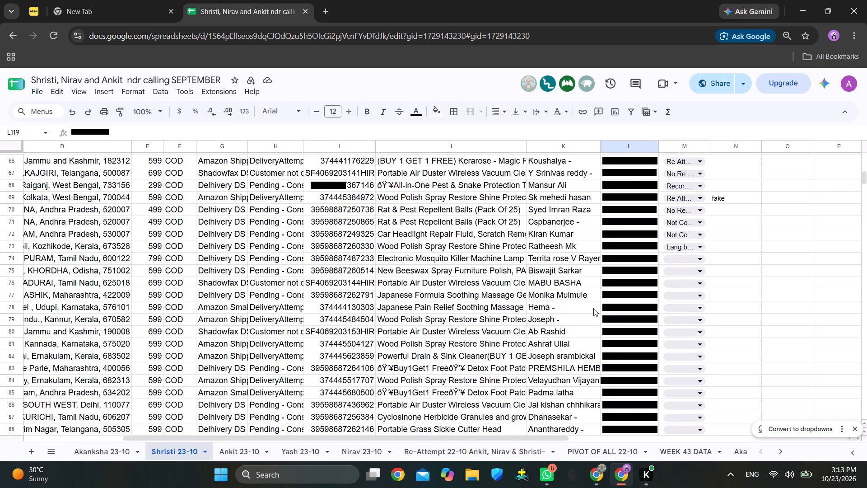
pyautogui.scroll(-12, 596, 308)
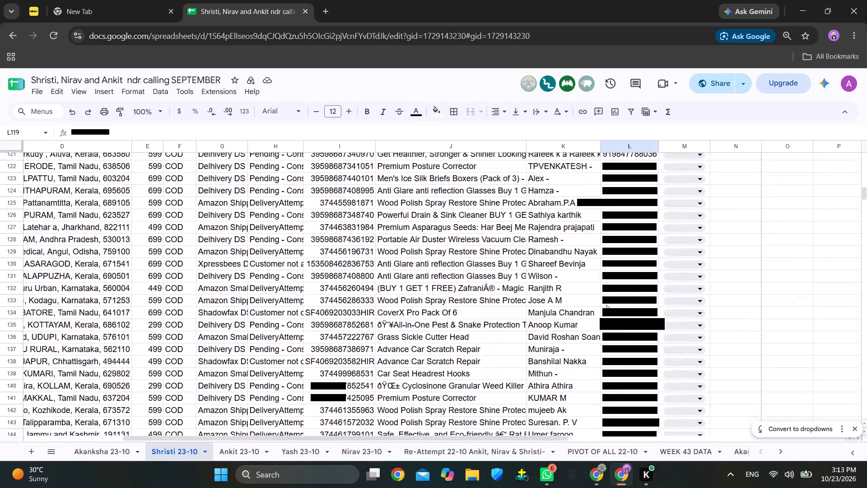
pyautogui.scroll(-6, 607, 305)
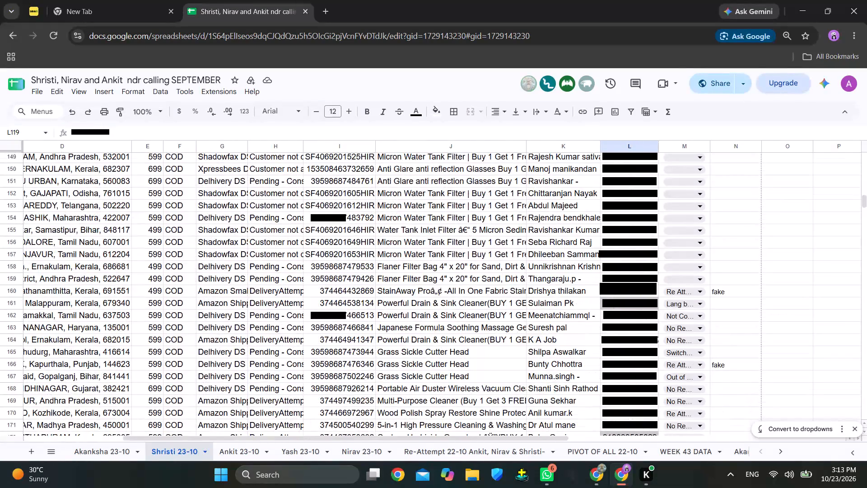
pyautogui.scroll(8, 601, 285)
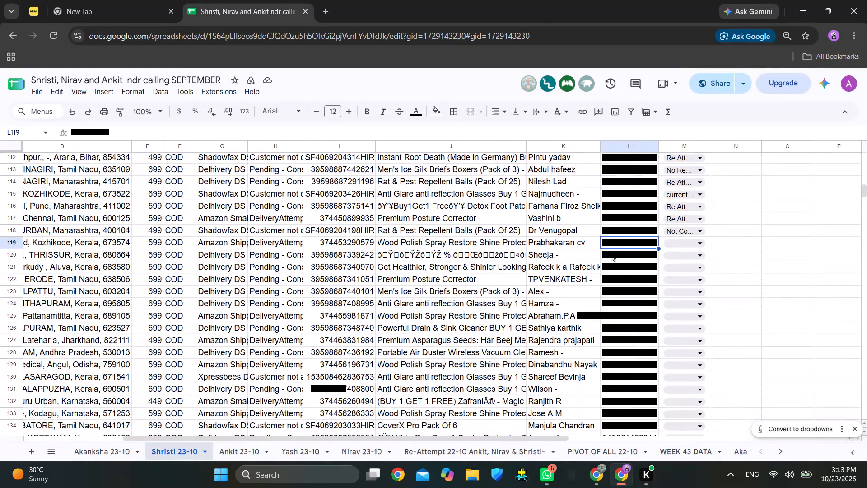
# Check the customer name in row 119 of Shristi 23-10 and set that row's remark to Lang barrier.
pyautogui.click(573, 244)
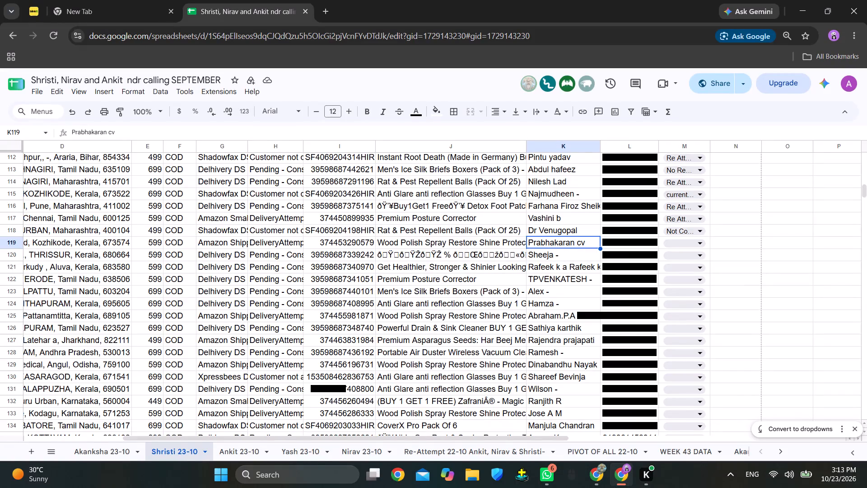
pyautogui.click(680, 247)
pyautogui.scroll(-3, 695, 310)
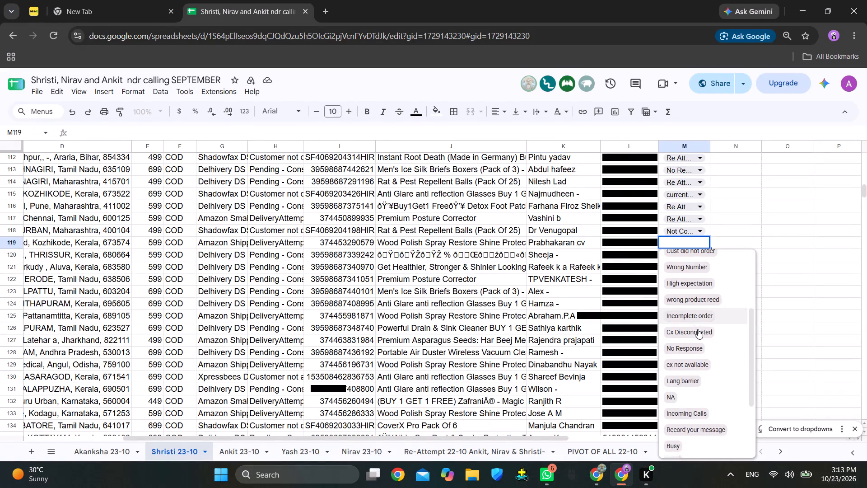
pyautogui.click(684, 334)
# Check the phone number in row 120, view the remarks in Nirav 23-10, and set row 120's remark in Shristi 23-10 to Record your message.
pyautogui.click(640, 257)
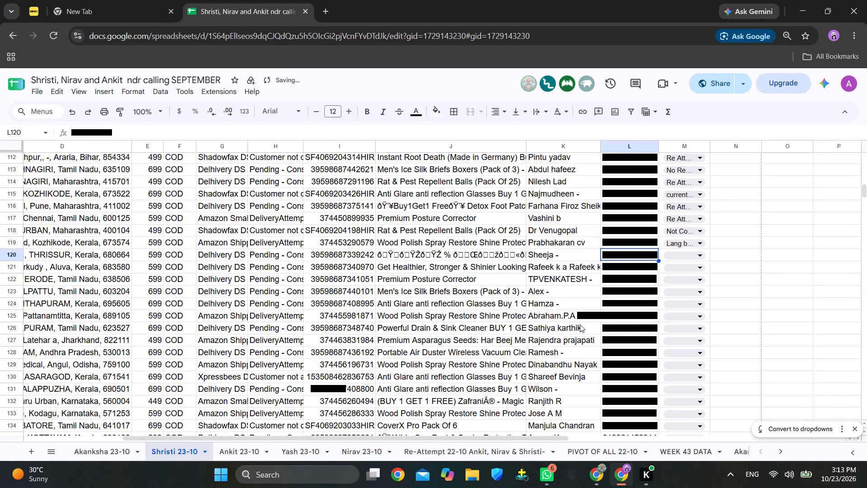
pyautogui.click(359, 458)
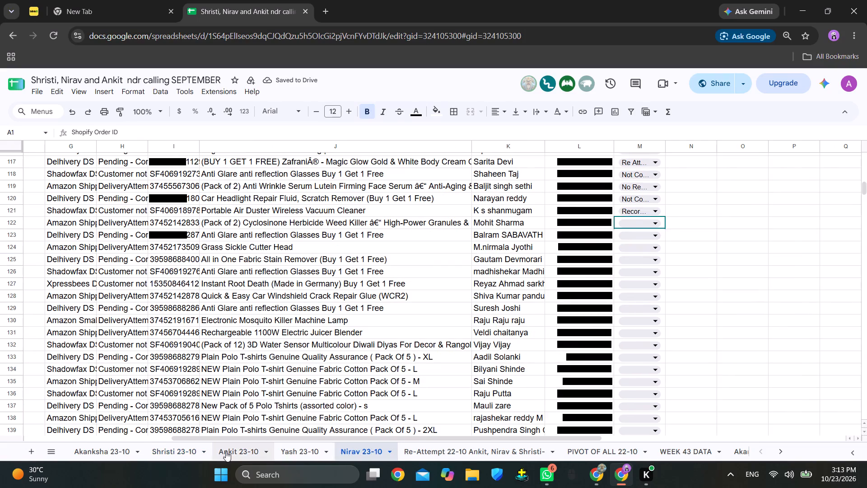
pyautogui.click(181, 455)
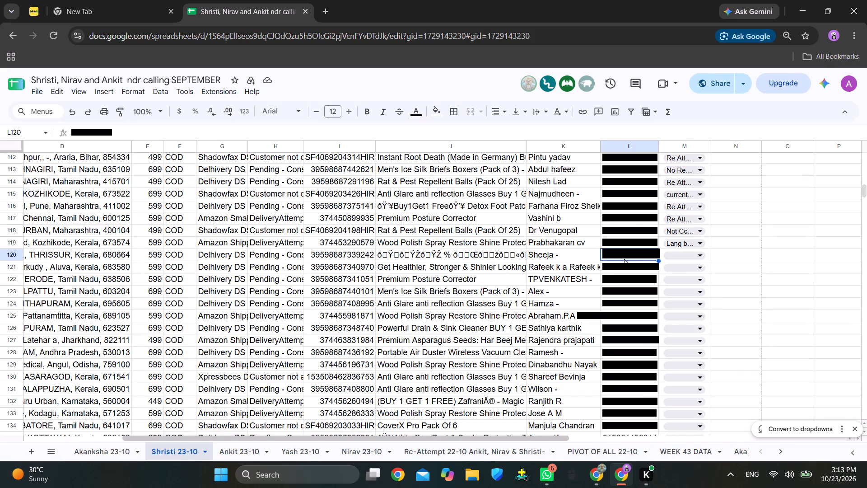
pyautogui.click(677, 258)
pyautogui.scroll(-6, 697, 354)
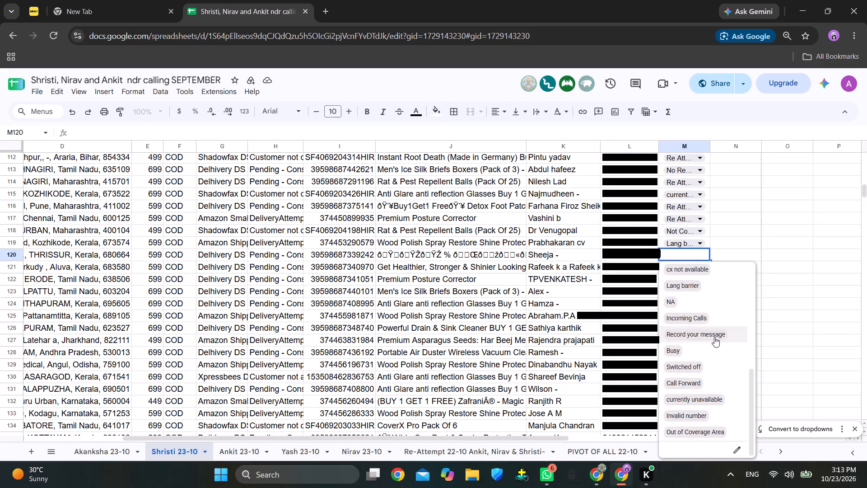
pyautogui.click(715, 335)
# Check row 121's phone number and customer name in Shristi 23-10, skim the remarks further down, and set its remark to Cx Disconnected.
pyautogui.click(639, 267)
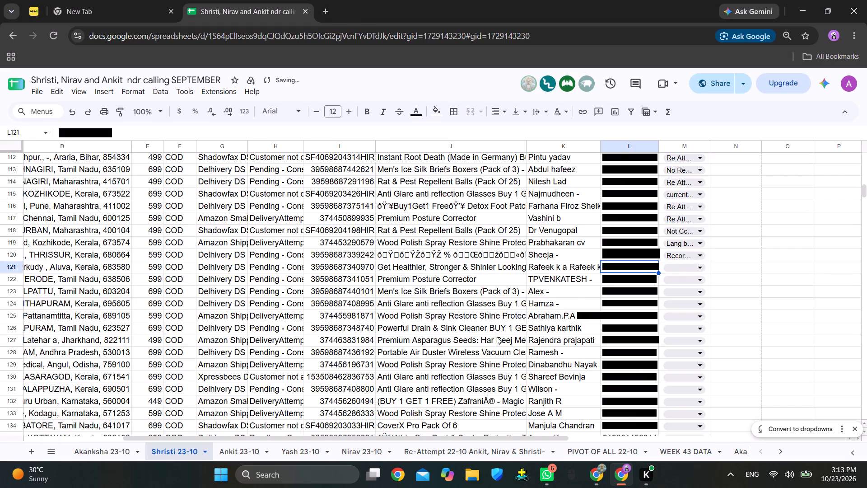
pyautogui.scroll(-5, 696, 297)
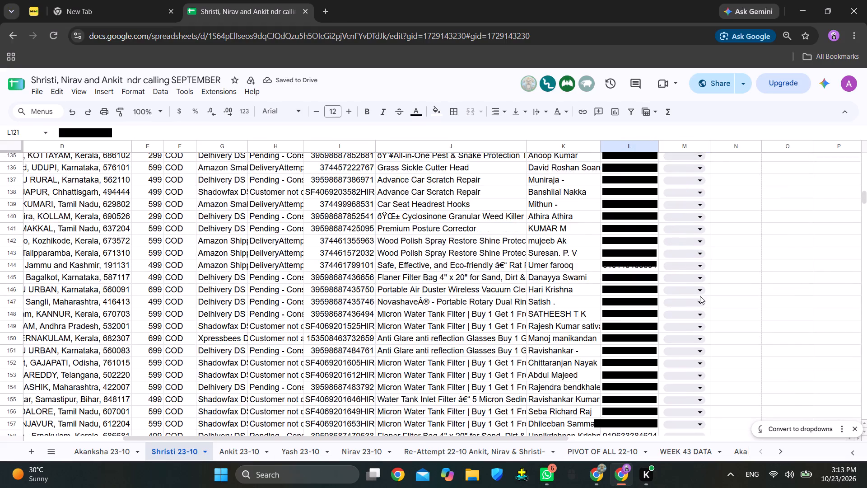
pyautogui.scroll(-8, 701, 296)
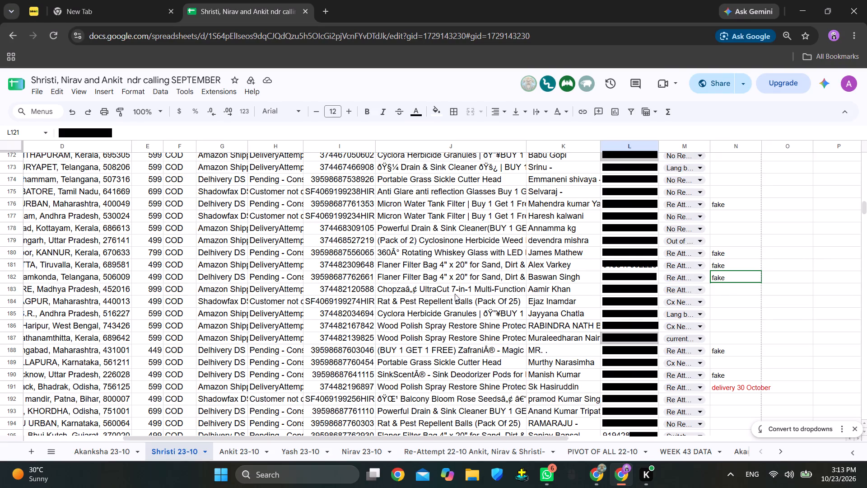
pyautogui.scroll(11, 699, 259)
pyautogui.scroll(2, 657, 252)
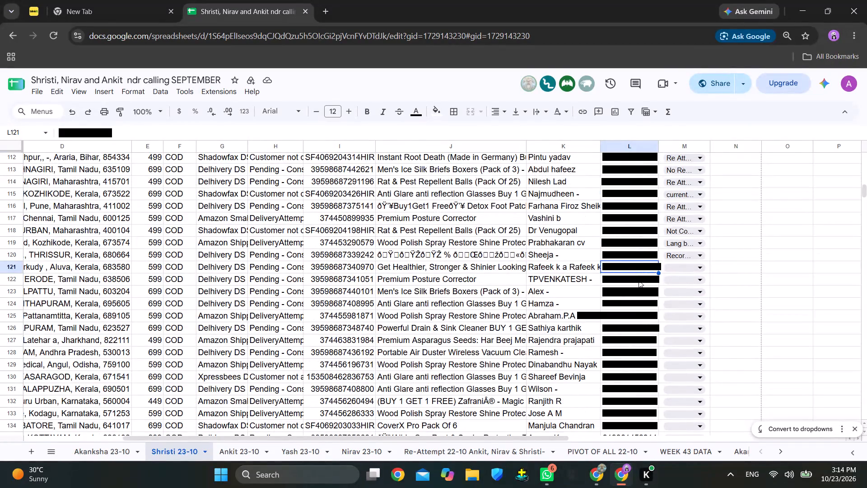
pyautogui.click(585, 268)
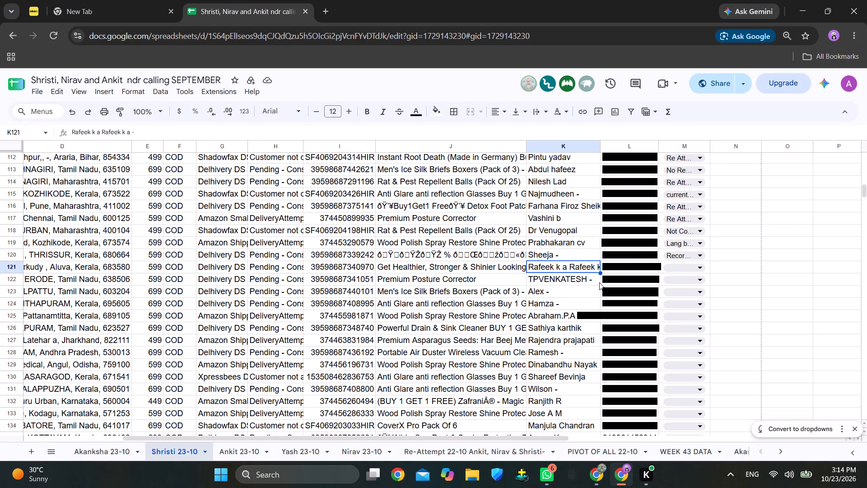
pyautogui.click(684, 269)
pyautogui.scroll(-4, 681, 344)
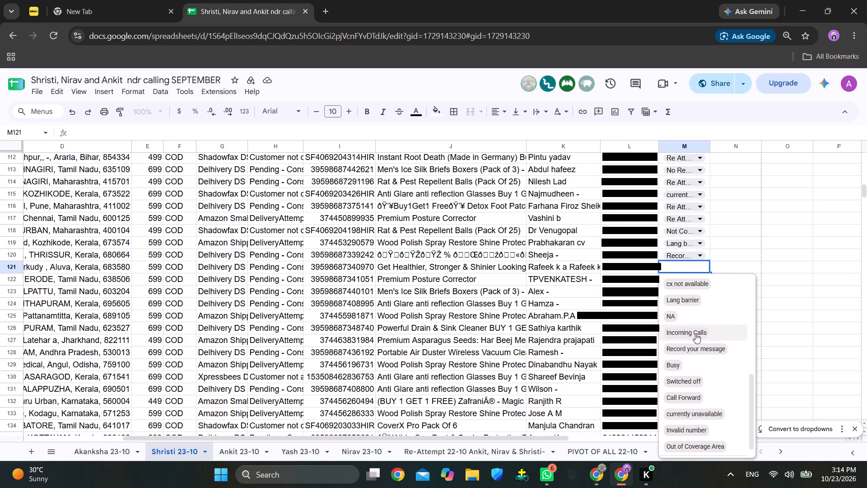
pyautogui.scroll(1, 682, 329)
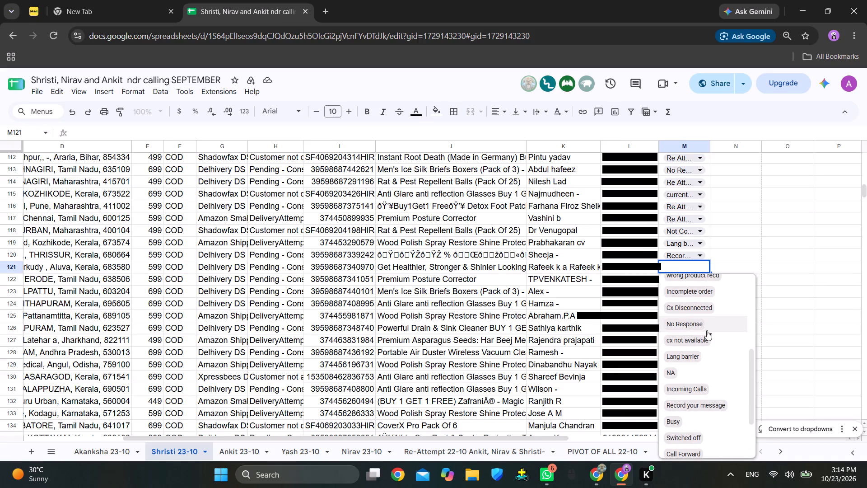
pyautogui.click(703, 310)
# Check the phone number and customer name in row 122 of Shristi 23-10 and examine the remarks further down the sheet.
pyautogui.click(644, 278)
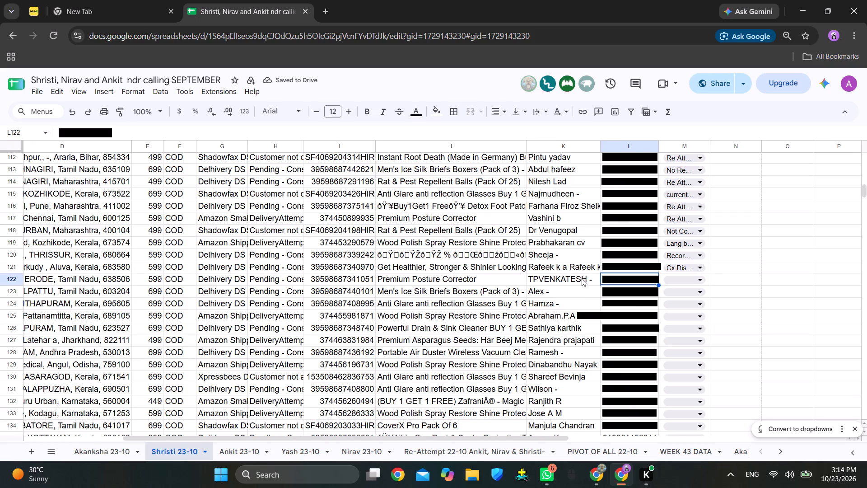
pyautogui.scroll(-3, 586, 285)
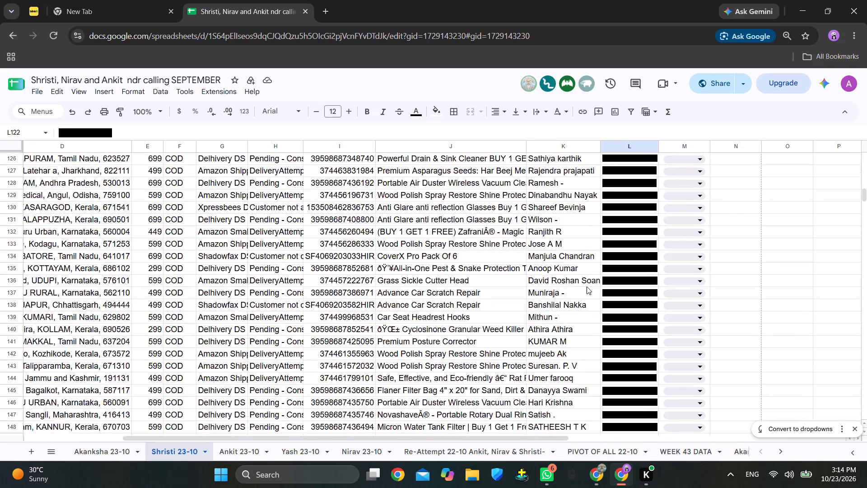
pyautogui.scroll(-11, 587, 286)
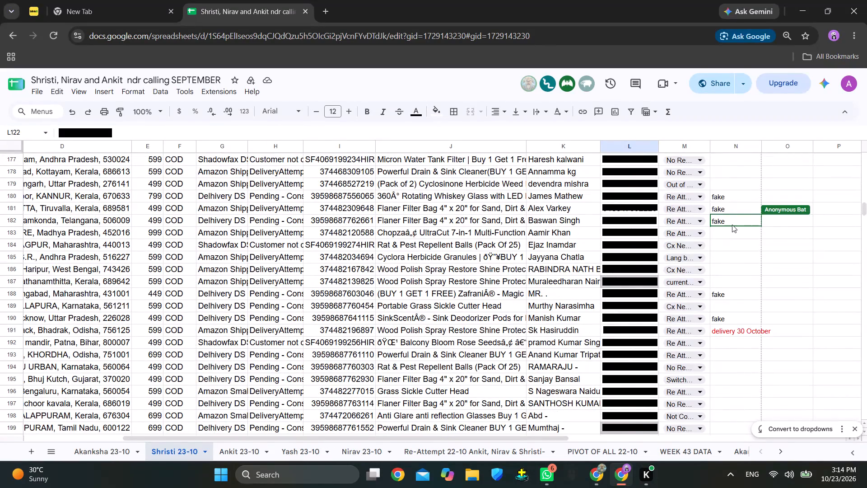
pyautogui.scroll(10, 511, 245)
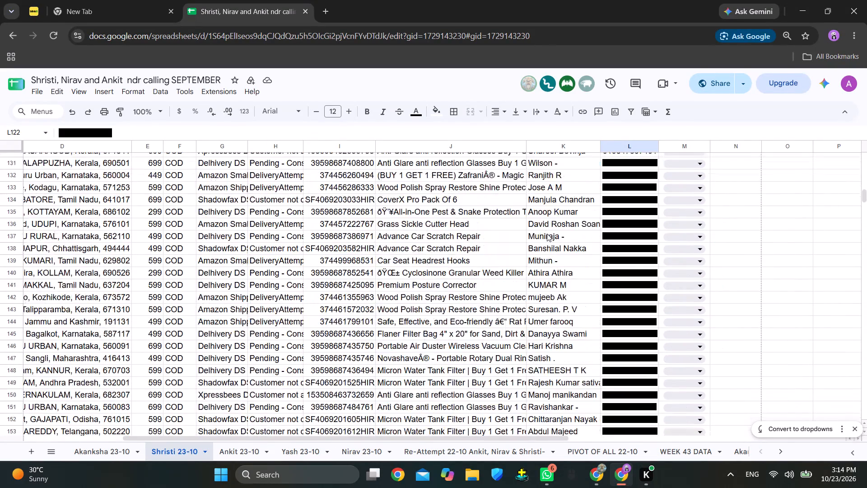
pyautogui.scroll(3, 548, 234)
pyautogui.click(564, 225)
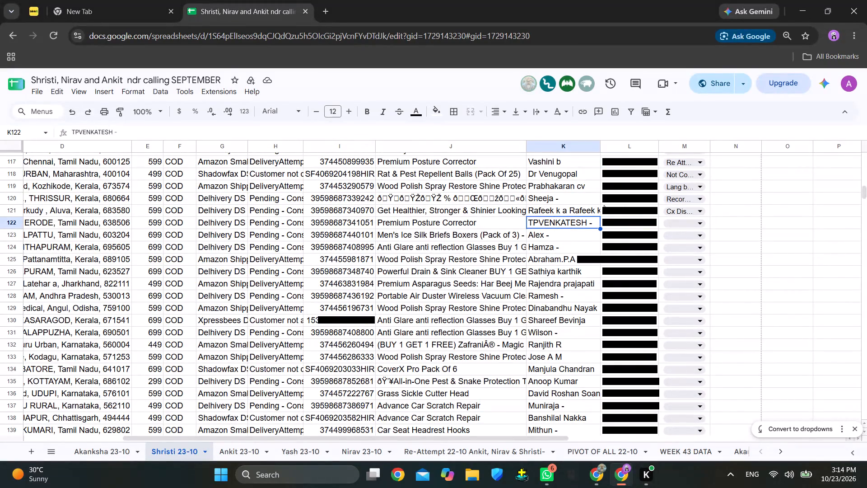
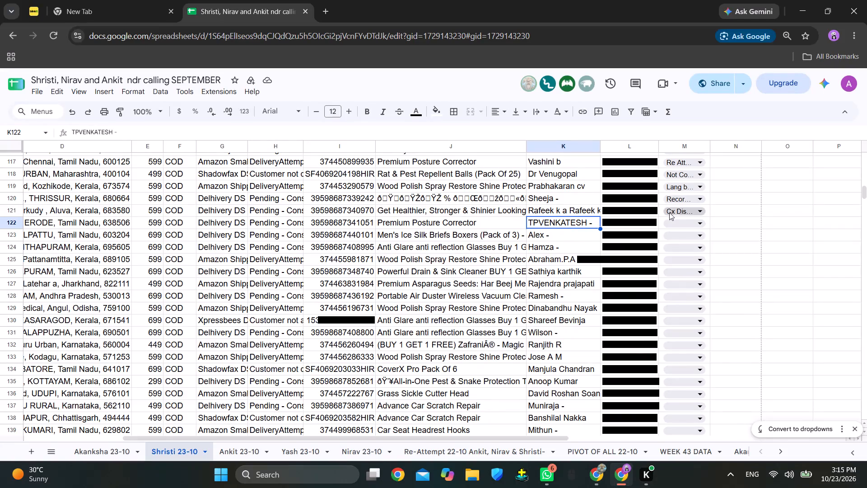
# Set the remark for row 122 in Shristi 23-10 to Lang barrier.
pyautogui.click(682, 224)
pyautogui.scroll(-2, 712, 393)
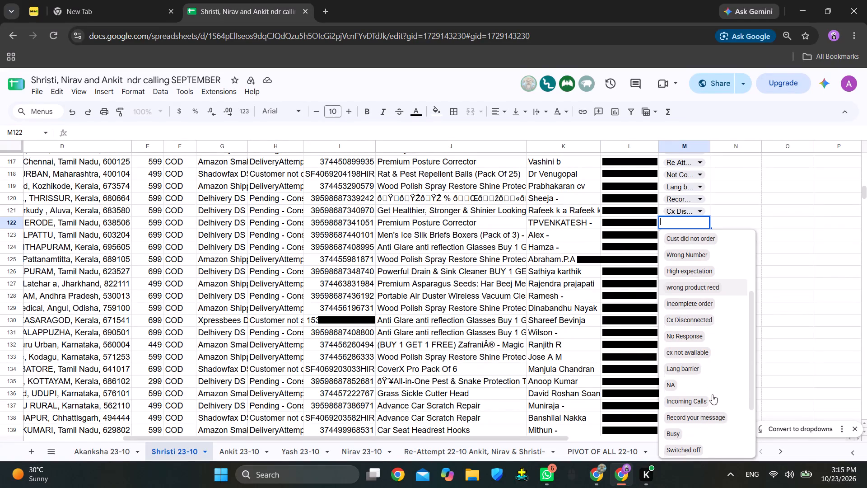
pyautogui.click(685, 369)
# Check row 123's phone number and customer name in Shristi 23-10, glance at Nirav 23-10's remarks, and set row 123's remark to Switched off.
pyautogui.click(632, 233)
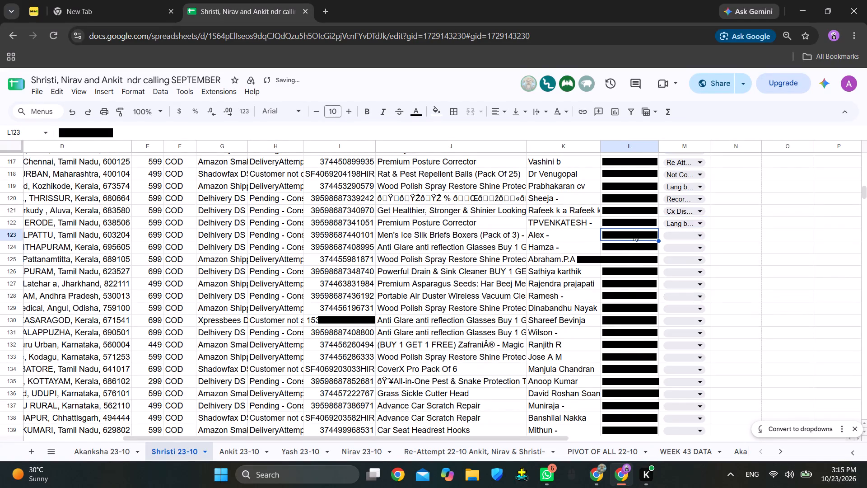
pyautogui.click(364, 452)
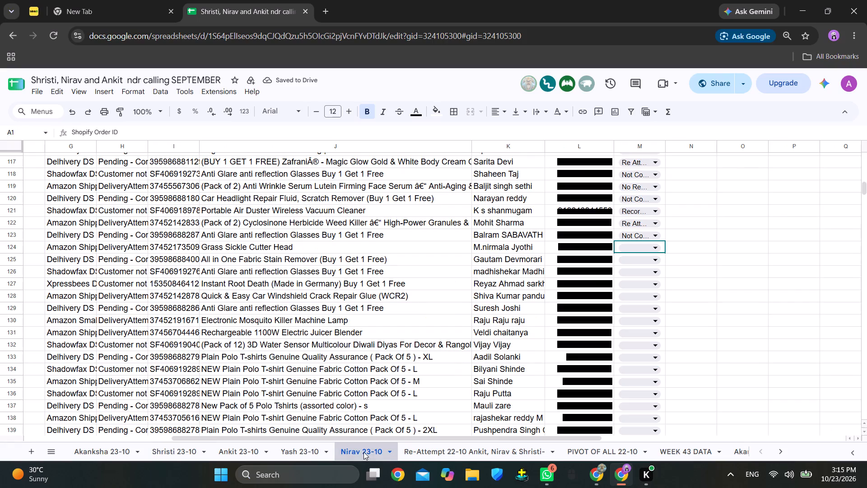
pyautogui.scroll(-1, 393, 393)
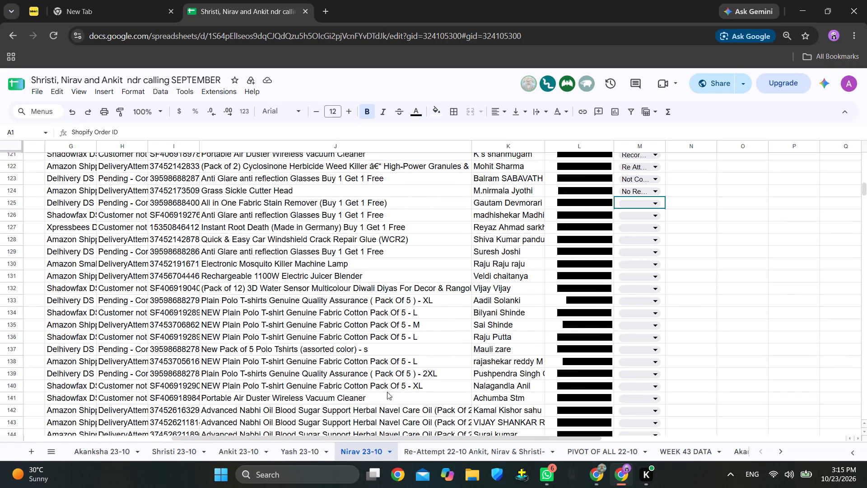
pyautogui.click(172, 453)
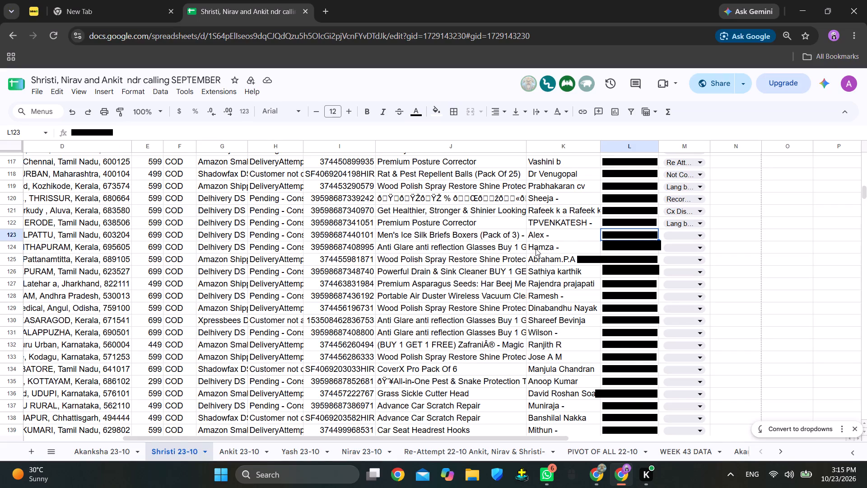
pyautogui.click(560, 234)
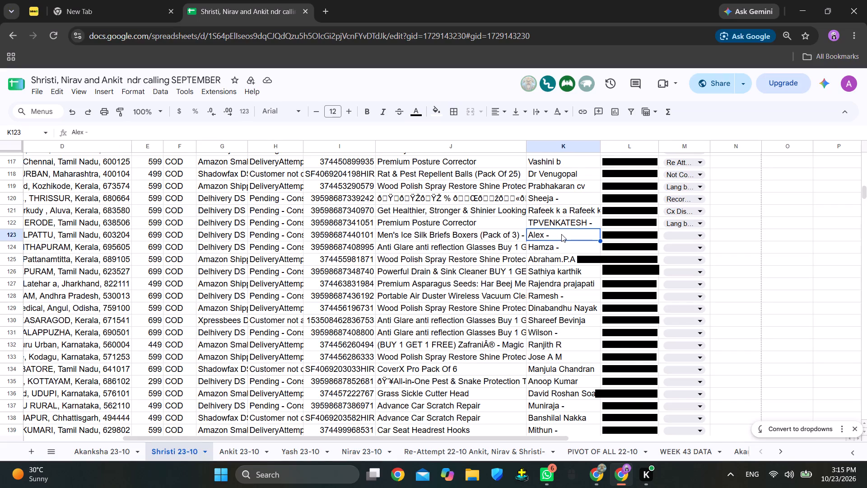
pyautogui.click(696, 232)
pyautogui.scroll(-1, 699, 352)
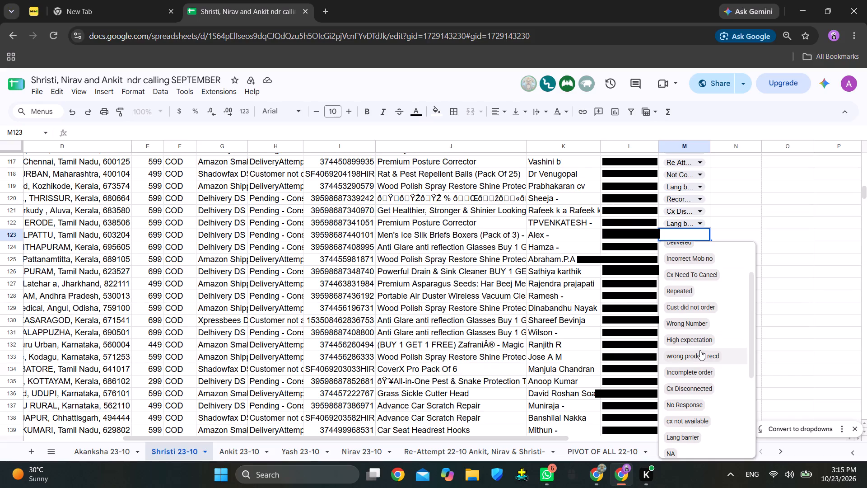
pyautogui.scroll(-2, 700, 350)
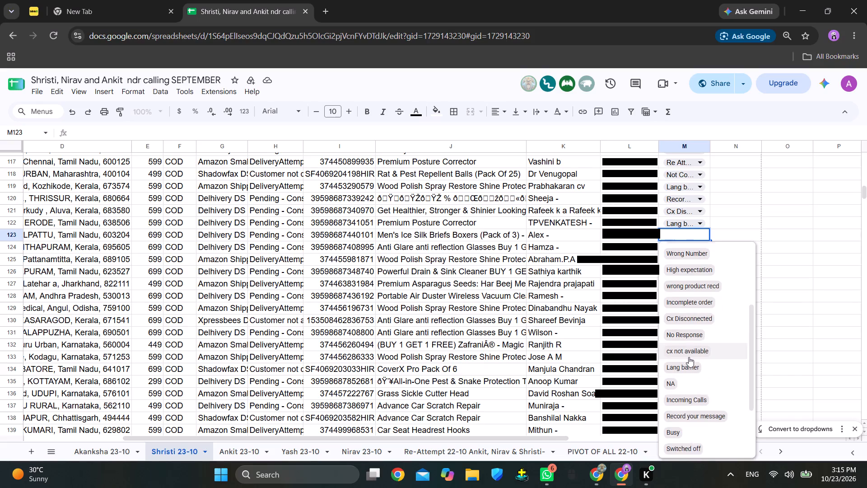
pyautogui.click(705, 405)
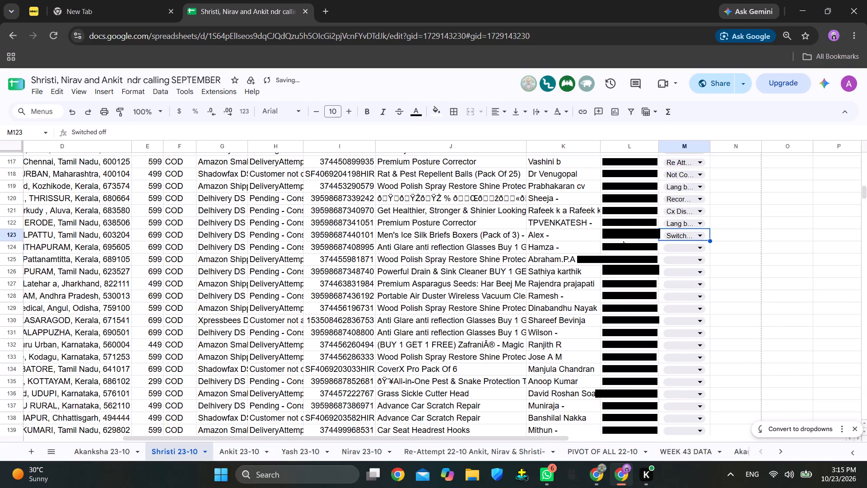
# Check the phone number and customer name in row 124 of Shristi 23-10 and set its remark to No Response.
pyautogui.click(627, 244)
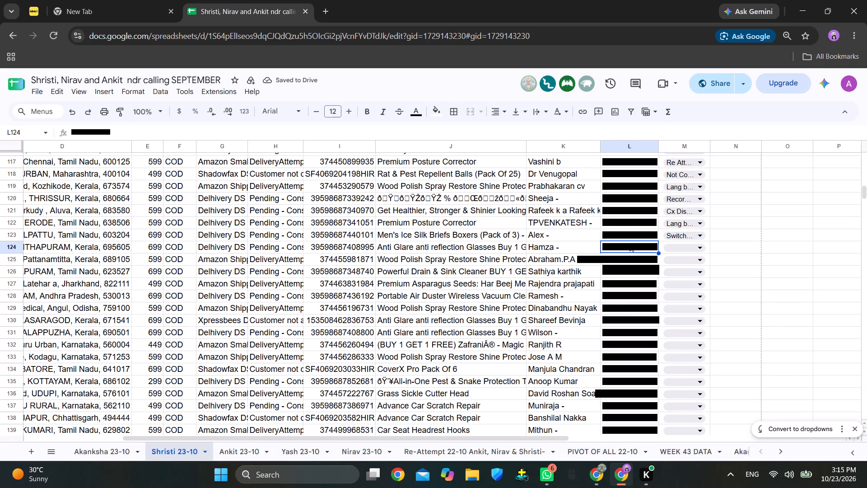
pyautogui.click(584, 247)
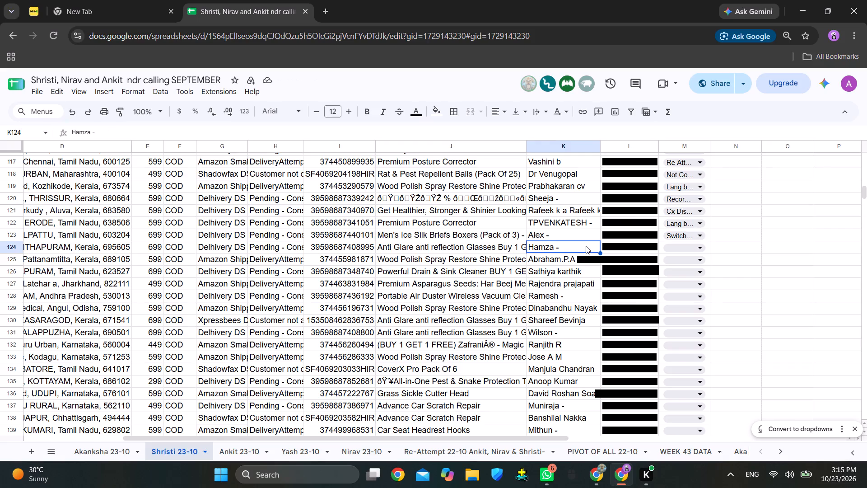
pyautogui.click(681, 247)
pyautogui.scroll(-2, 688, 306)
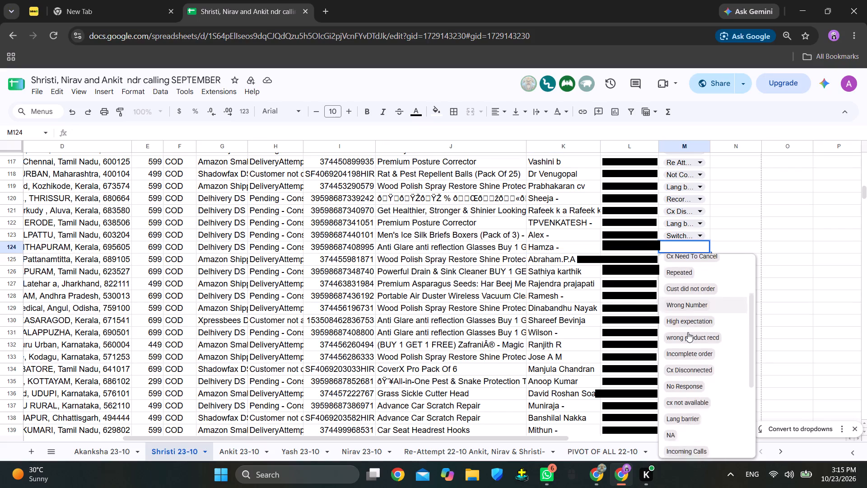
pyautogui.moveTo(700, 363); pyautogui.dragTo(698, 358)
# Check the phone number and customer name in row 125 of Shristi 23-10 and examine the remarks further down the sheet.
pyautogui.click(638, 257)
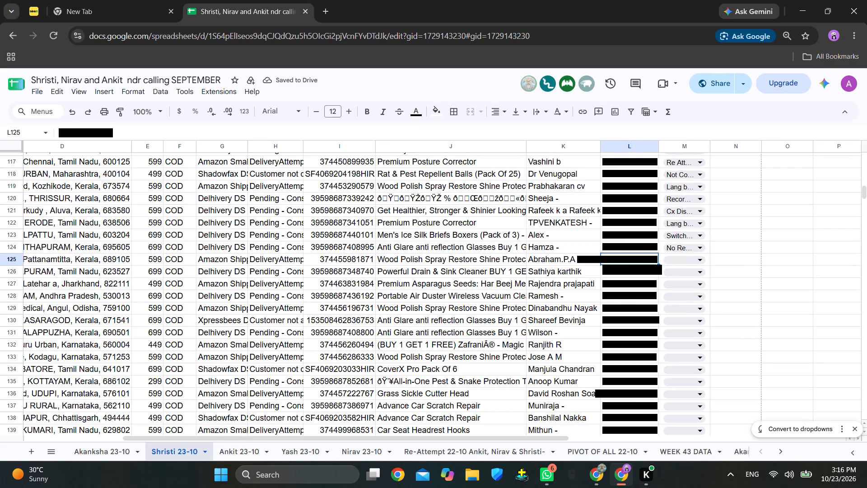
pyautogui.click(572, 258)
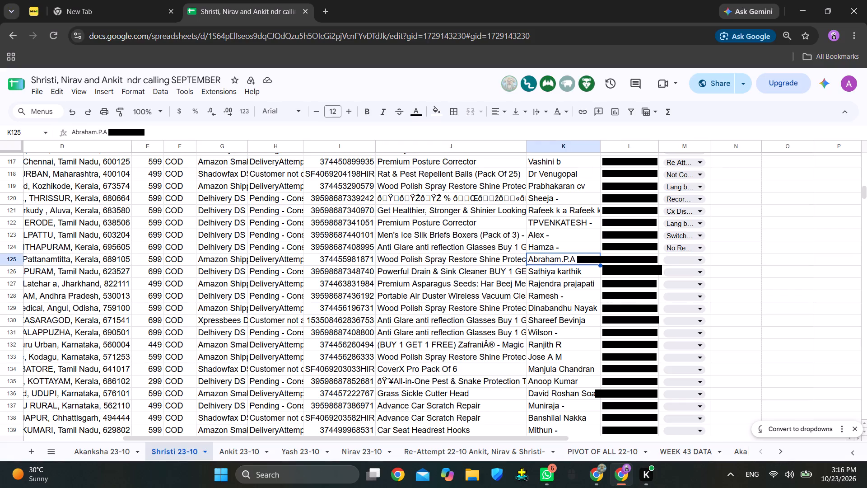
pyautogui.scroll(-6, 651, 284)
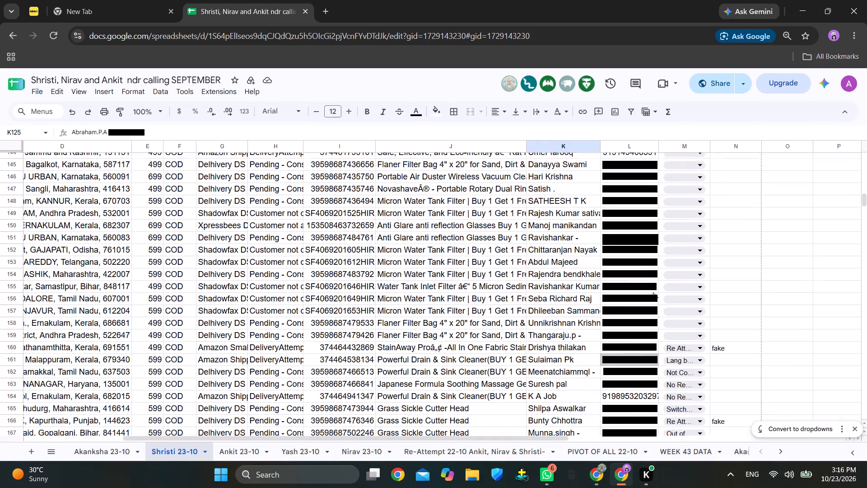
pyautogui.scroll(-4, 668, 304)
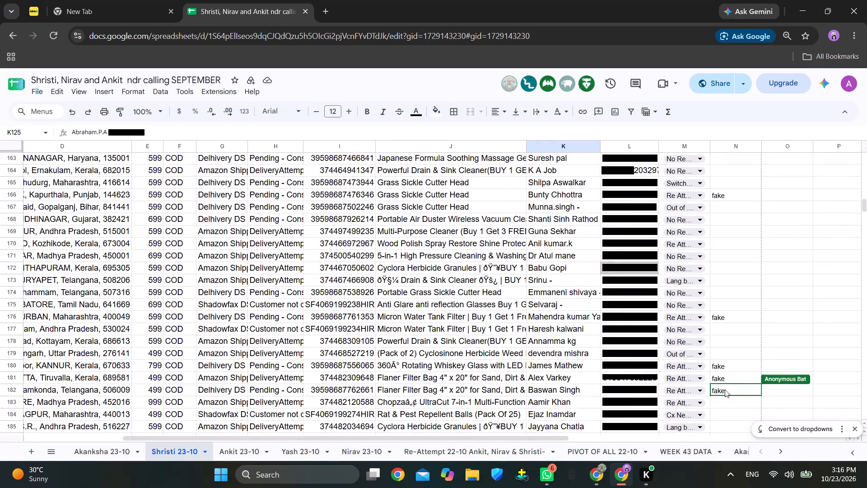
pyautogui.scroll(3, 641, 280)
pyautogui.scroll(2, 585, 254)
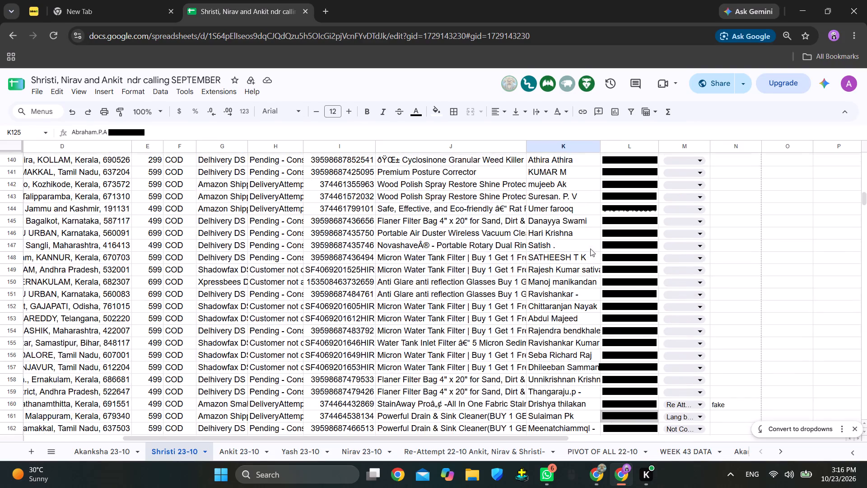
pyautogui.scroll(4, 590, 249)
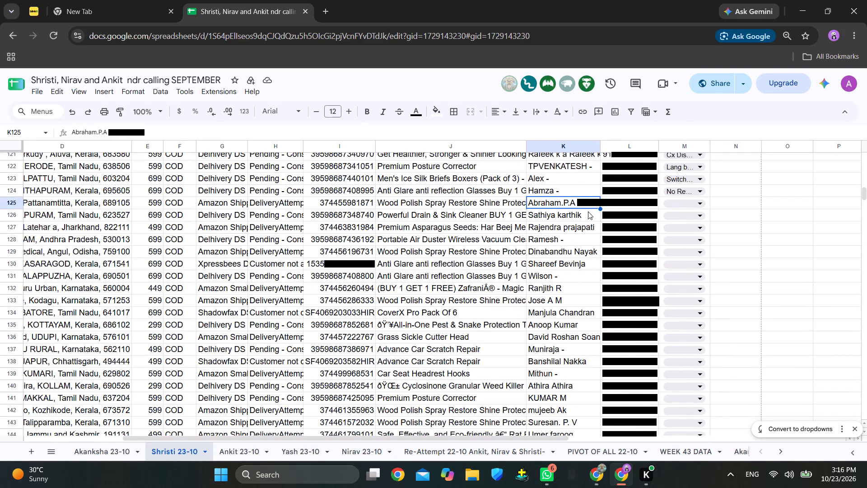
pyautogui.scroll(1, 593, 218)
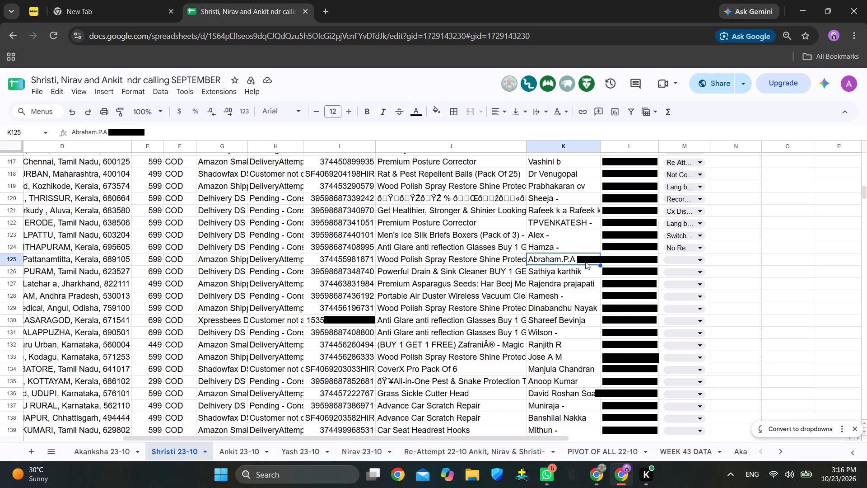
# Set the remark for row 125 in Shristi 23-10 to No Response.
pyautogui.click(681, 259)
pyautogui.scroll(-4, 689, 304)
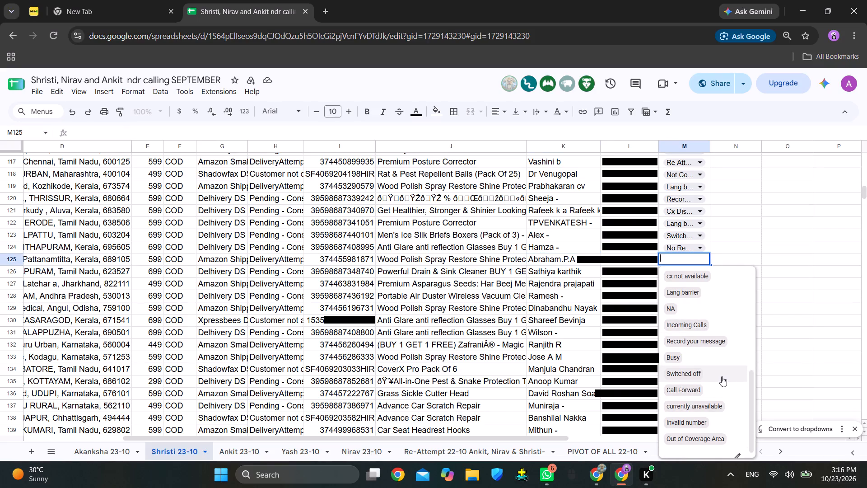
pyautogui.scroll(-1, 714, 369)
pyautogui.scroll(1, 707, 350)
pyautogui.click(682, 305)
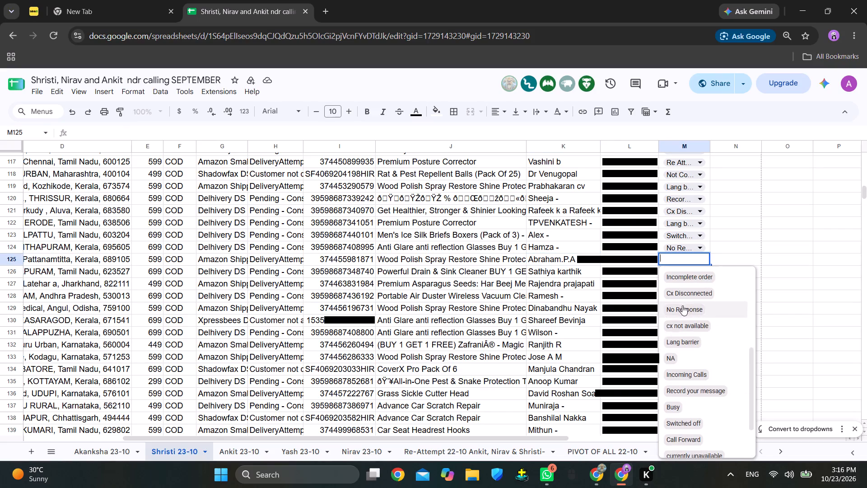
# Check row 126's phone number and customer name in Shristi 23-10 and examine remark progress there and in Akanksha, Yash and Nirav 23-10.
pyautogui.click(636, 272)
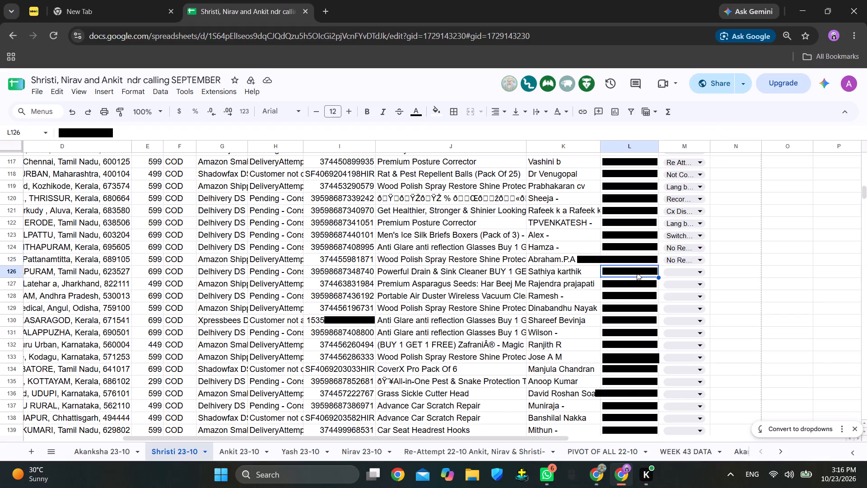
pyautogui.click(91, 450)
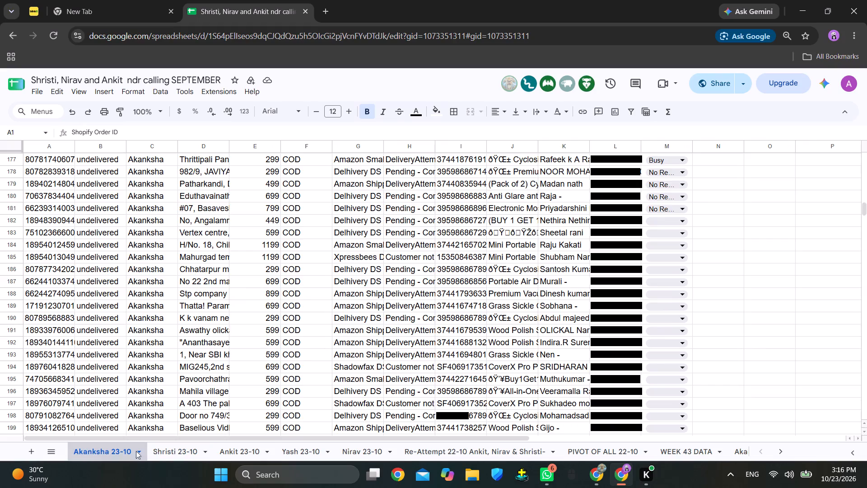
pyautogui.click(295, 454)
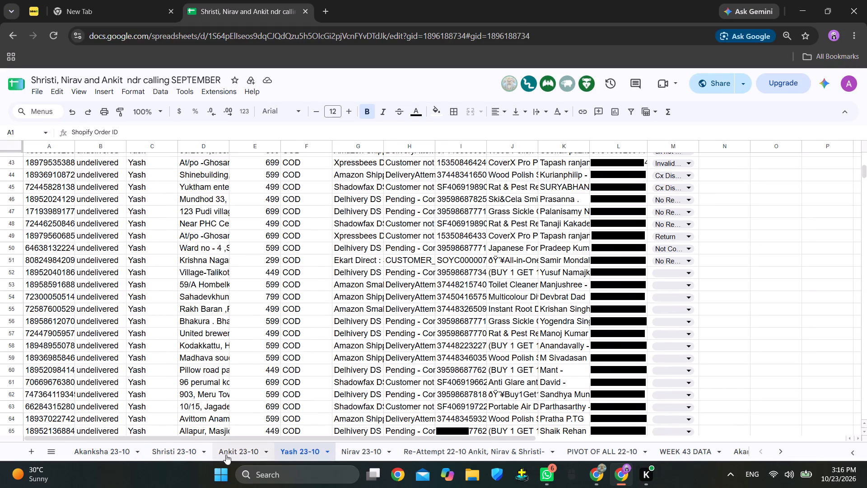
pyautogui.click(177, 450)
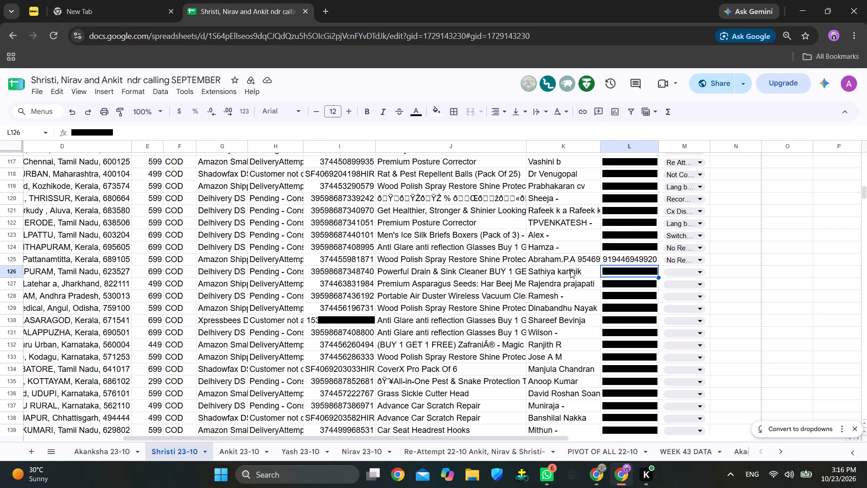
pyautogui.click(570, 270)
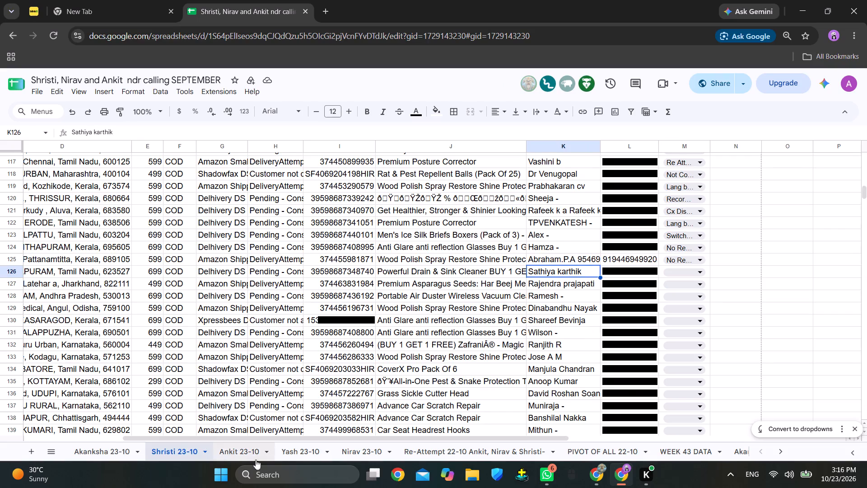
pyautogui.click(371, 451)
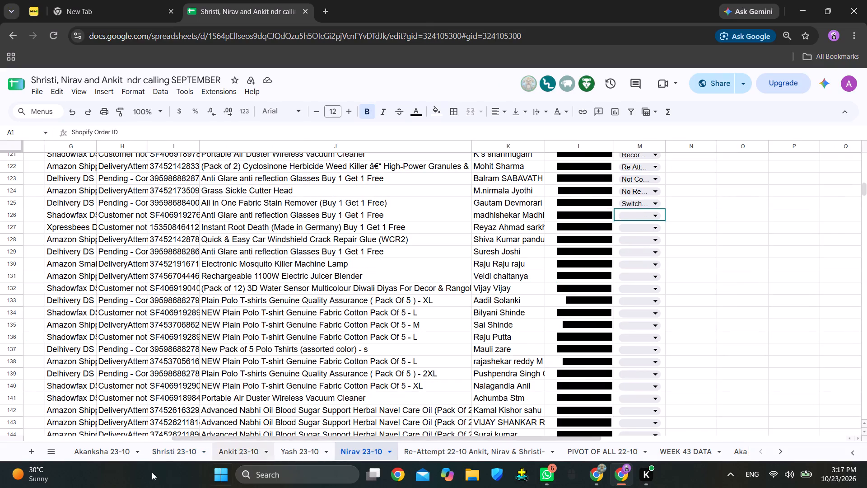
pyautogui.click(169, 453)
pyautogui.scroll(-7, 695, 303)
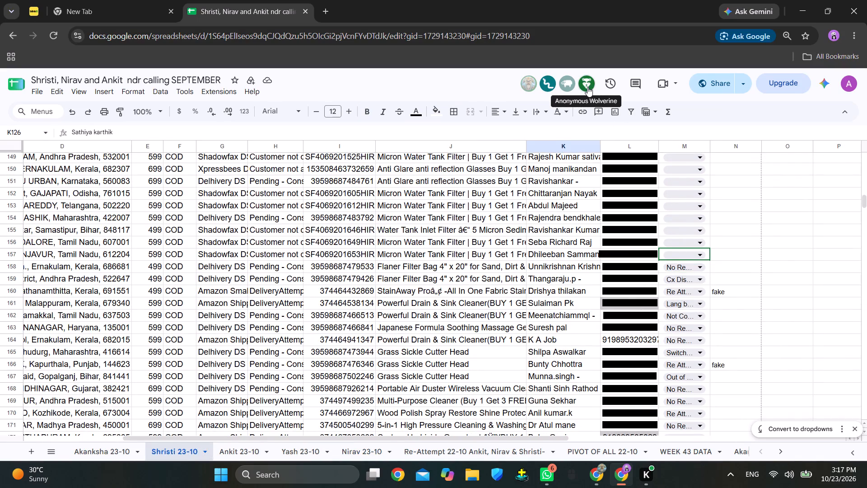
pyautogui.scroll(2, 715, 221)
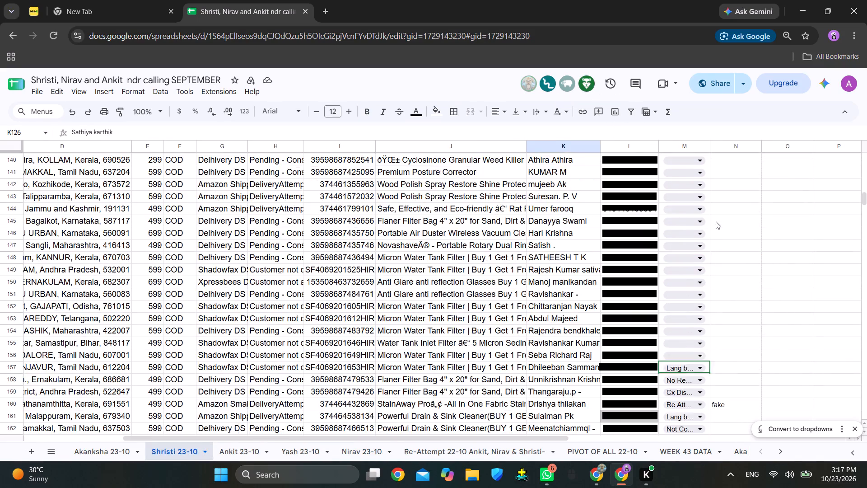
pyautogui.scroll(5, 716, 221)
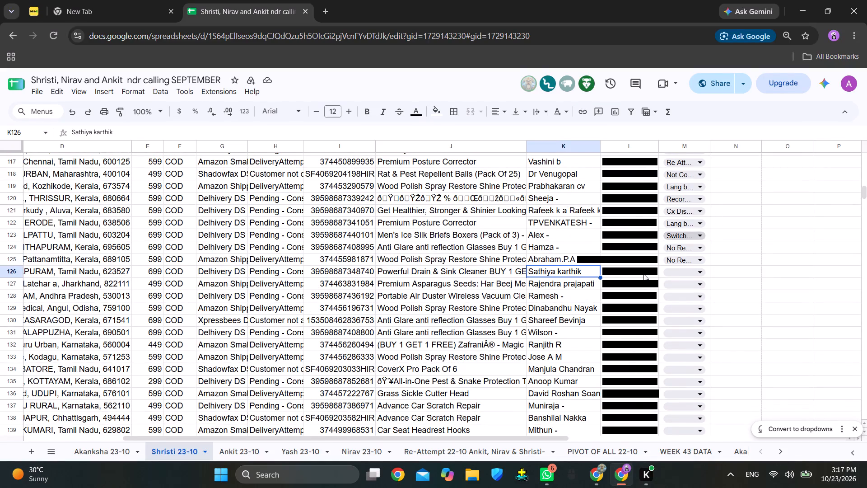
# Set the remark for row 126 in Shristi 23-10 to Cx Need To Cancel.
pyautogui.click(692, 273)
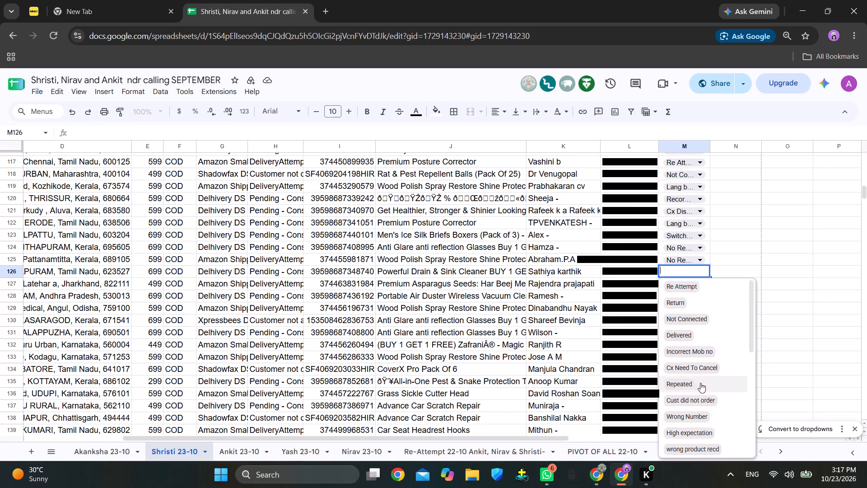
pyautogui.click(690, 367)
# Check row 127's phone number and customer name in Shristi 23-10, glance at Nirav 23-10, and set row 127's remark to Delivered.
pyautogui.click(632, 281)
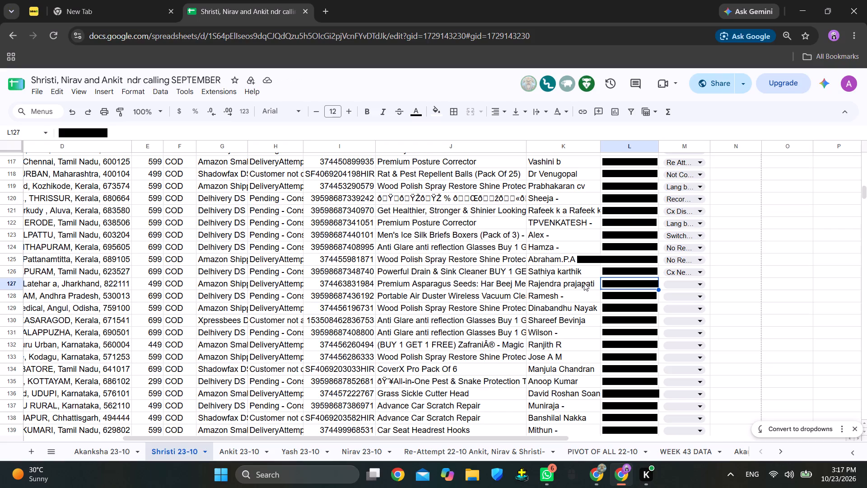
pyautogui.click(584, 283)
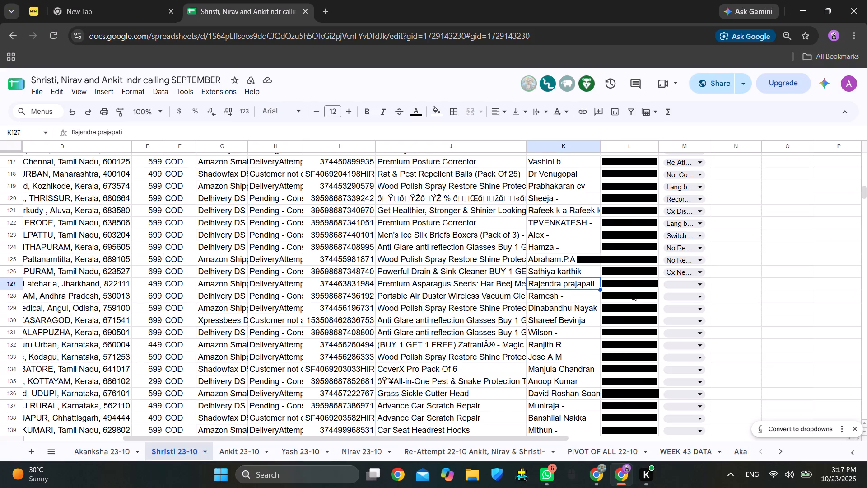
pyautogui.click(368, 452)
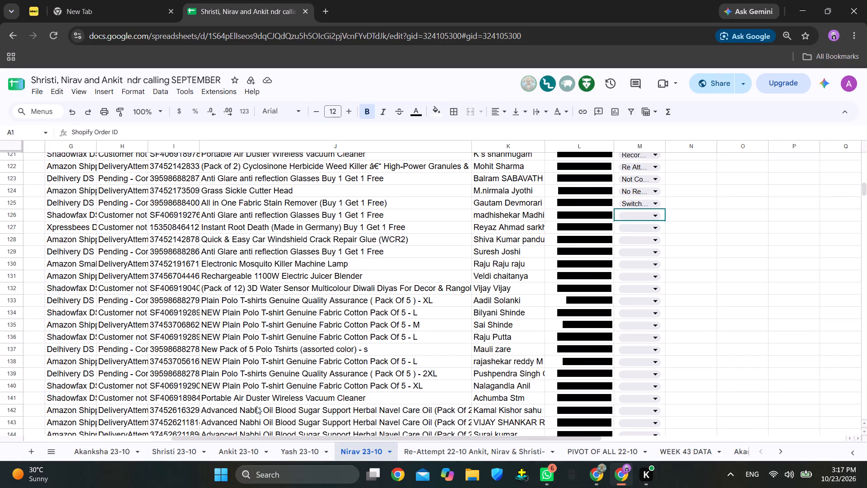
pyautogui.click(175, 453)
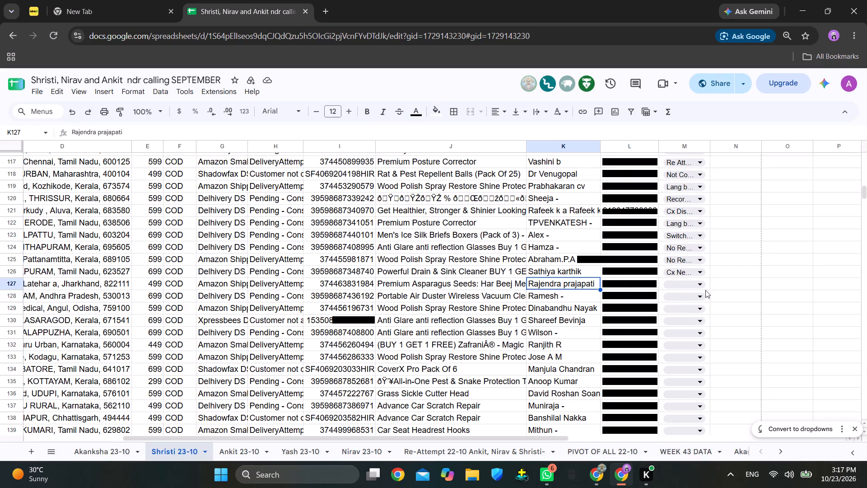
pyautogui.click(684, 288)
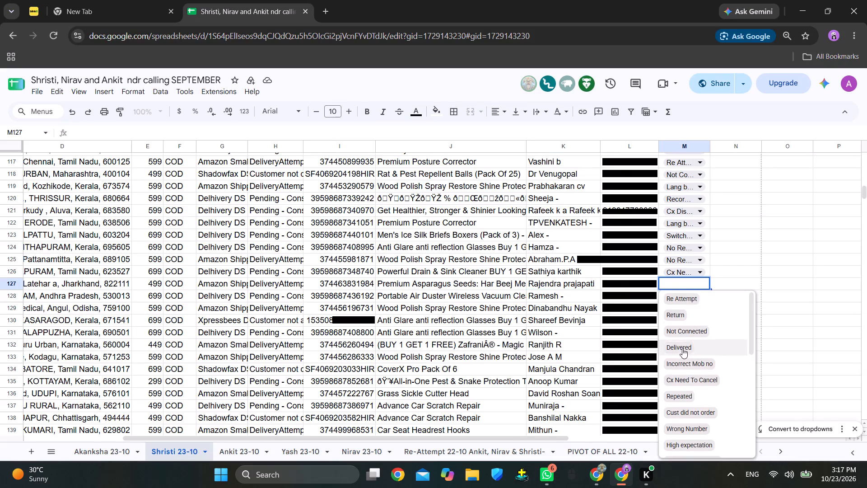
pyautogui.click(682, 348)
# Check row 128's phone number and customer name in Shristi 23-10 and set its remark to Cx Disconnected.
pyautogui.click(632, 295)
pyautogui.scroll(-1, 606, 287)
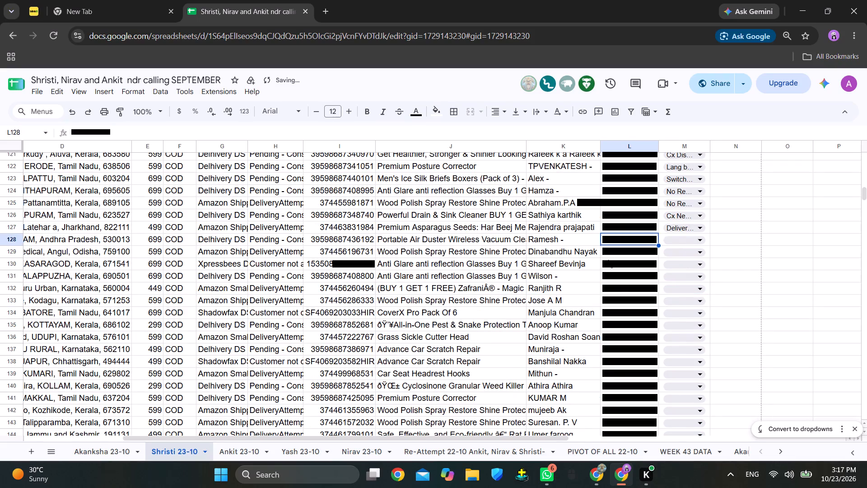
pyautogui.click(576, 238)
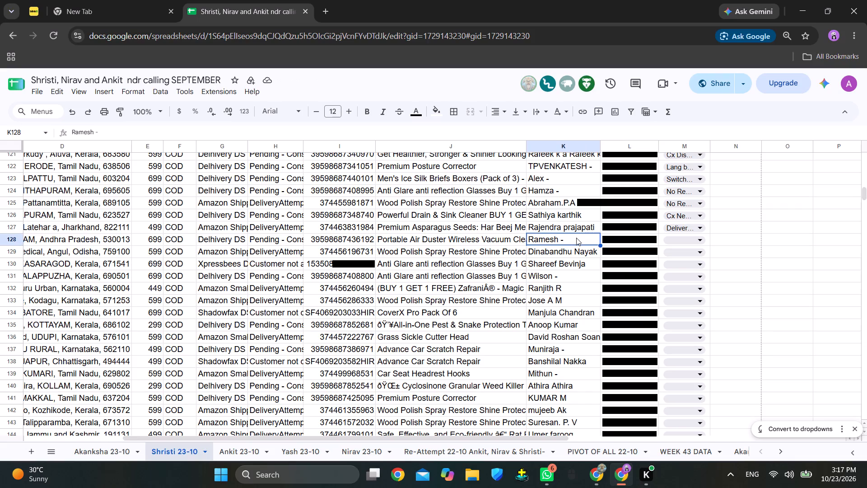
pyautogui.scroll(-4, 613, 255)
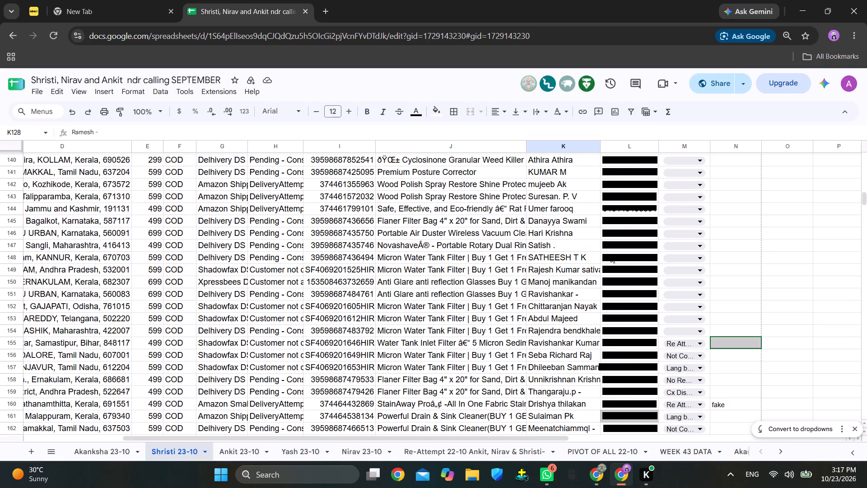
pyautogui.scroll(1, 610, 254)
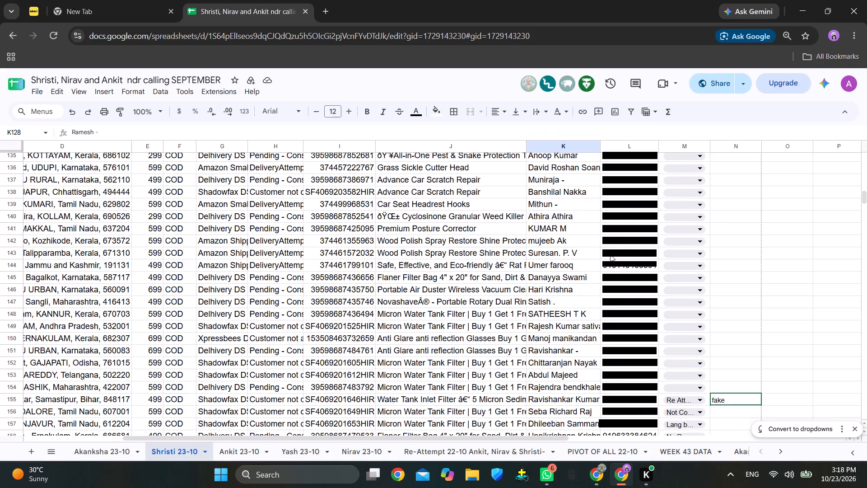
pyautogui.scroll(2, 610, 254)
pyautogui.scroll(1, 582, 201)
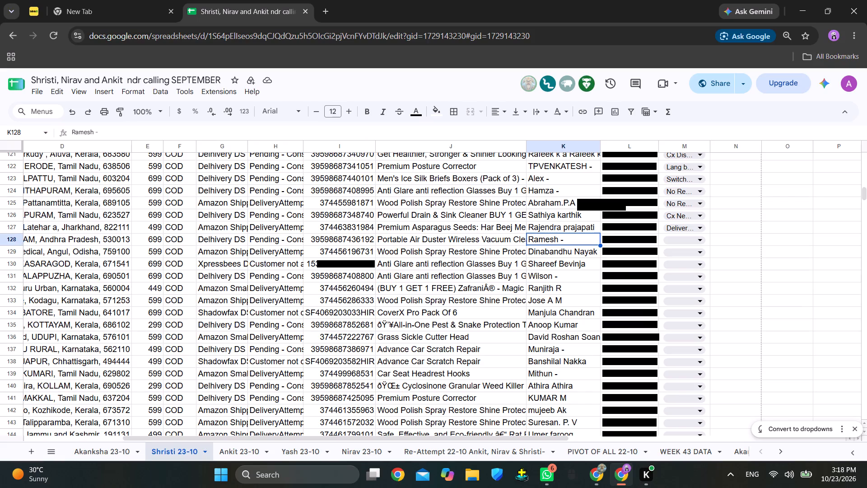
pyautogui.click(685, 240)
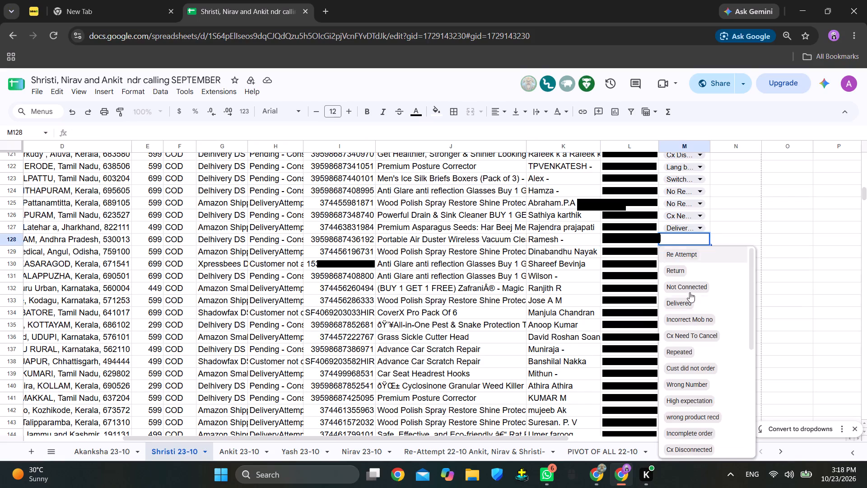
pyautogui.scroll(-2, 696, 324)
pyautogui.click(703, 334)
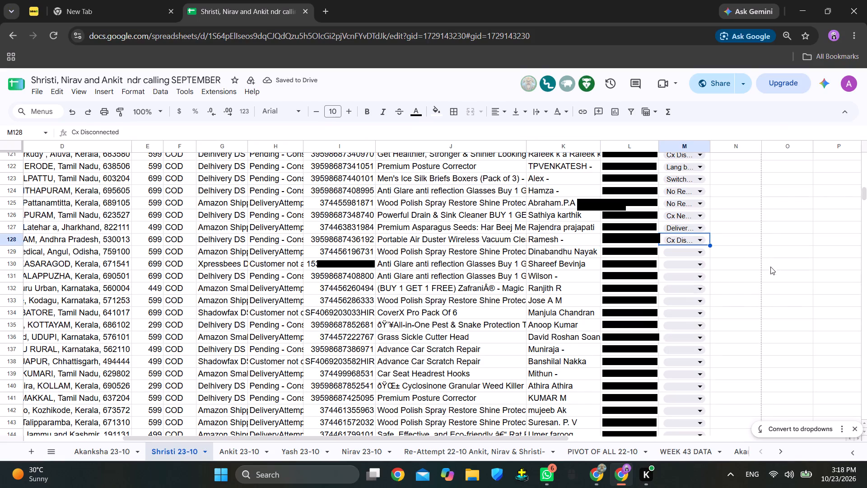
# Examine remark progress throughout Shristi 23-10, from row 128 past the last order and back up to the header row.
pyautogui.scroll(-6, 793, 272)
pyautogui.scroll(3, 788, 279)
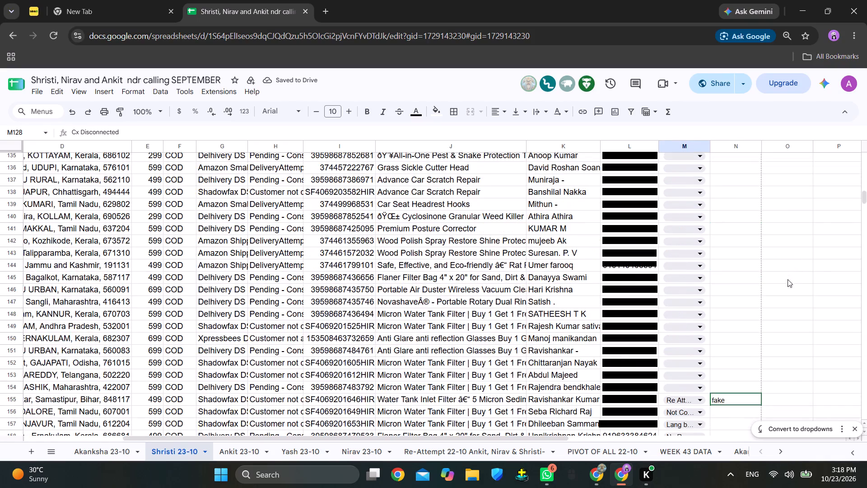
pyautogui.scroll(2, 788, 279)
pyautogui.scroll(-20, 790, 282)
pyautogui.scroll(-3, 790, 282)
pyautogui.scroll(1, 791, 332)
pyautogui.scroll(-6, 791, 332)
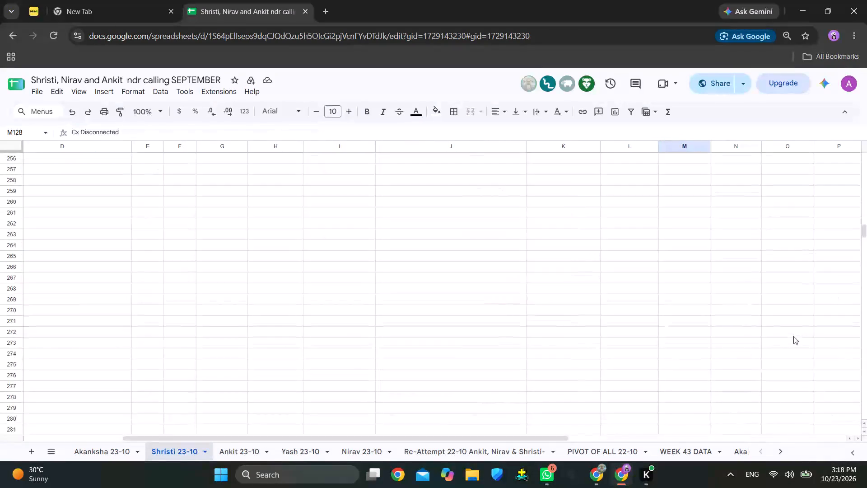
pyautogui.scroll(-19, 793, 336)
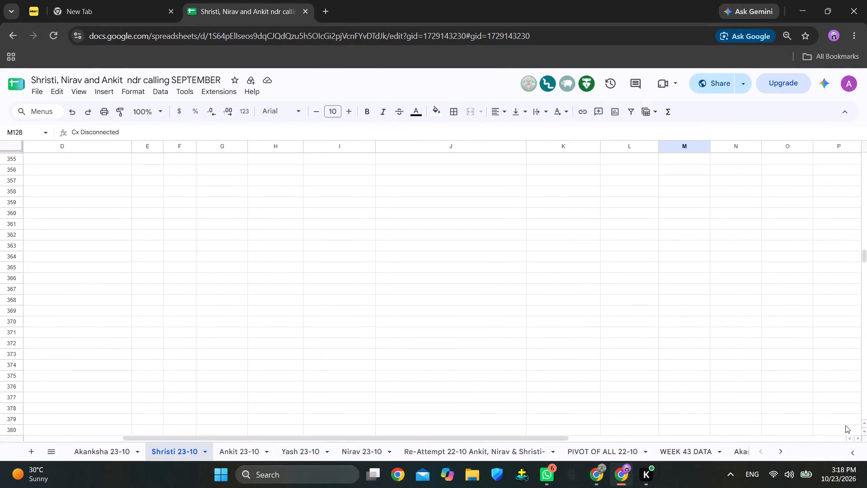
pyautogui.click(845, 425)
pyautogui.scroll(6, 778, 268)
pyautogui.scroll(20, 765, 268)
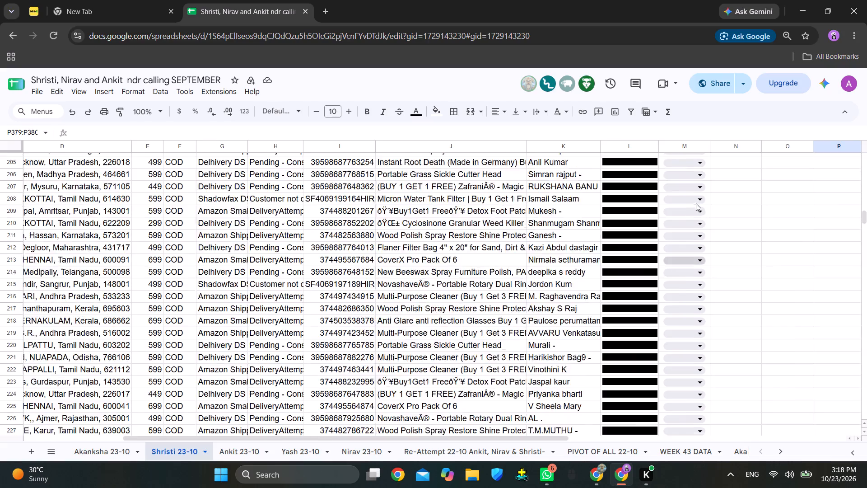
pyautogui.scroll(20, 696, 203)
pyautogui.scroll(17, 696, 203)
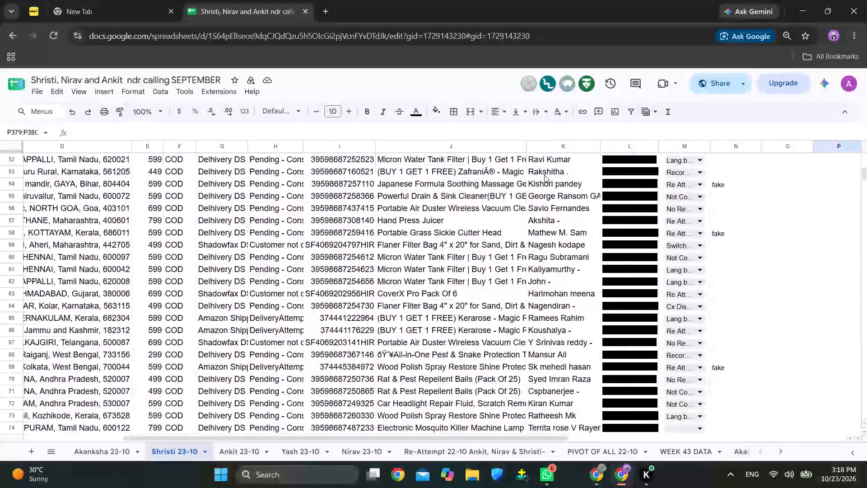
pyautogui.scroll(12, 544, 175)
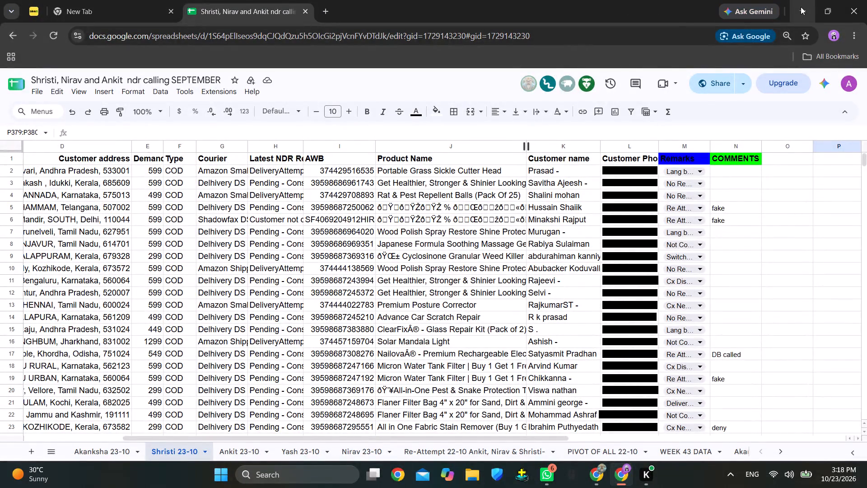